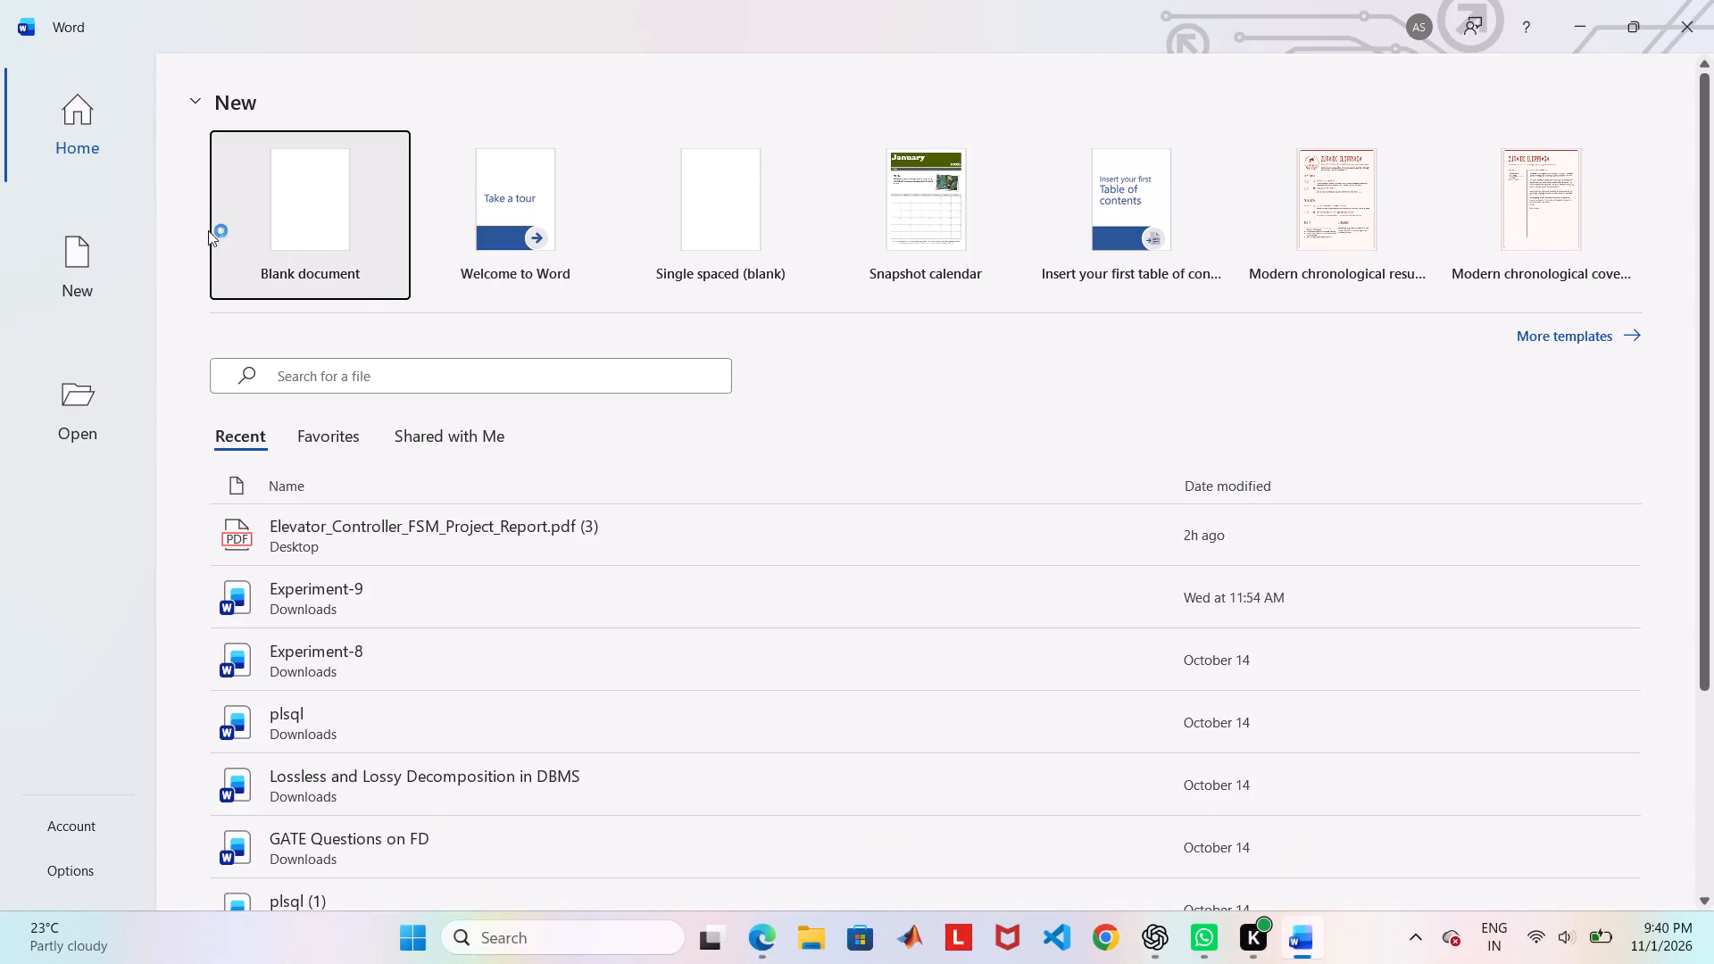
Show the recent documents and storage locations from which an existing file can be opened in Word.
click(112, 406)
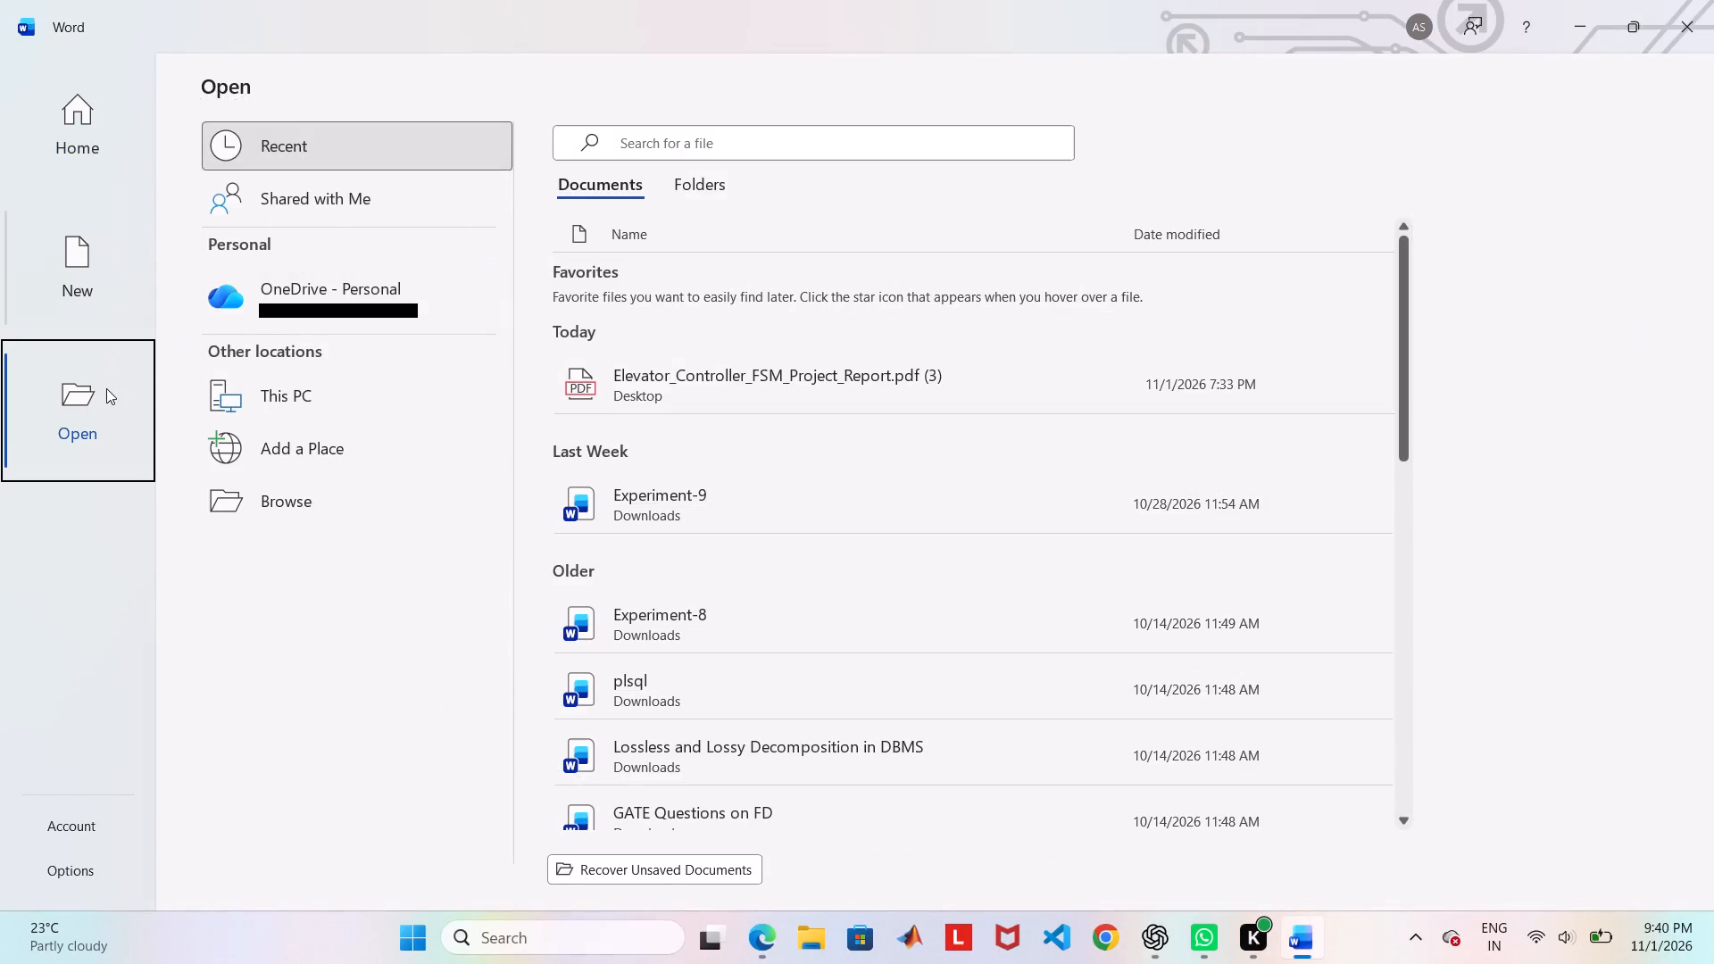
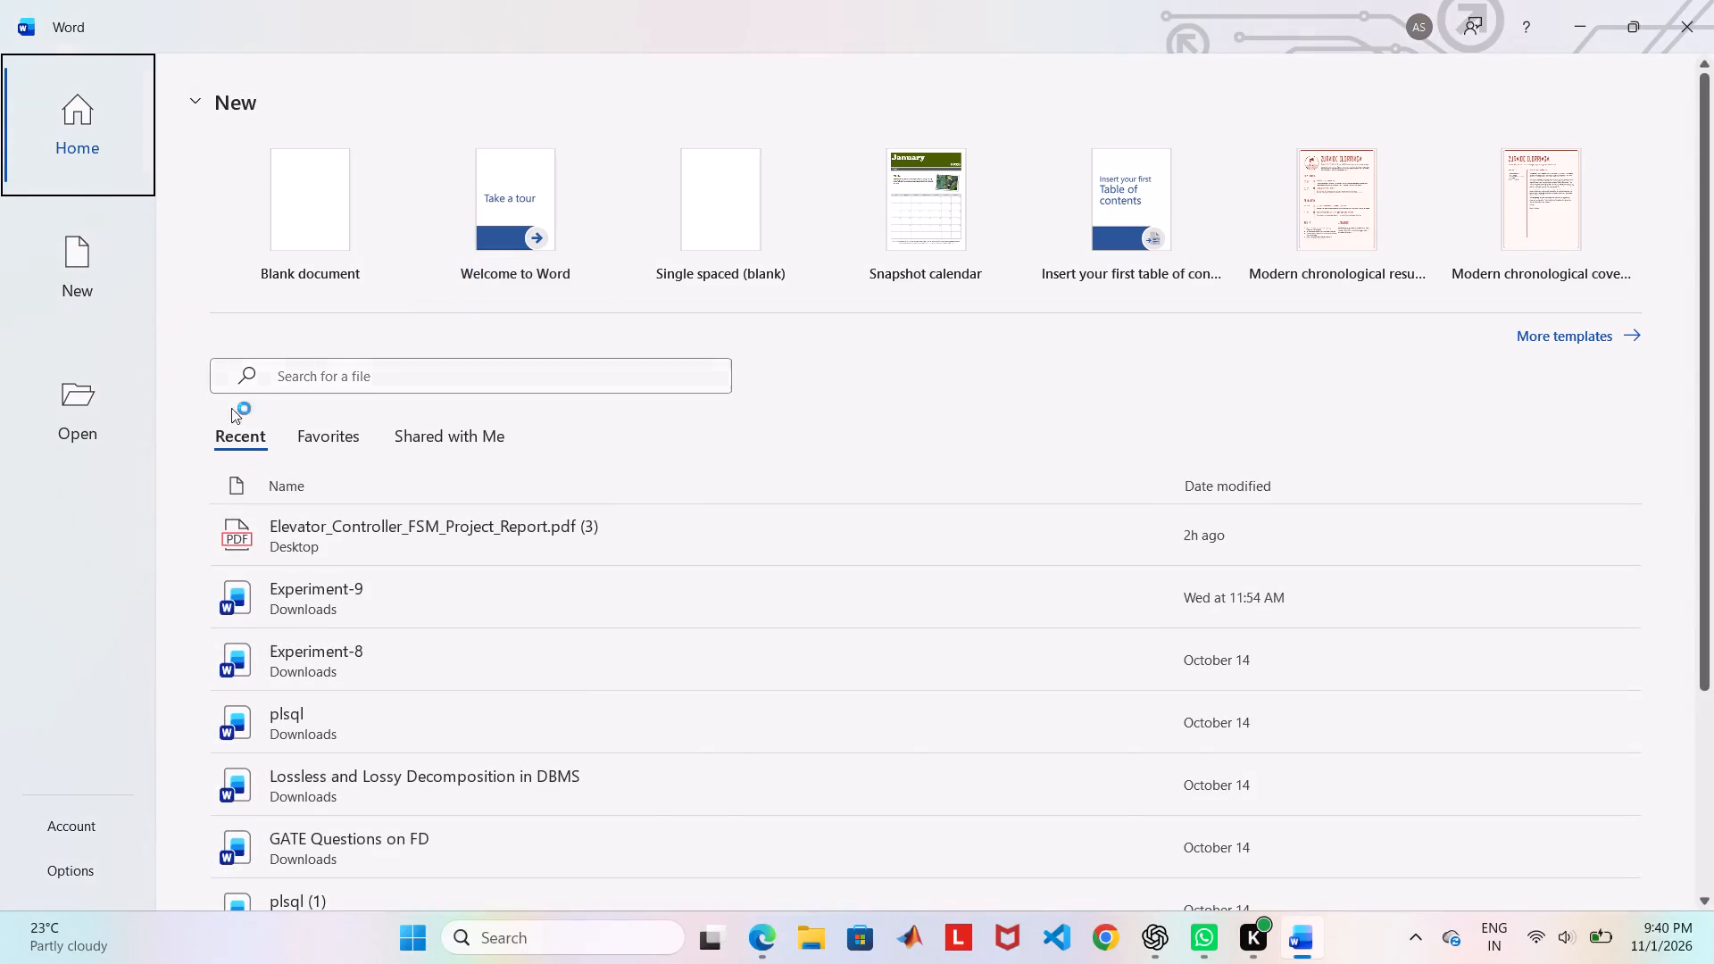
click(84, 404)
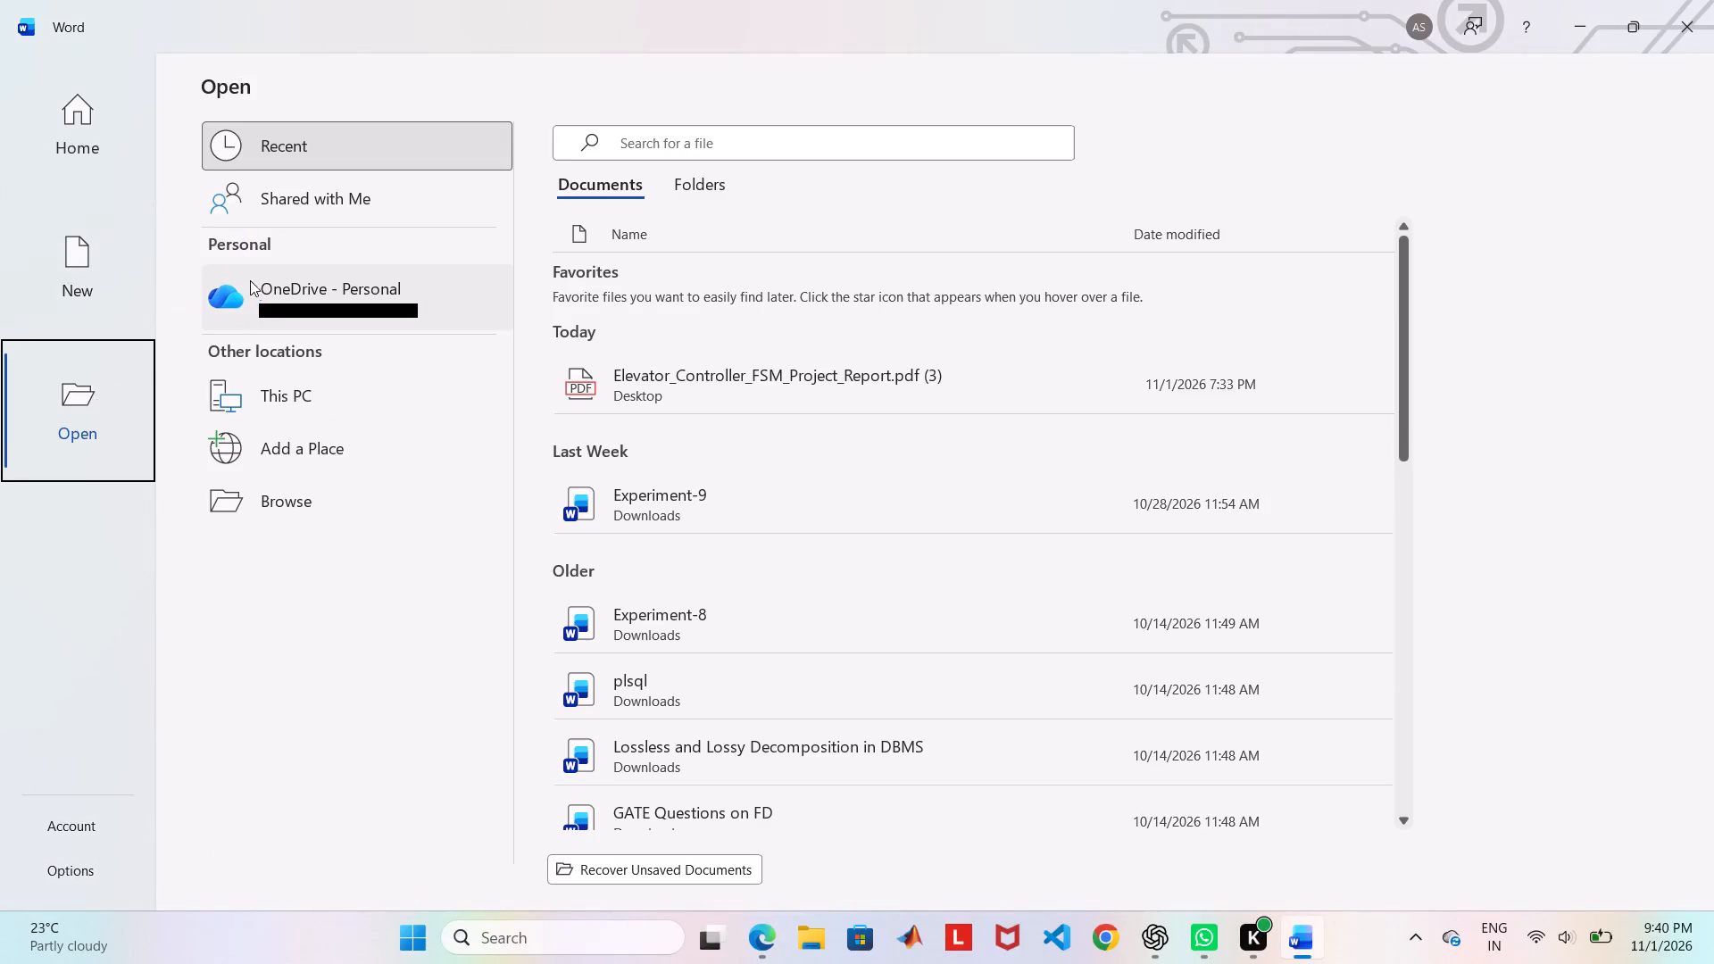
click(280, 388)
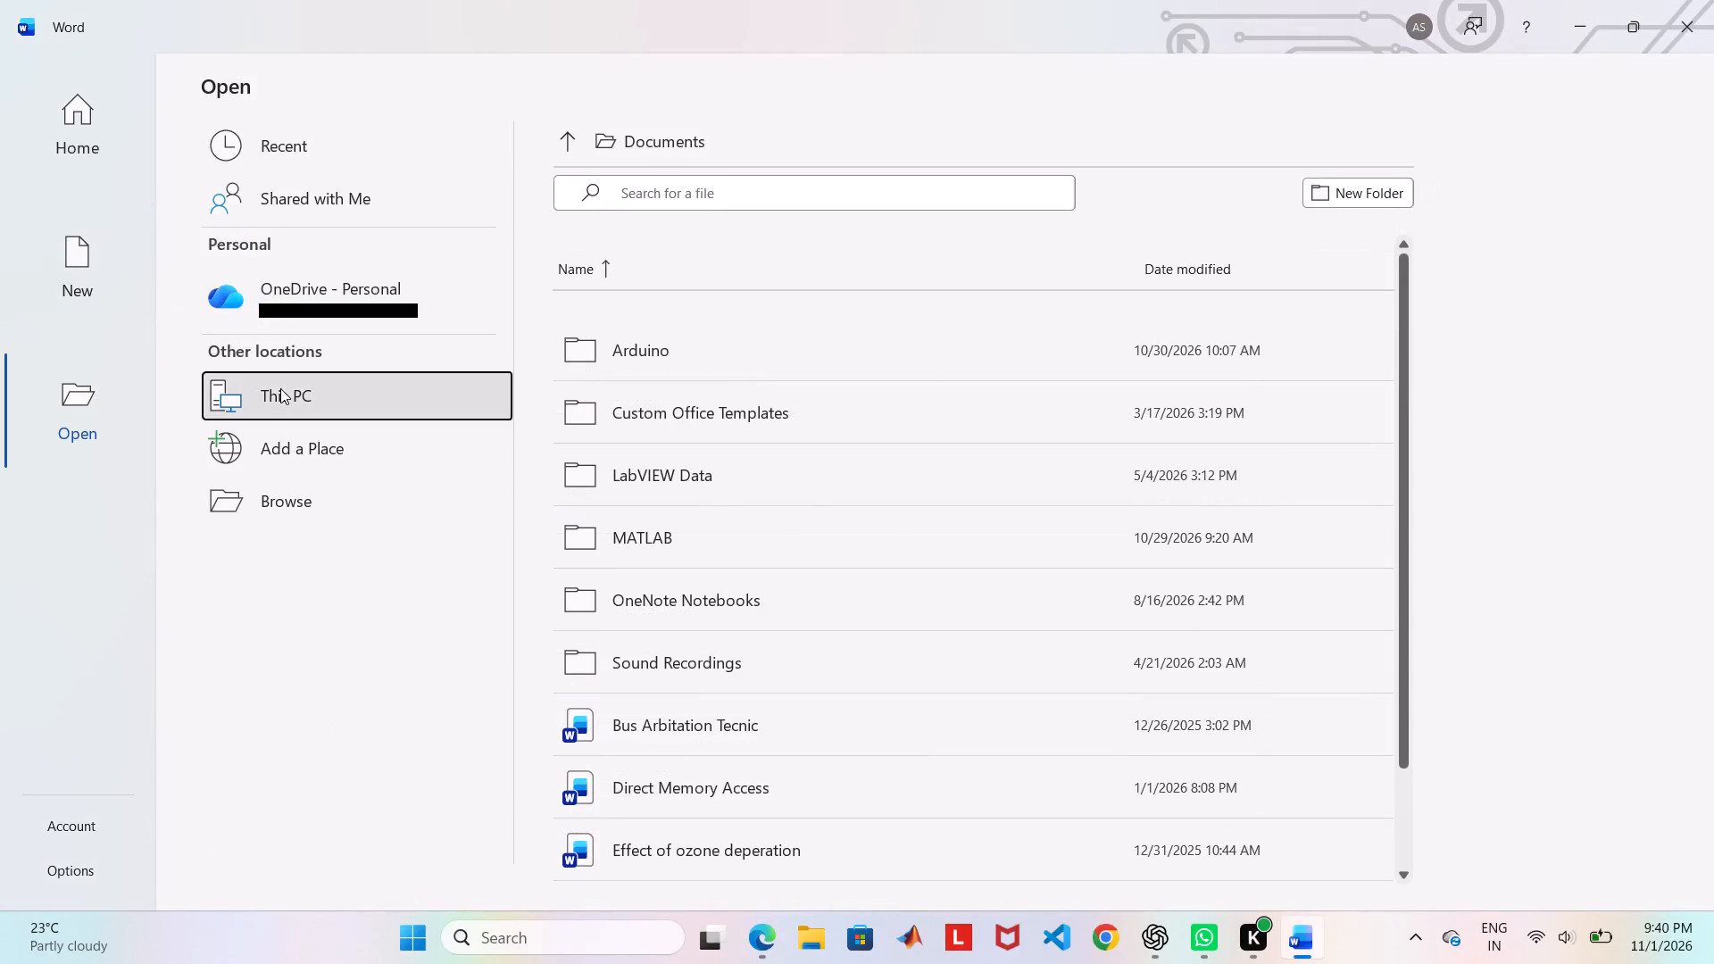
click(283, 388)
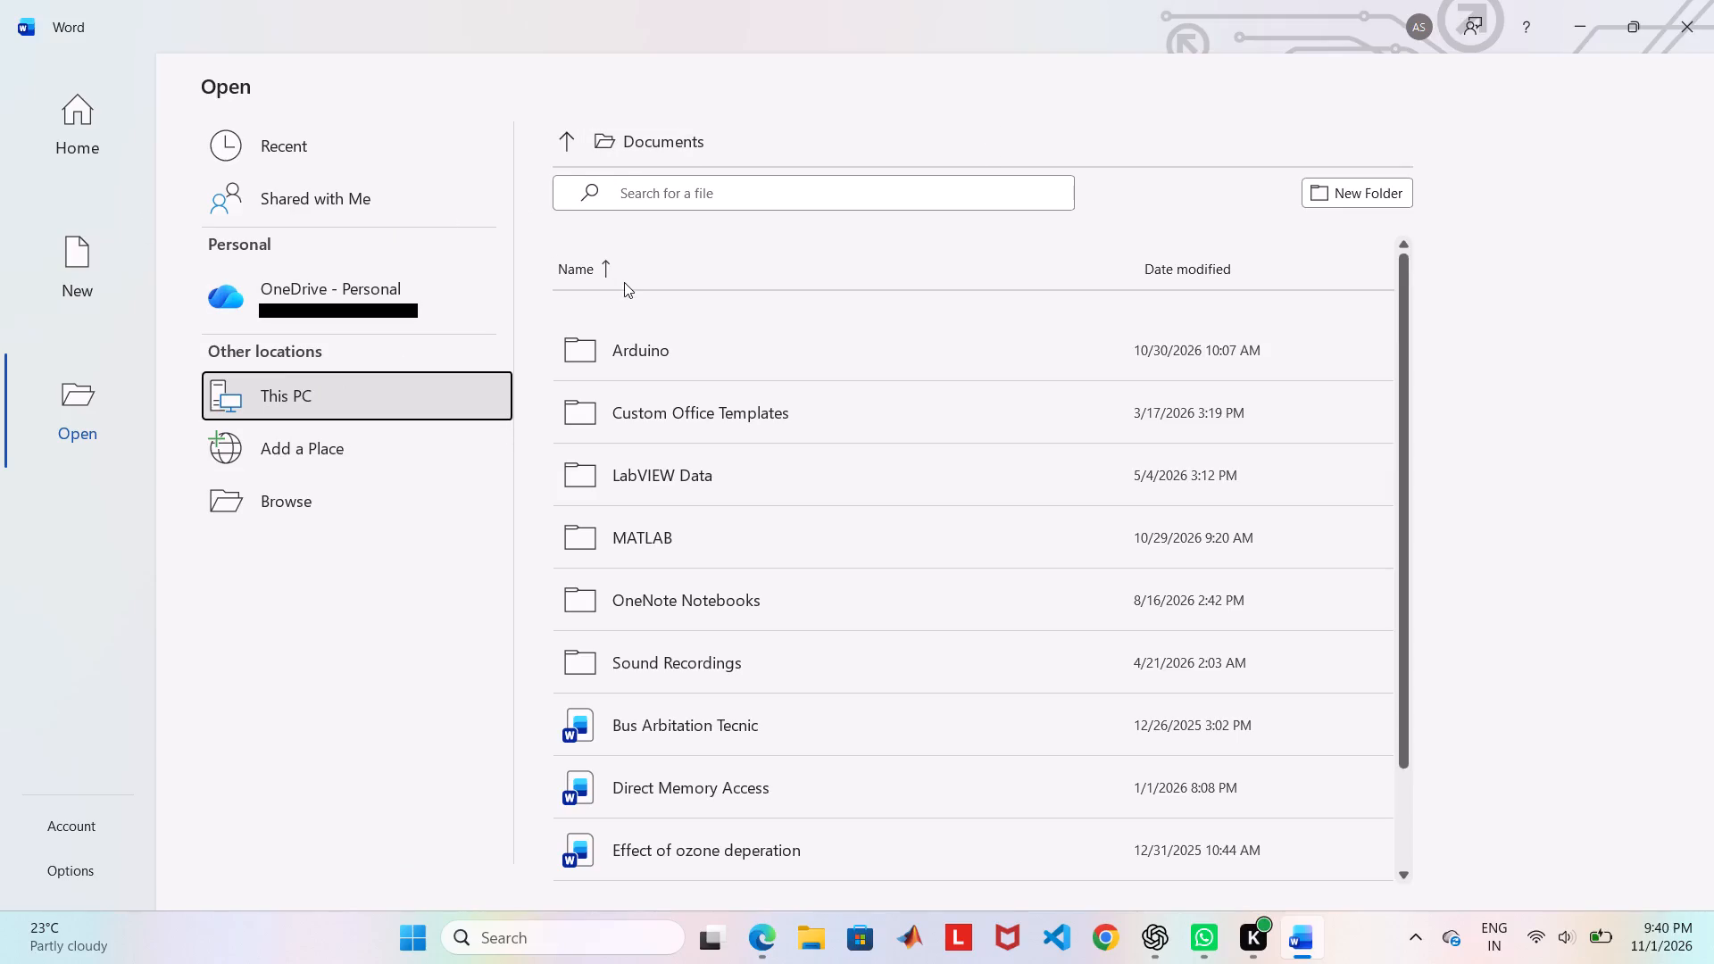
Look through the PC's Documents folder, the OneDrive storage, and the recent documents and folders for the file to open.
scroll(653, 489, down, 3)
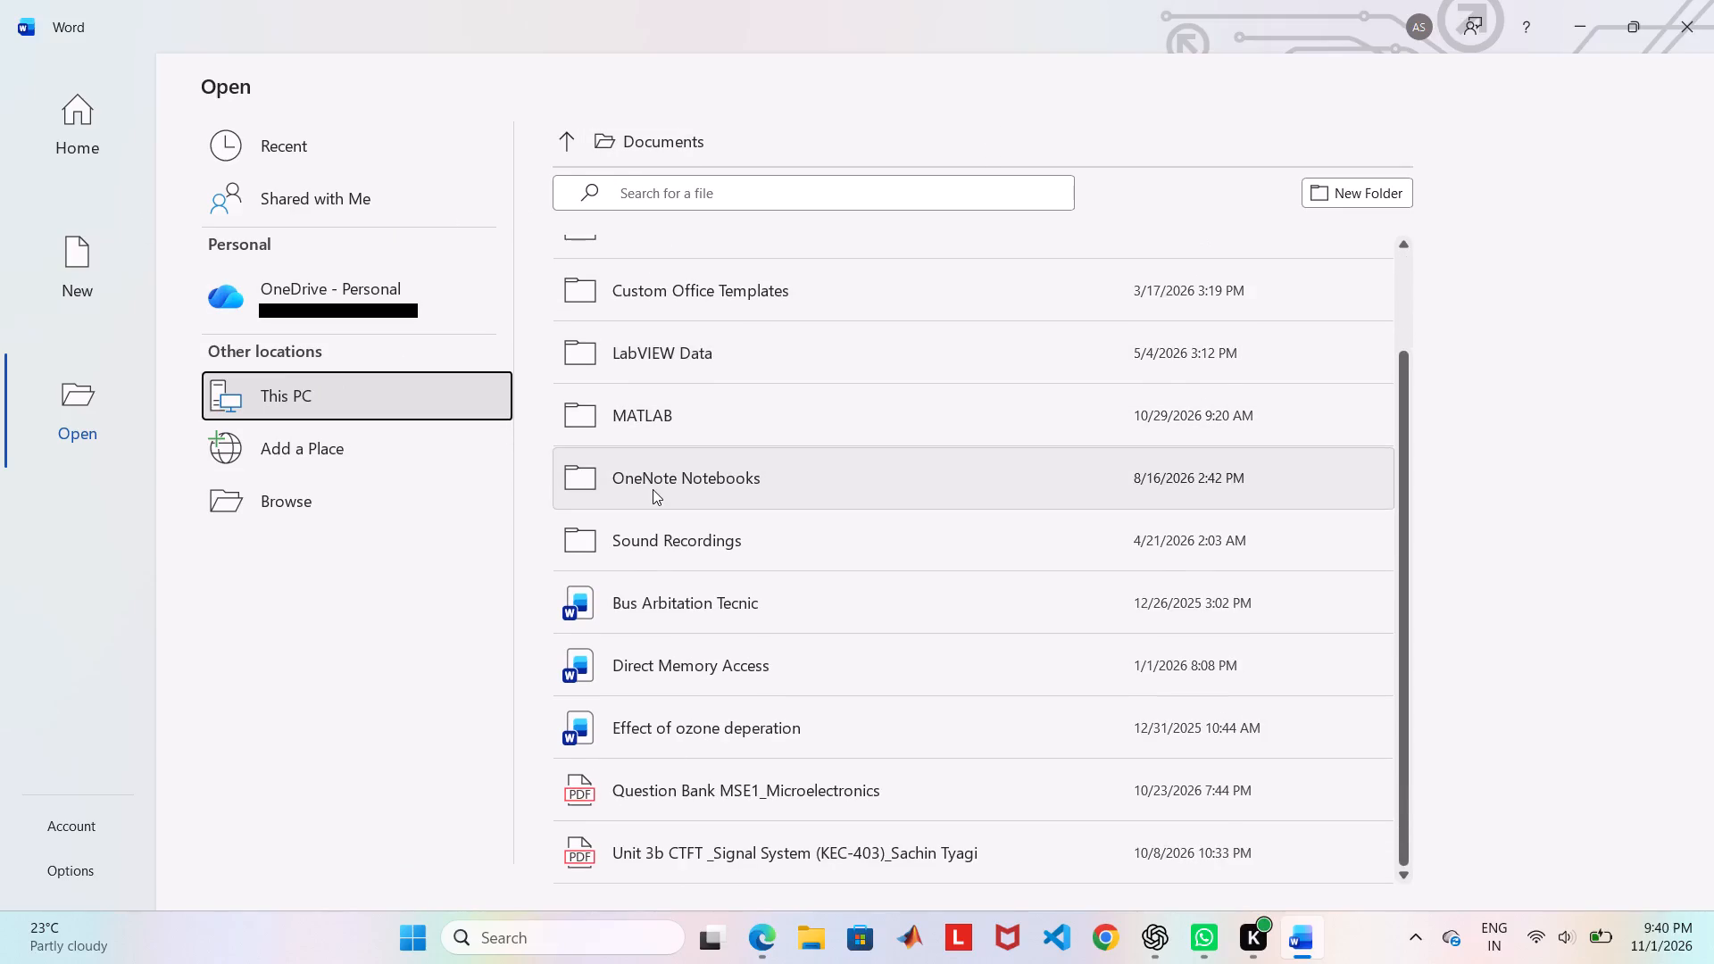
scroll(653, 489, up, 5)
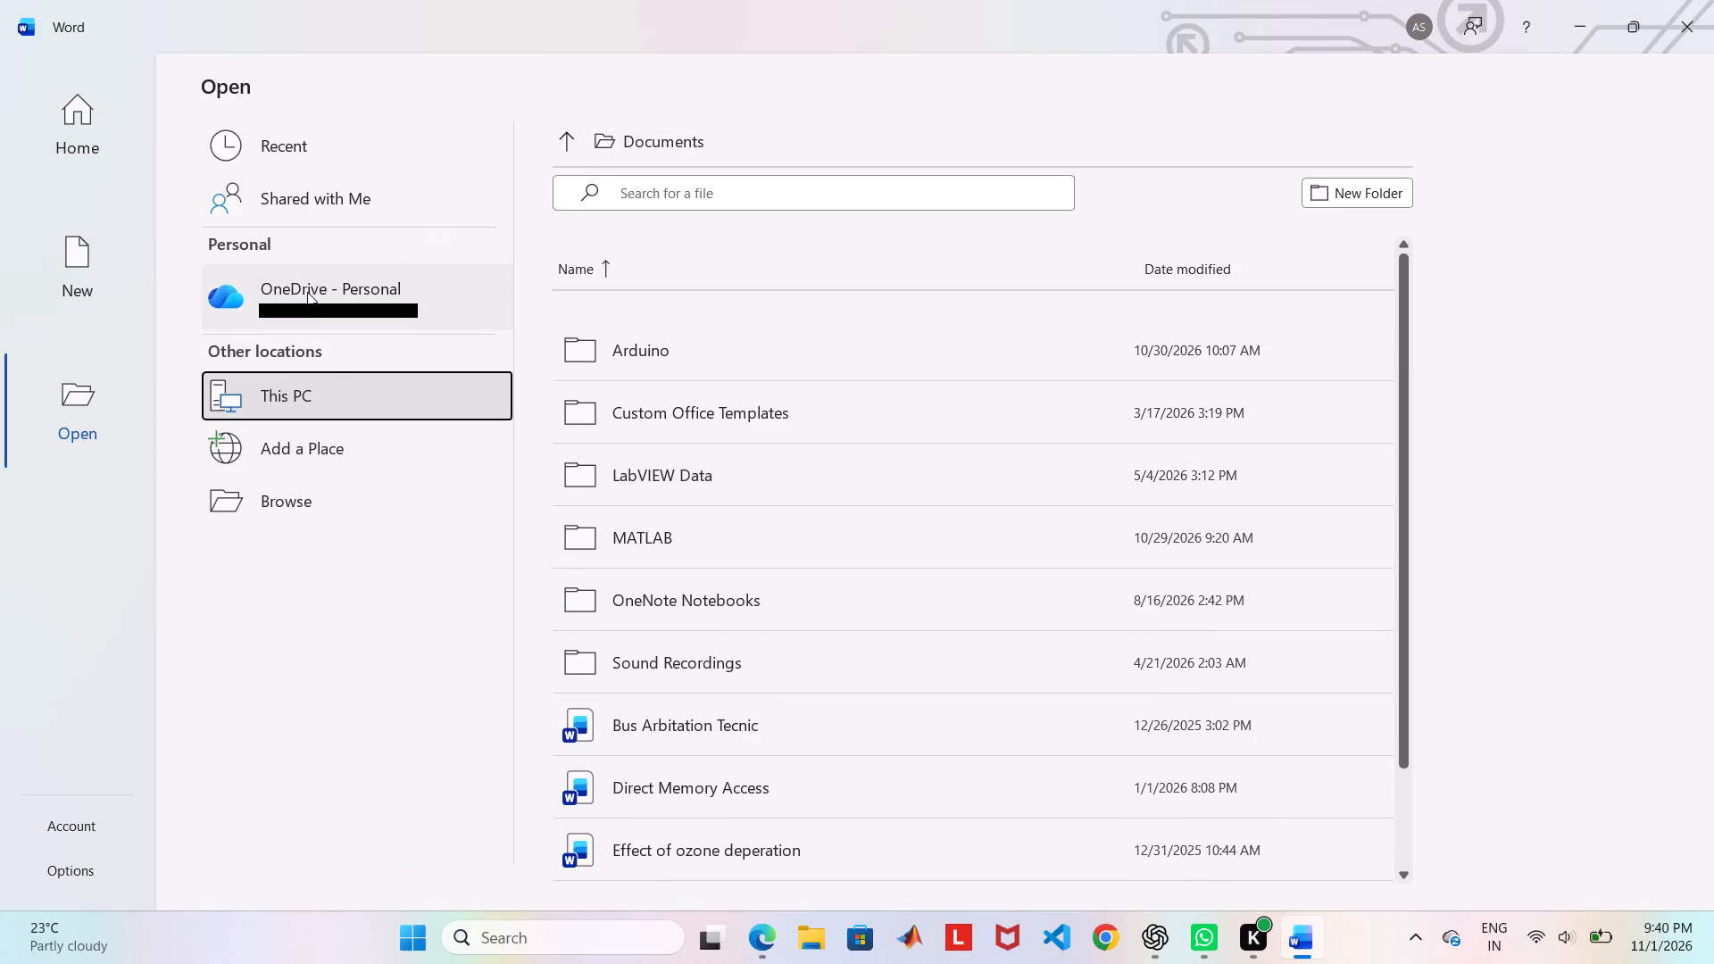
click(305, 293)
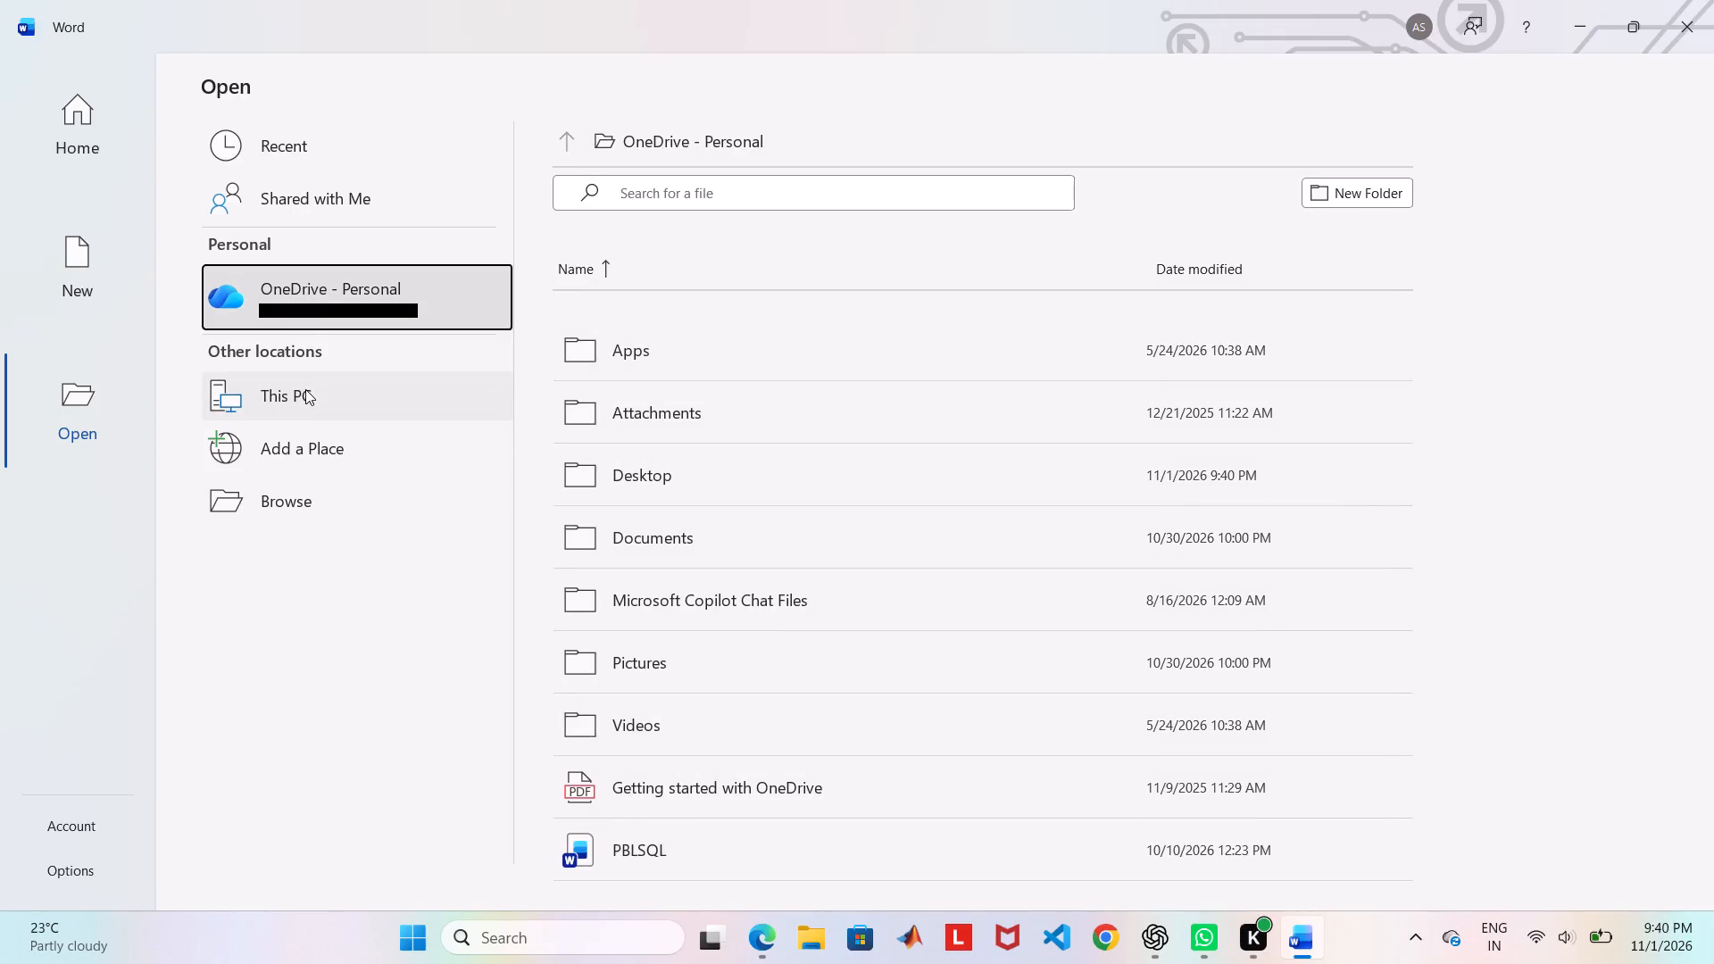
click(305, 389)
click(309, 439)
click(314, 356)
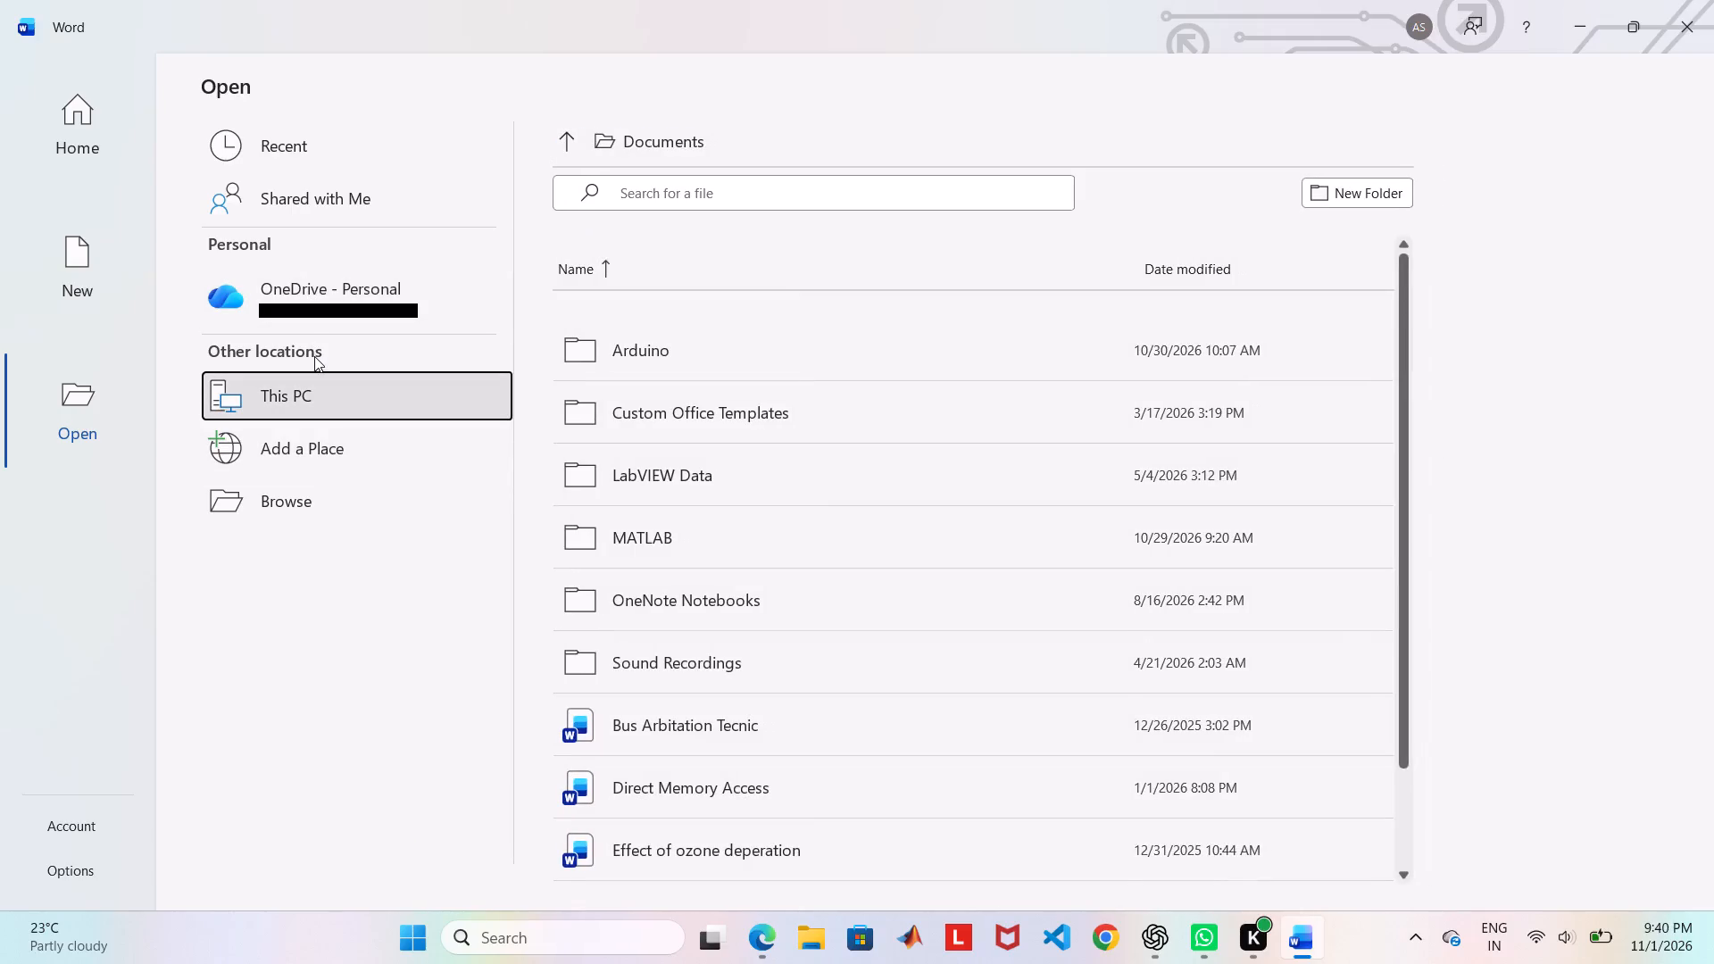
click(314, 140)
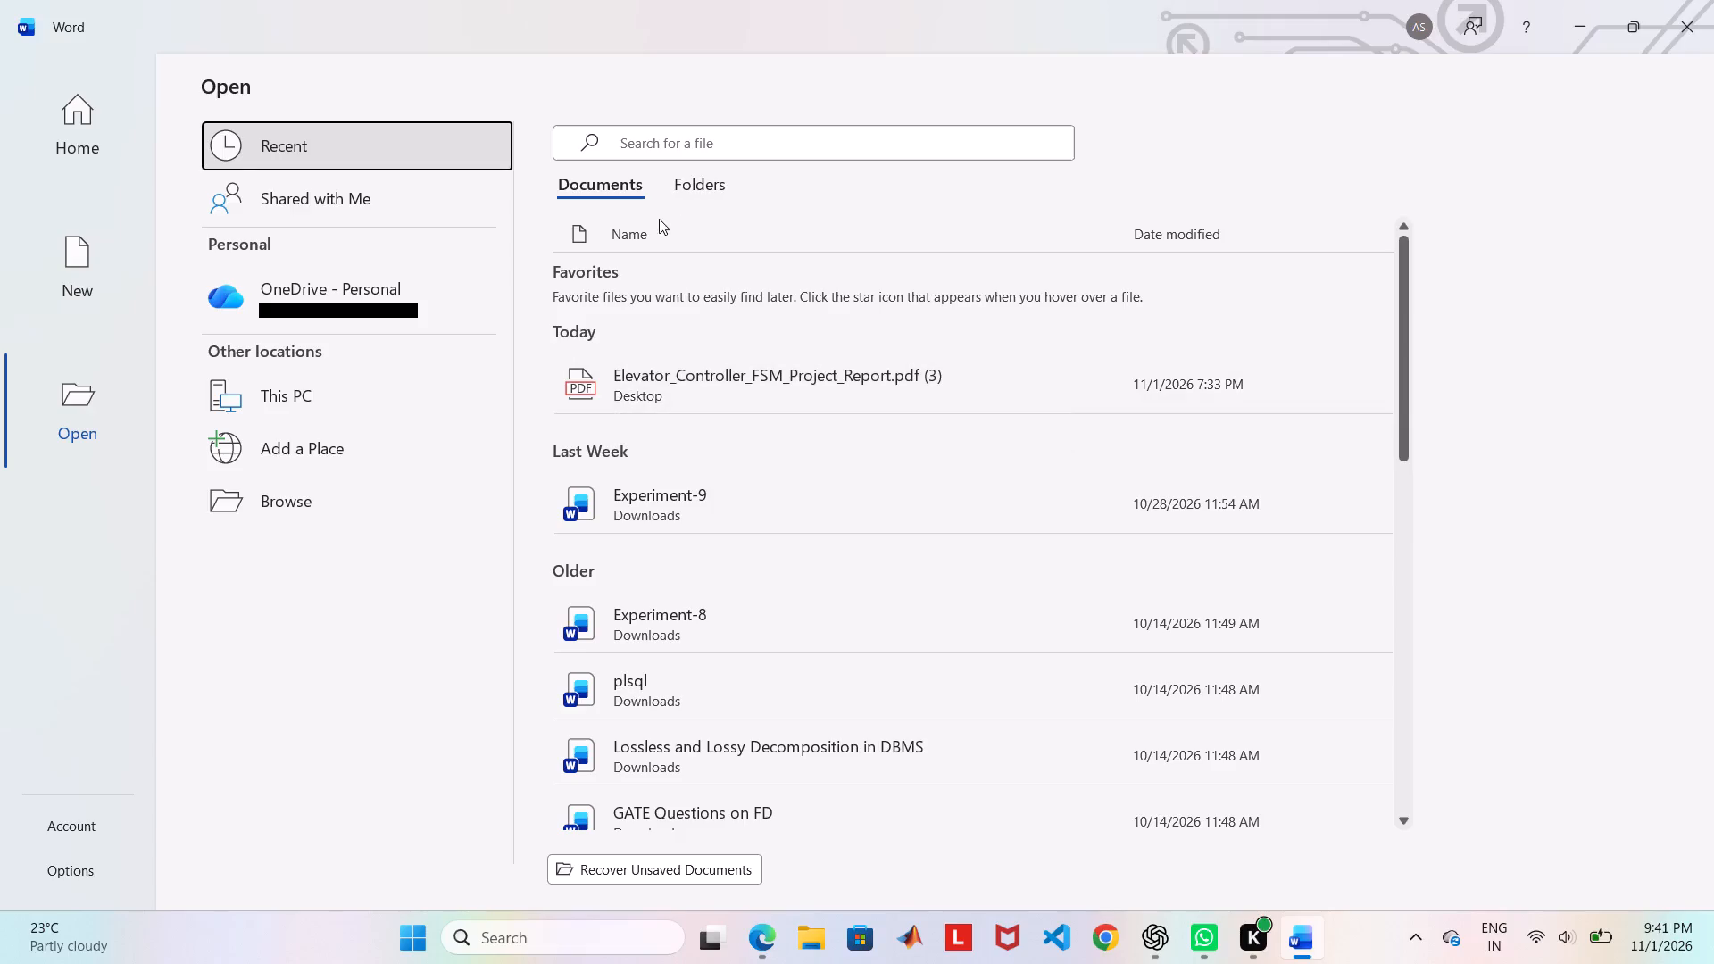
click(684, 204)
click(695, 187)
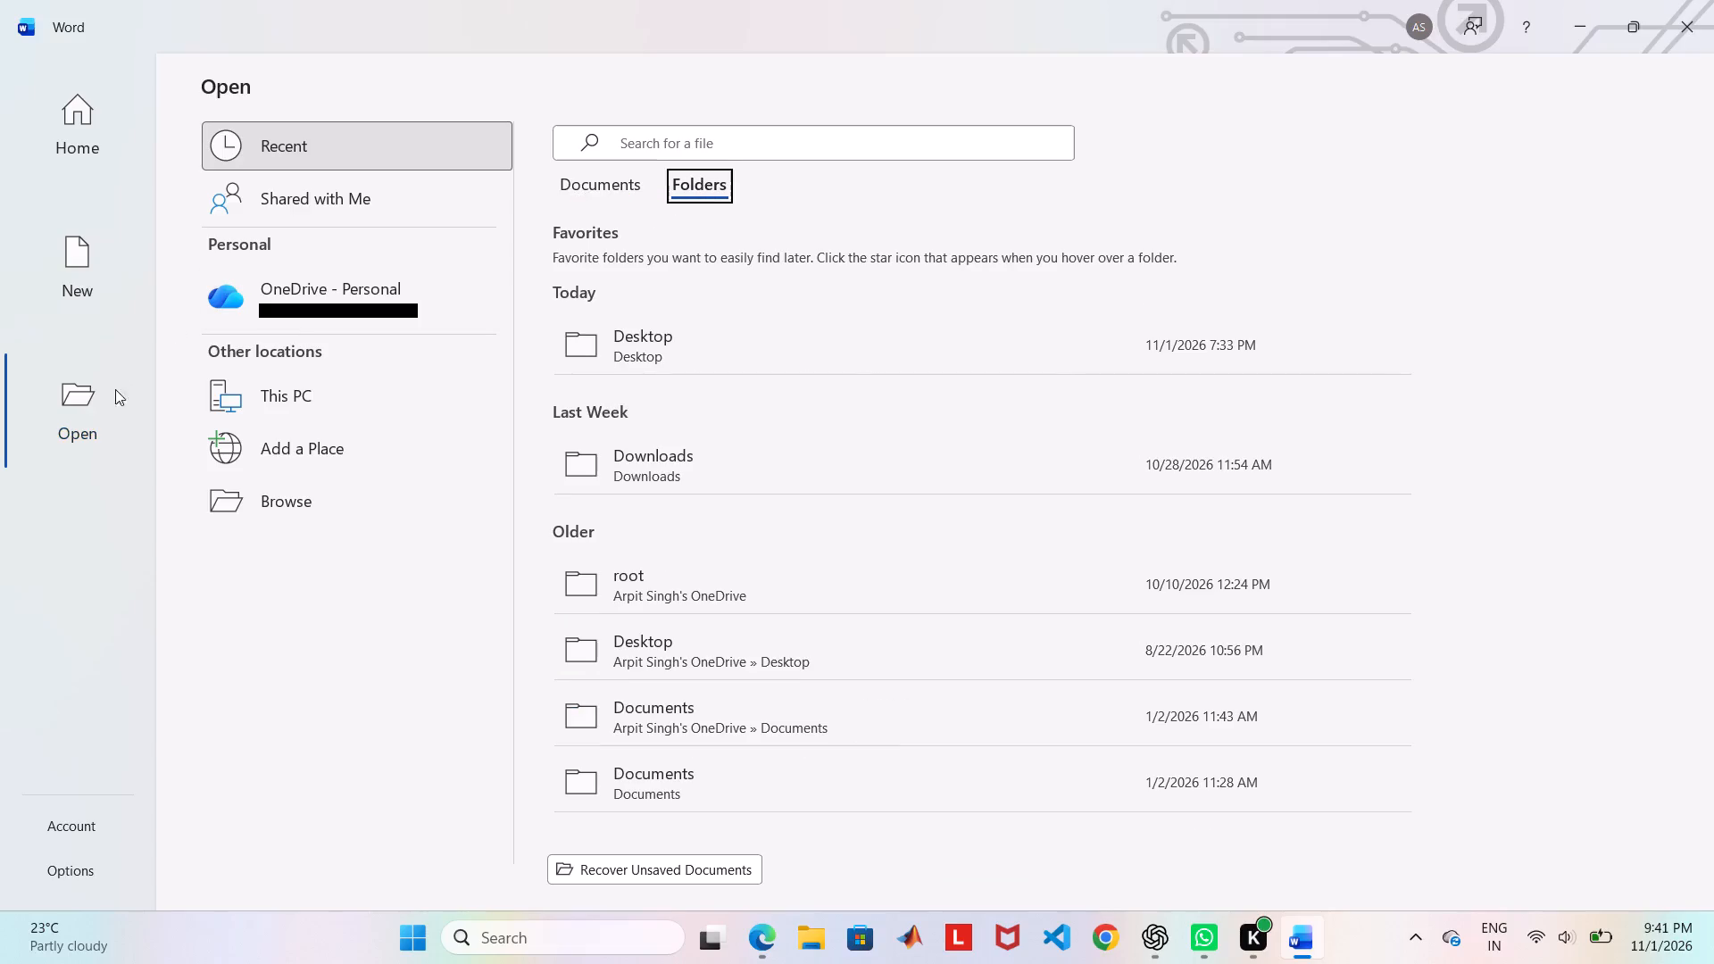
click(96, 399)
click(96, 399)
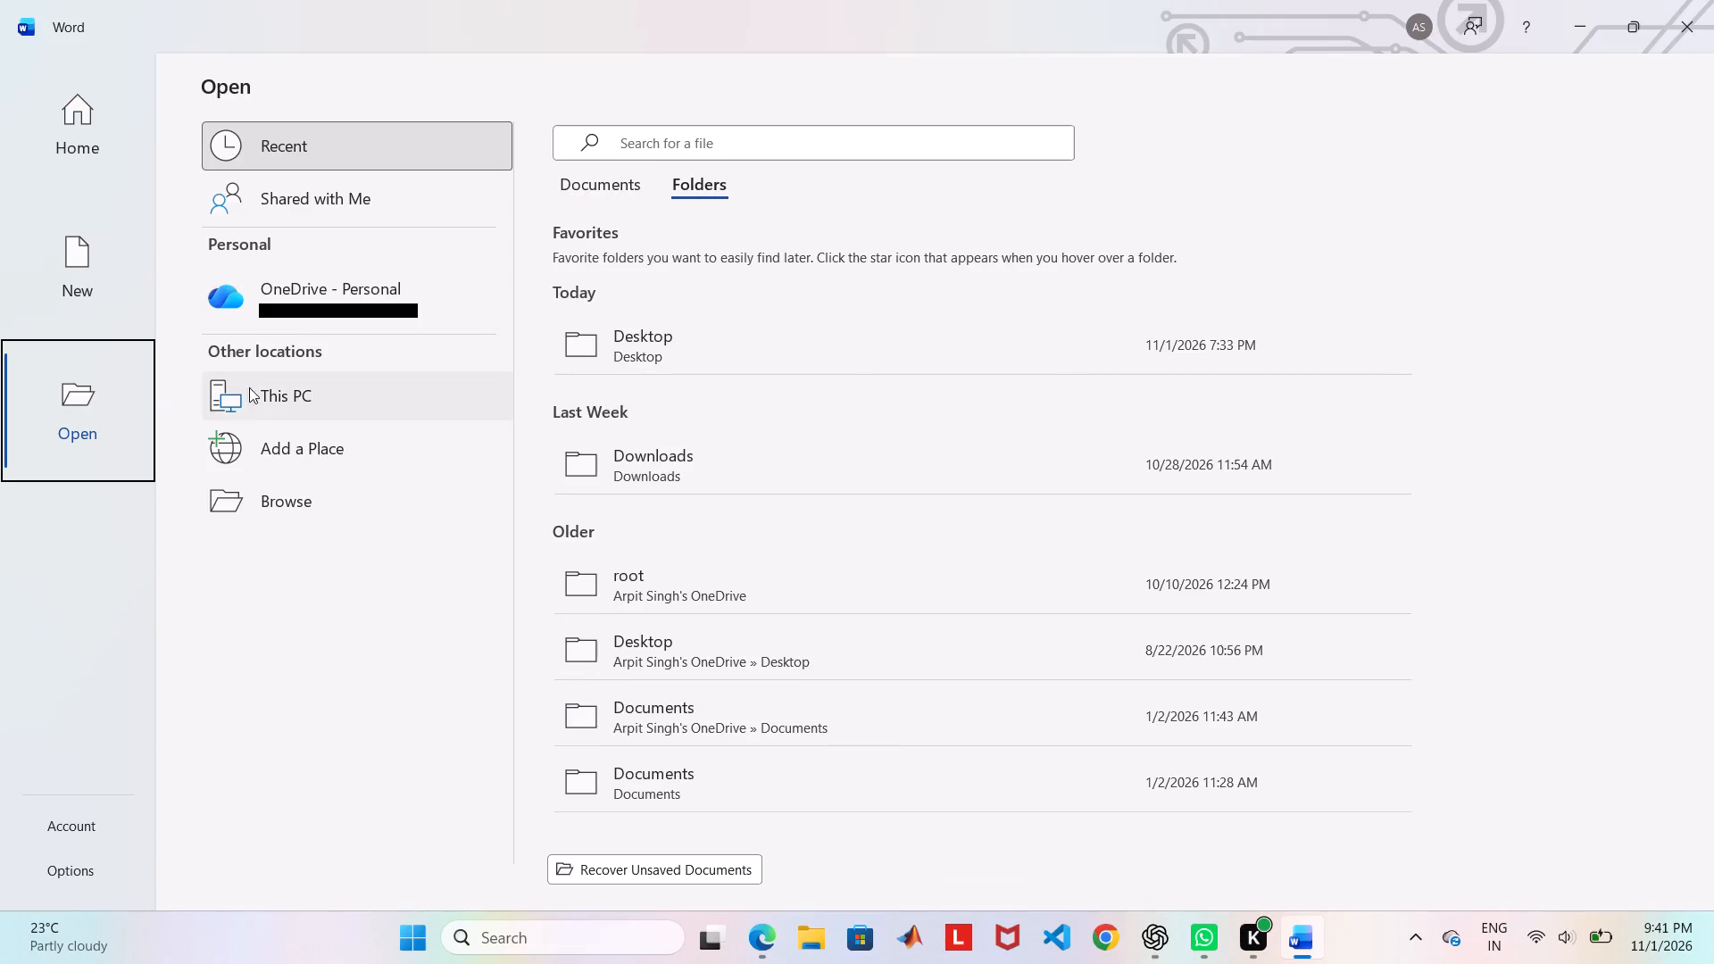
click(277, 389)
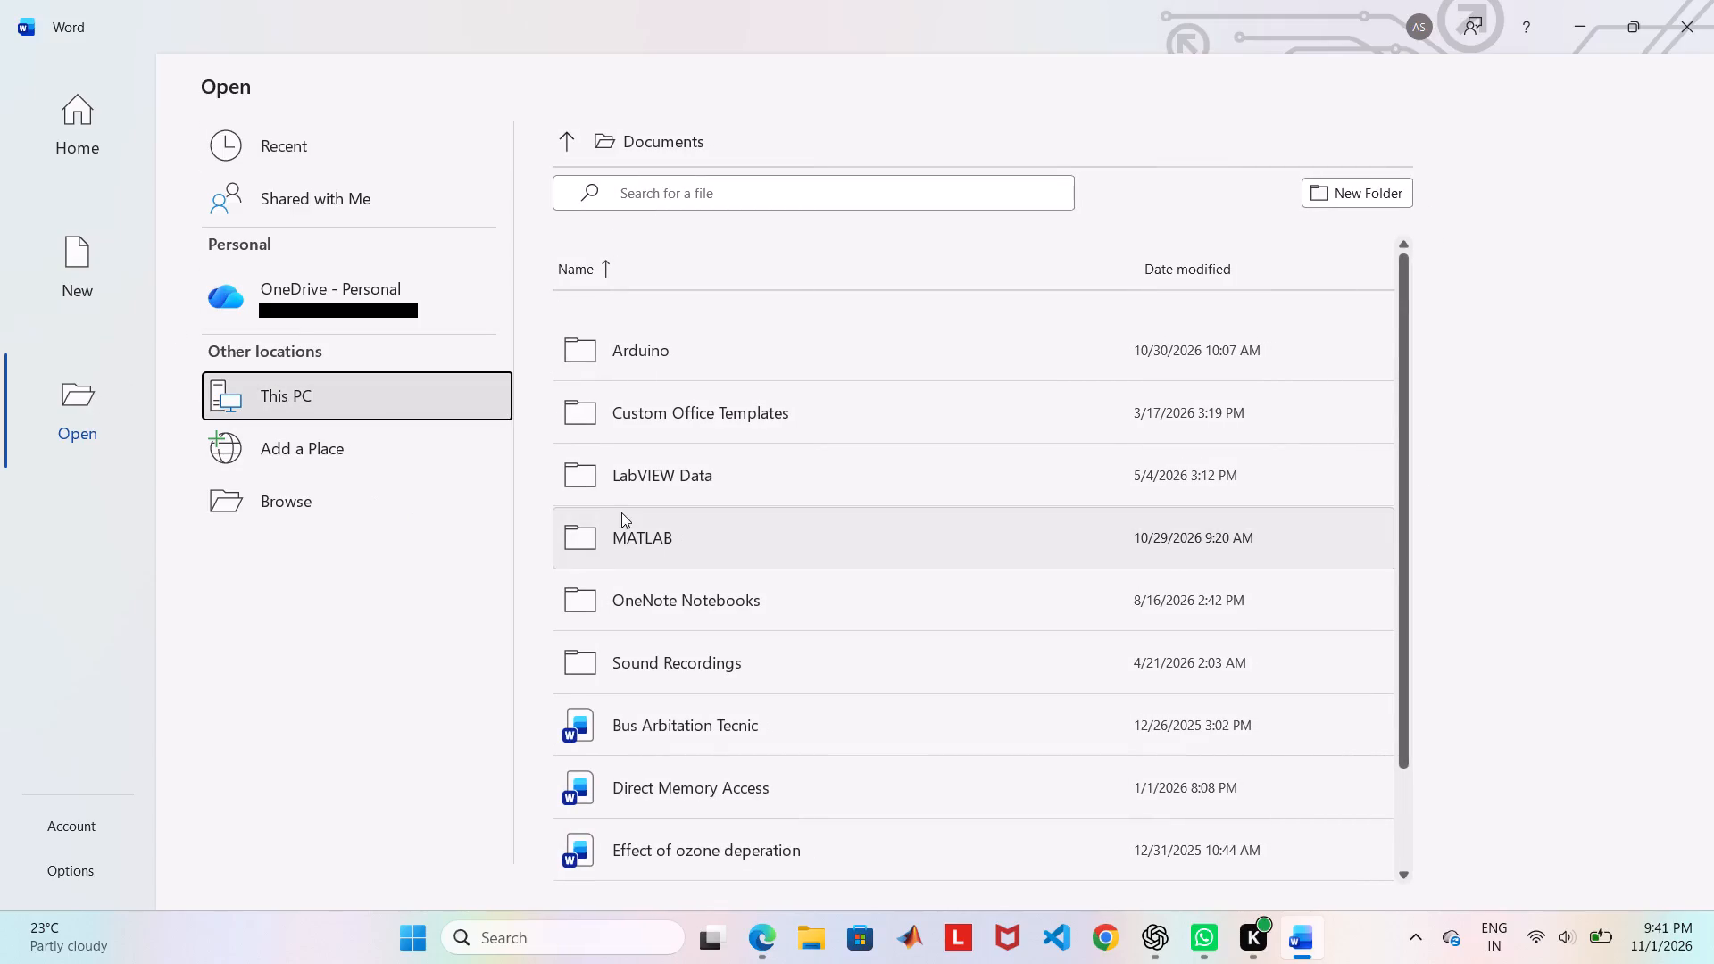
scroll(621, 512, down, 1)
scroll(621, 512, up, 3)
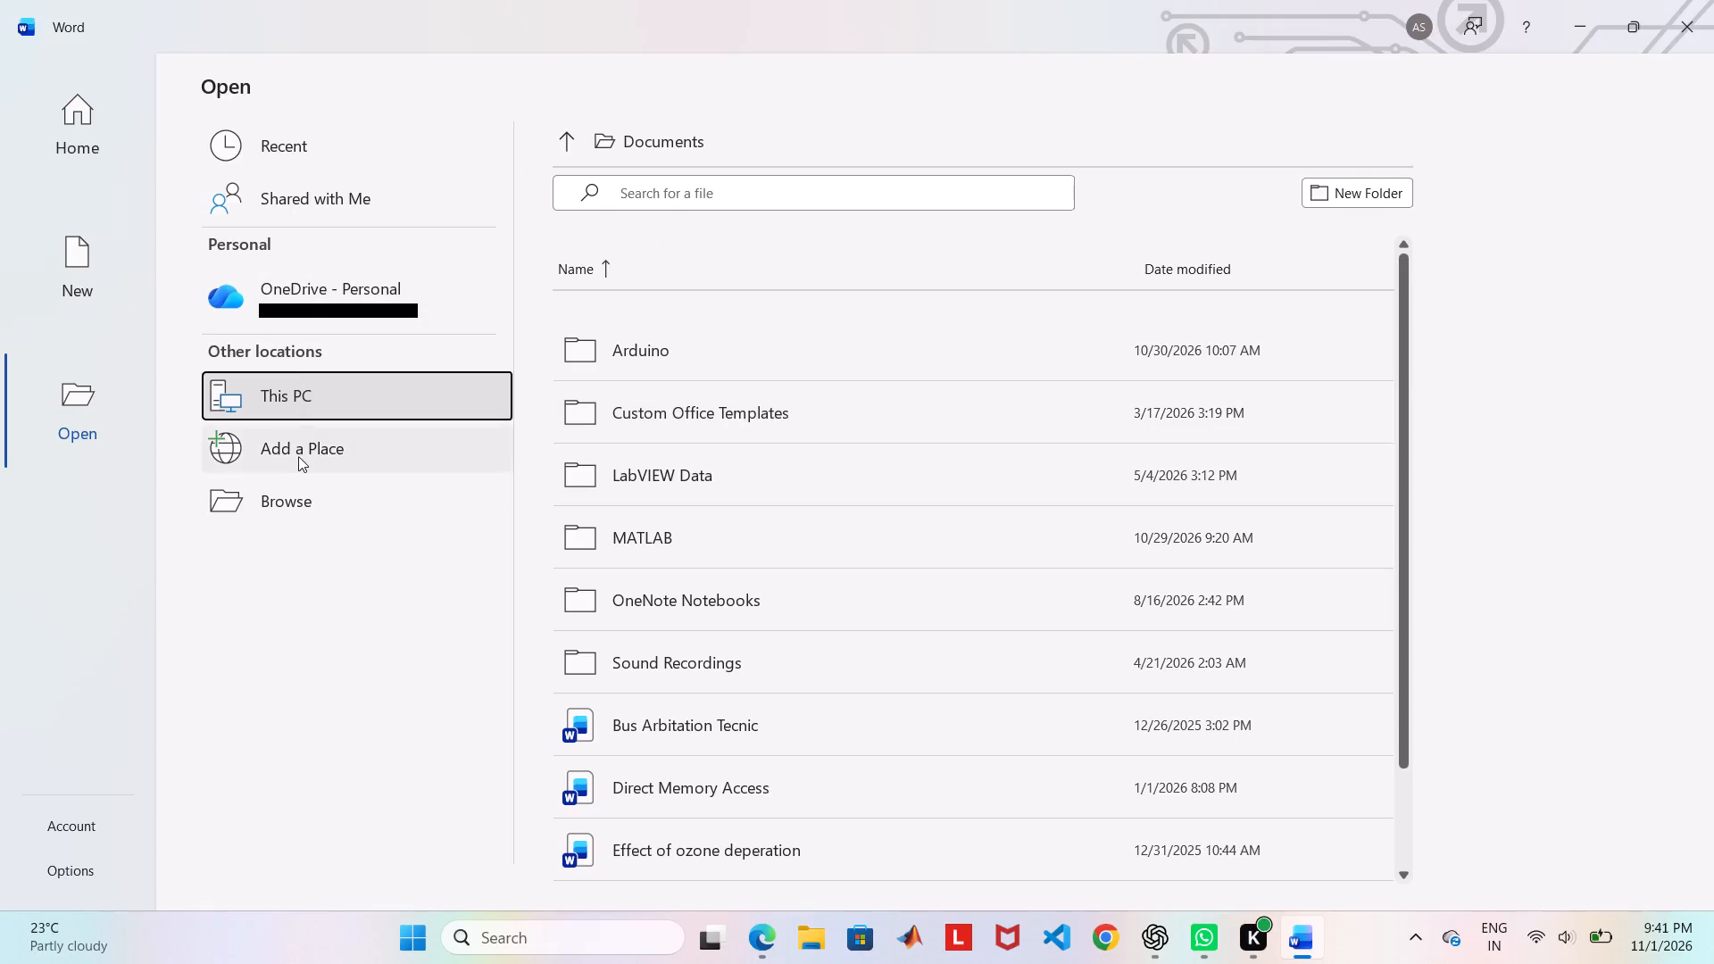
Browse the Desktop and Downloads folders for the file to open, then close the file browser.
click(298, 504)
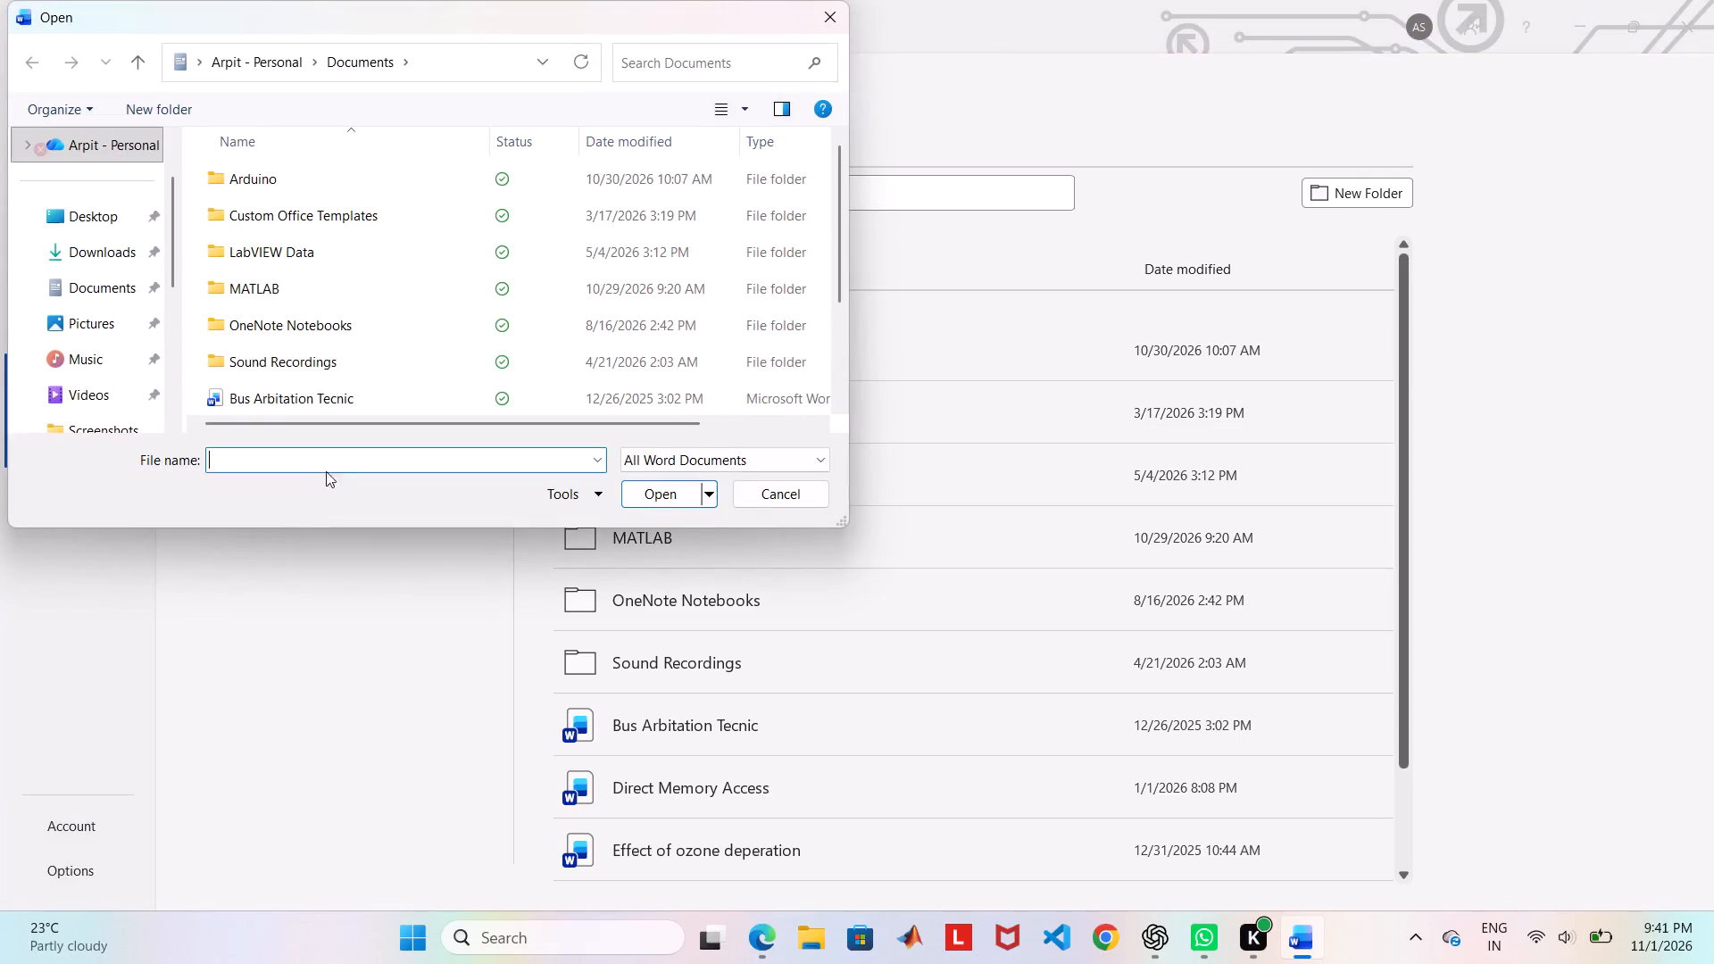
click(107, 220)
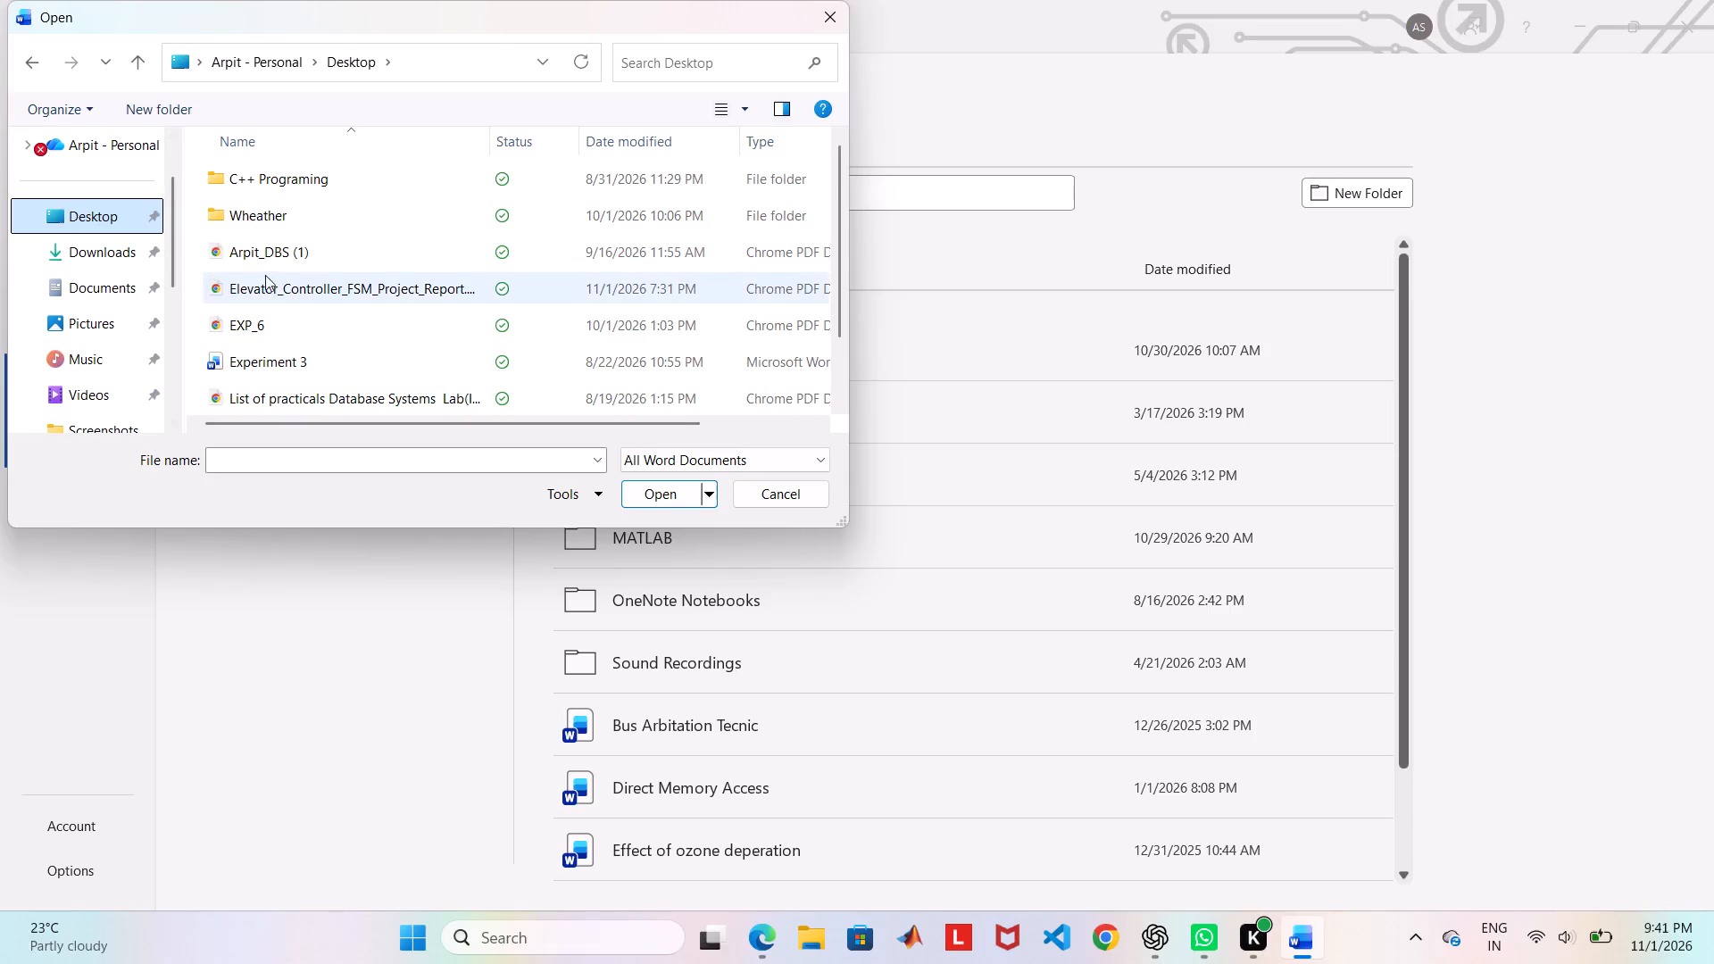
click(107, 262)
click(97, 276)
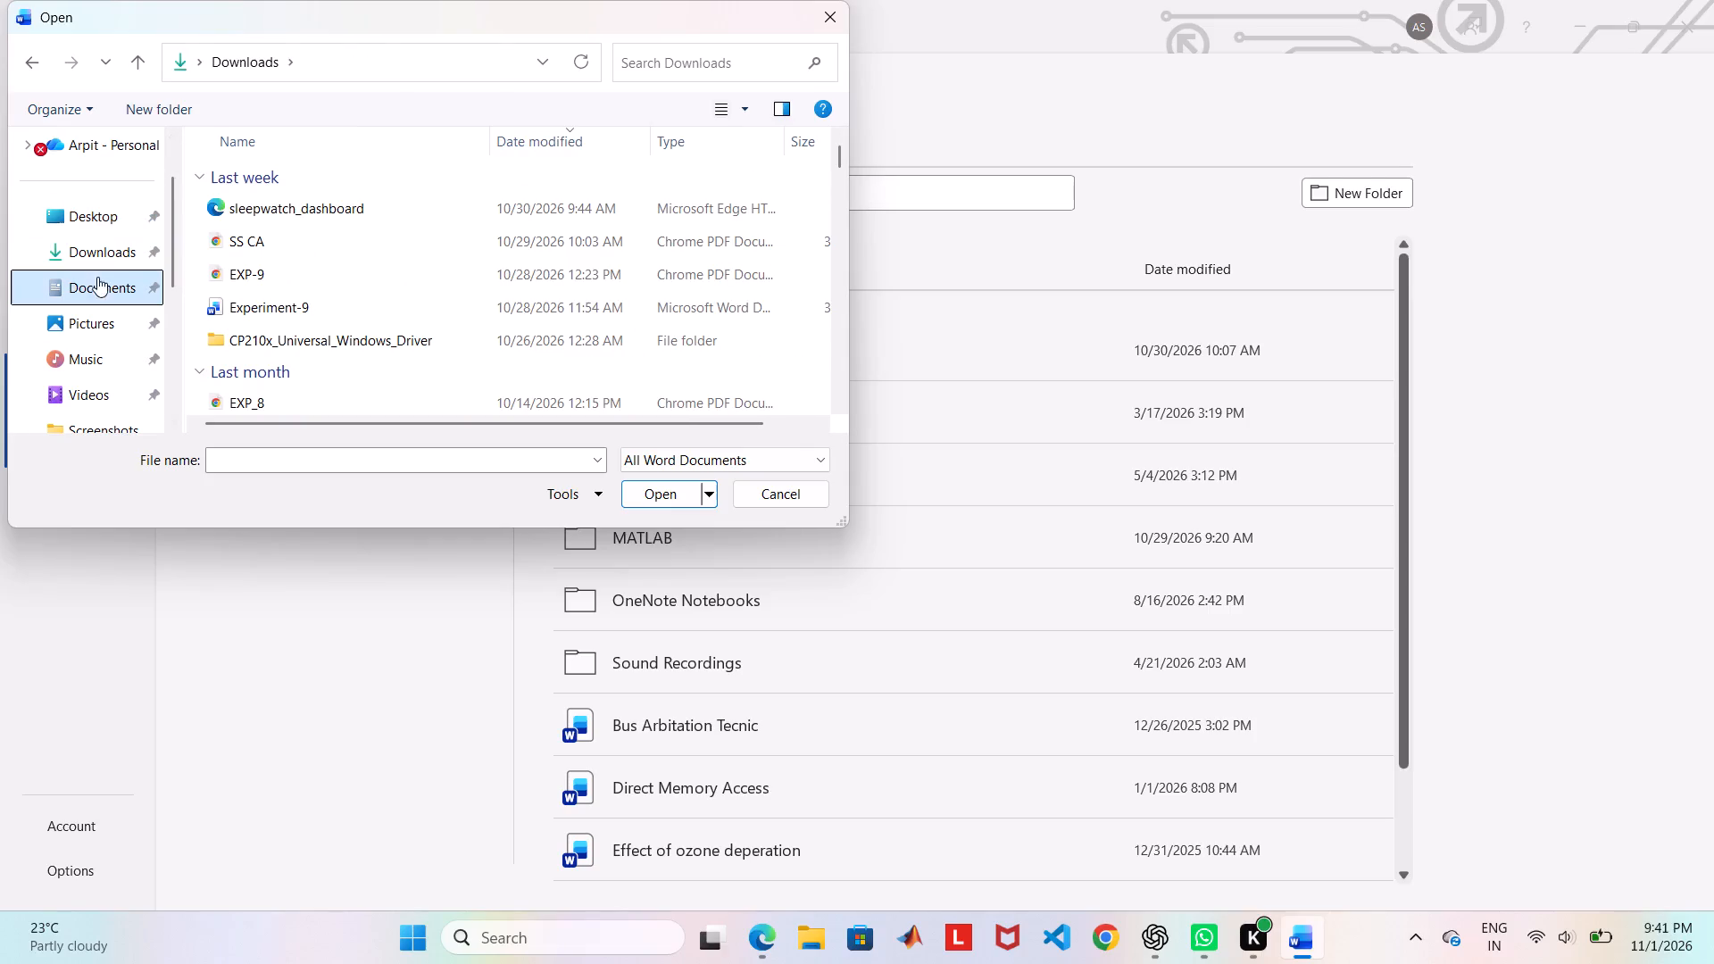
click(818, 11)
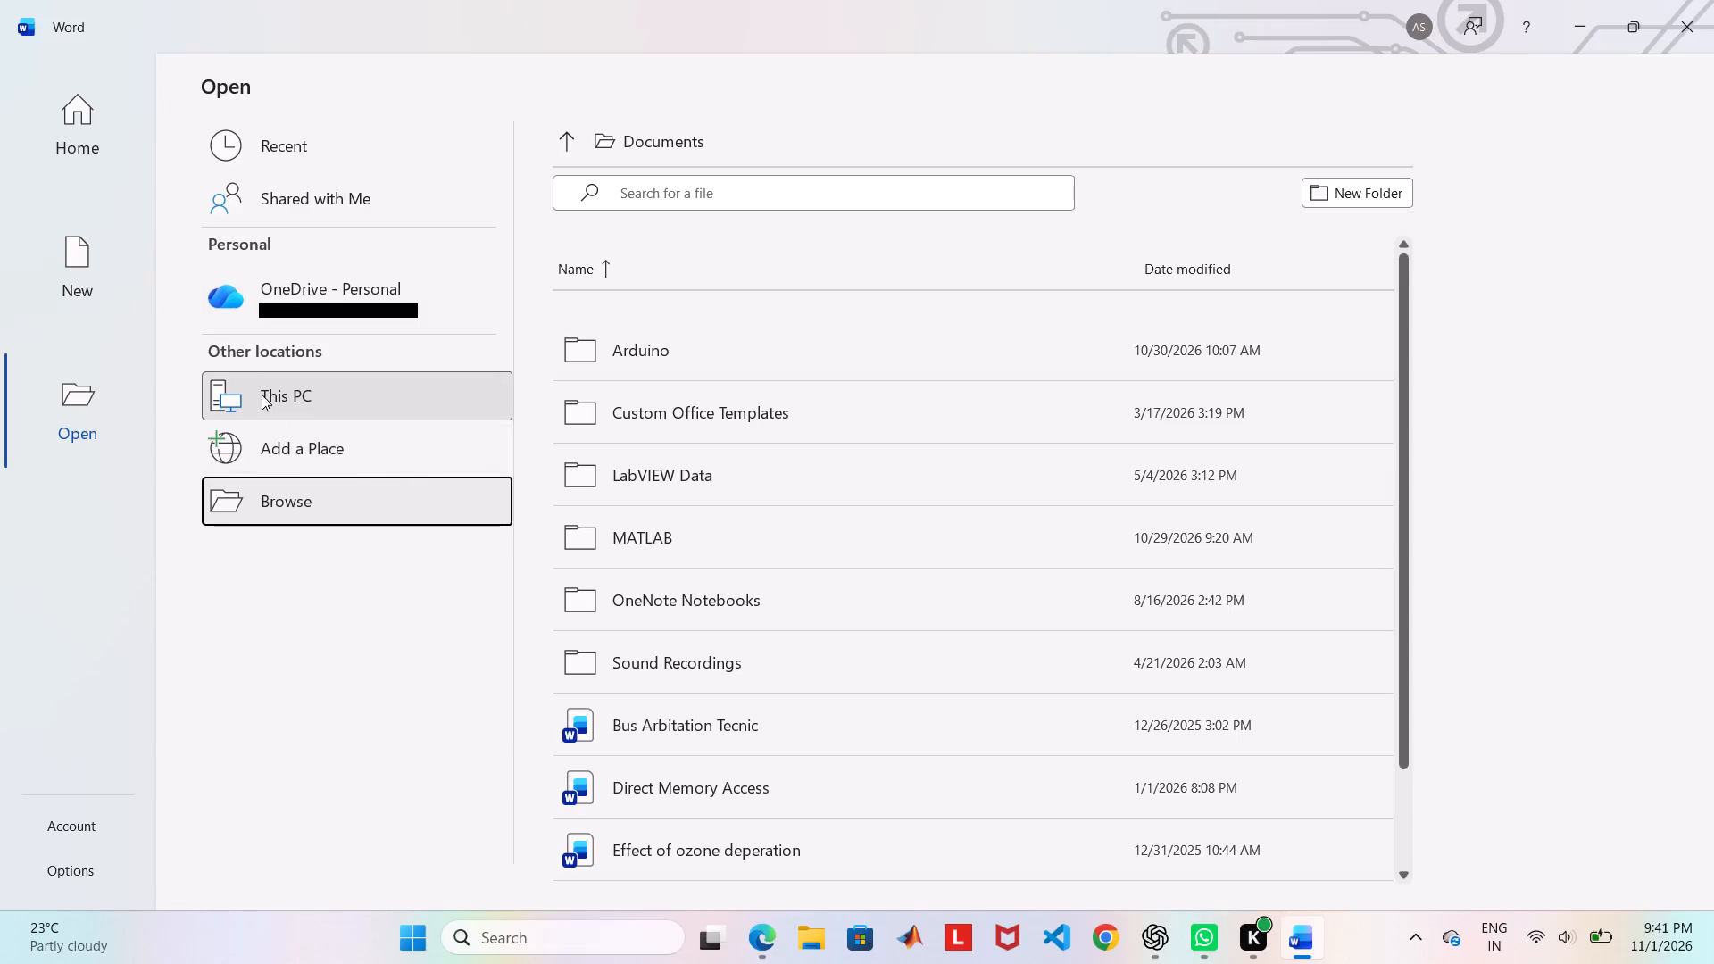
Check the personal OneDrive's folders and files again for the document to open.
click(286, 451)
click(348, 336)
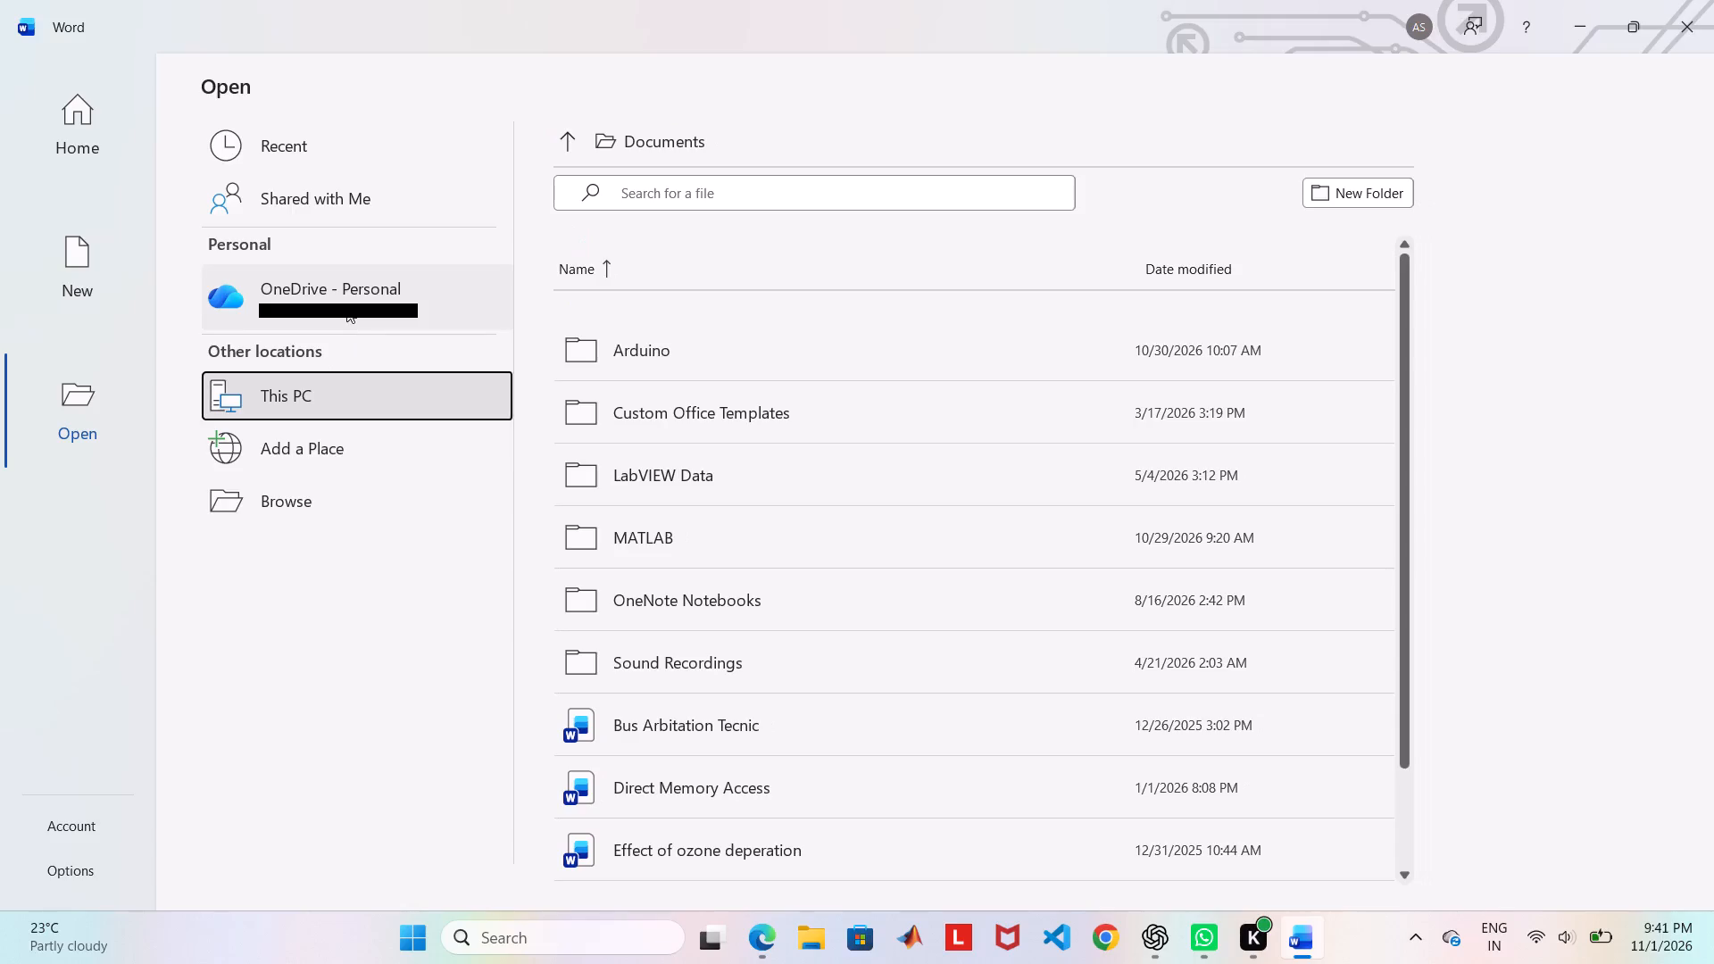
click(348, 301)
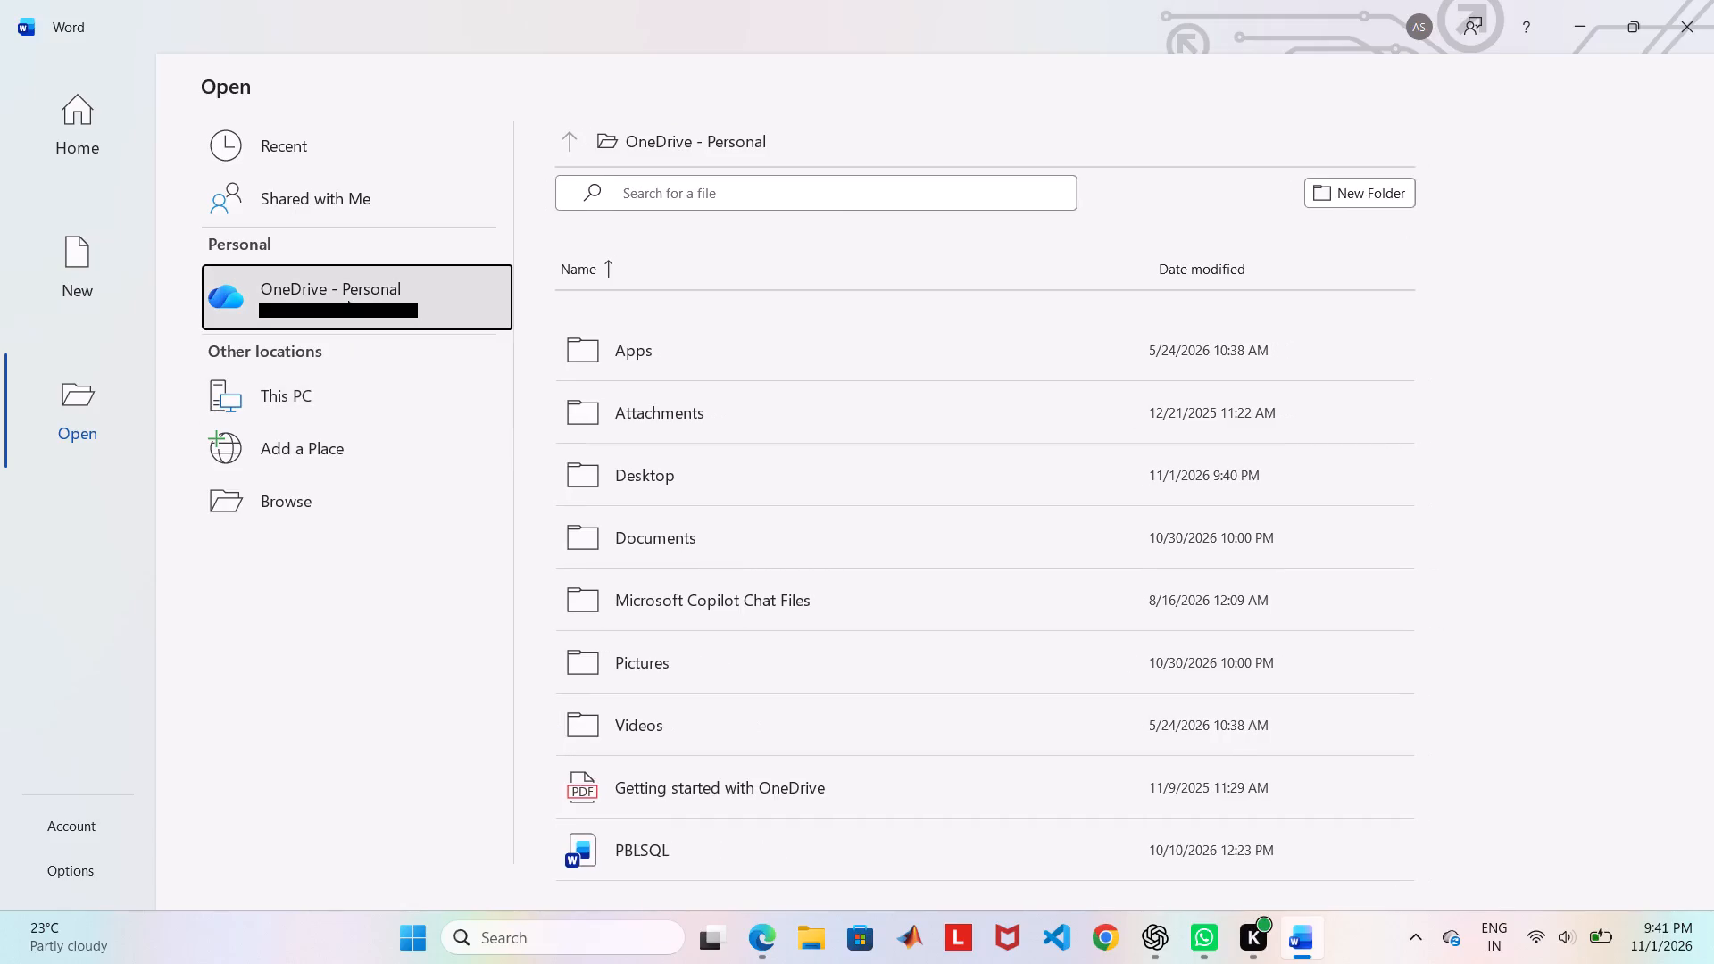
click(1330, 182)
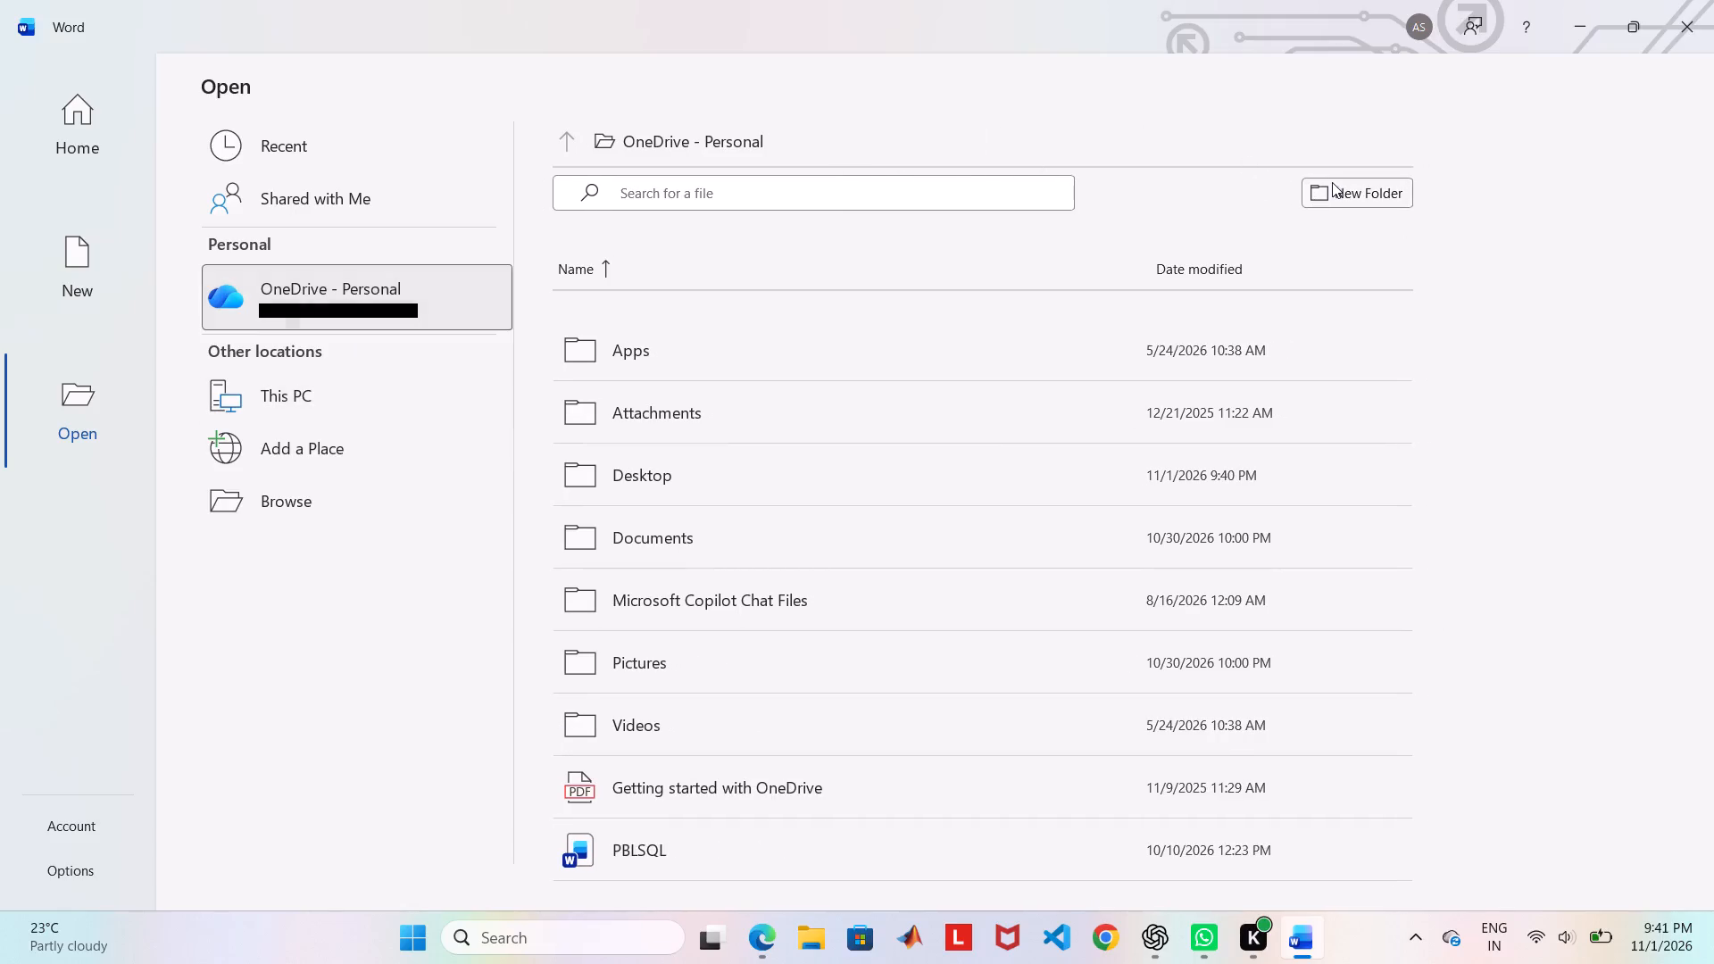
click(978, 410)
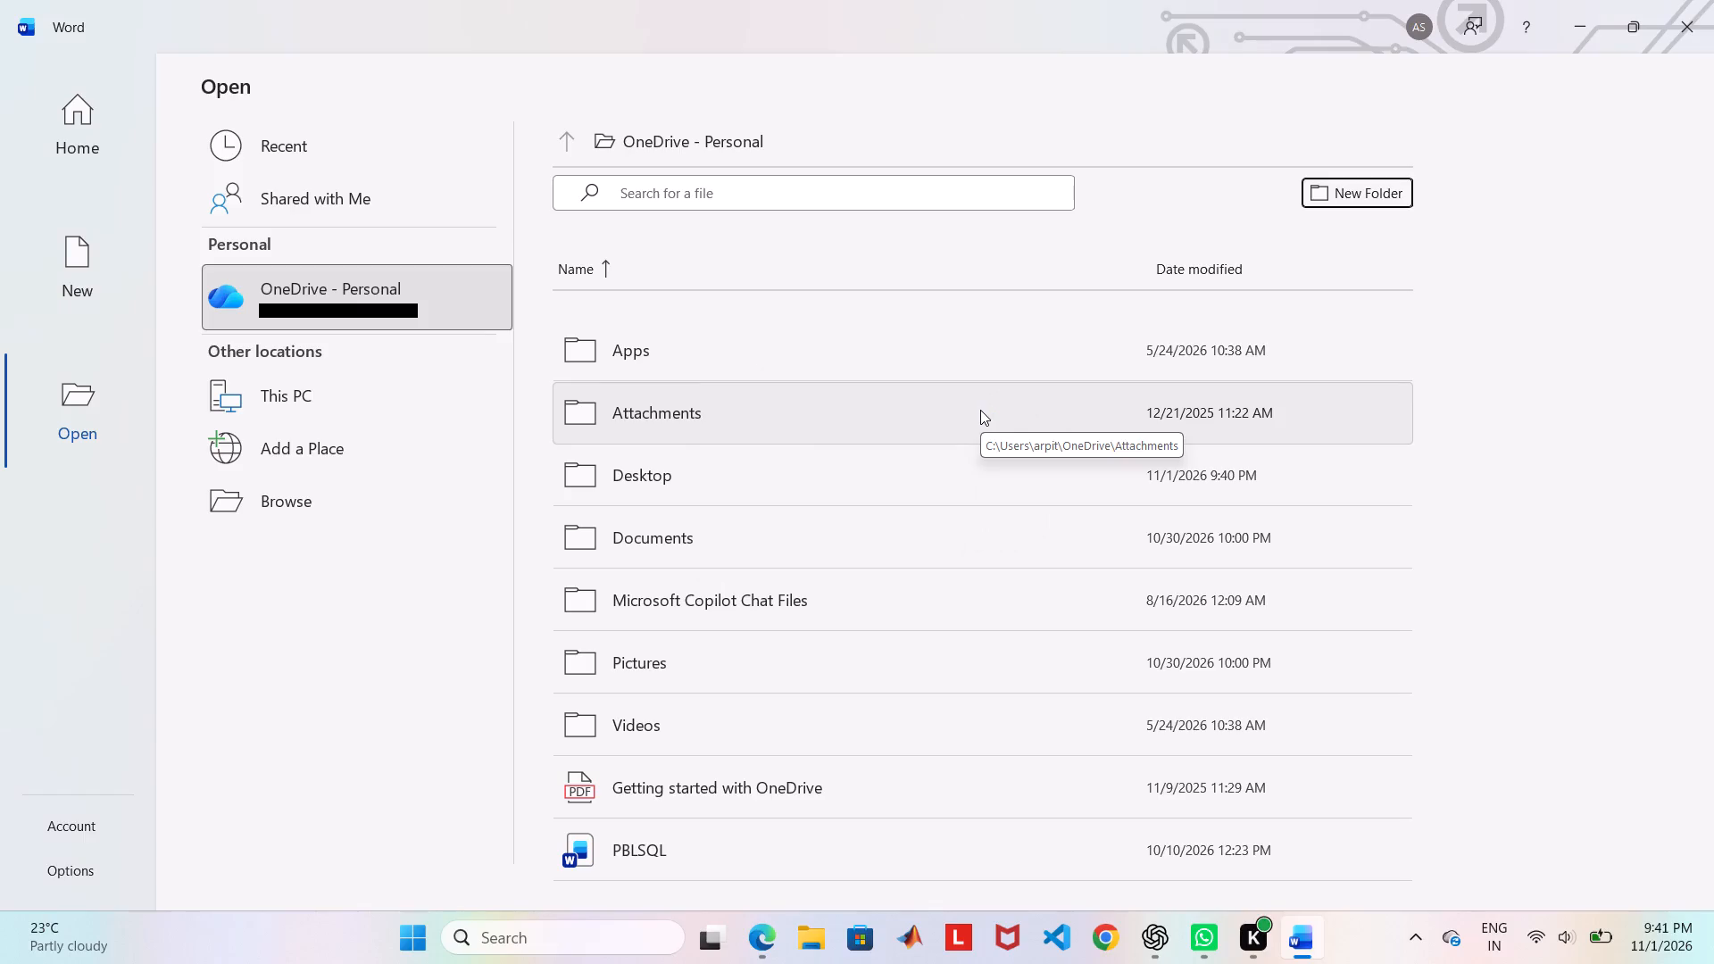
click(865, 183)
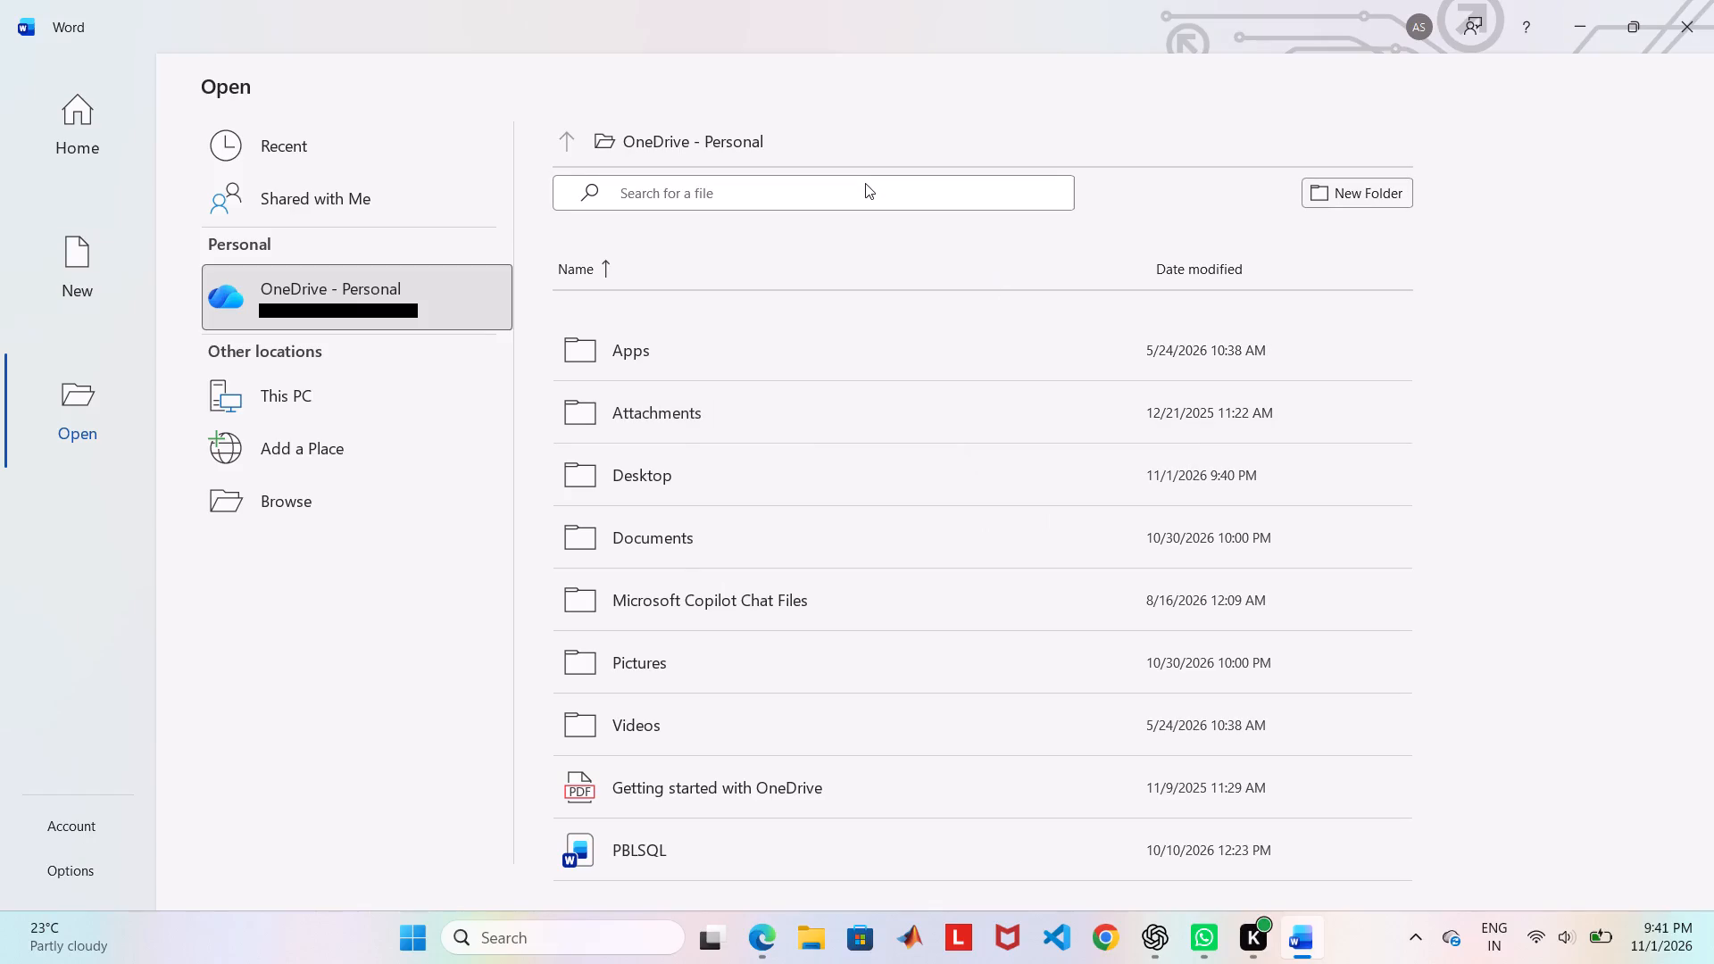
click(861, 190)
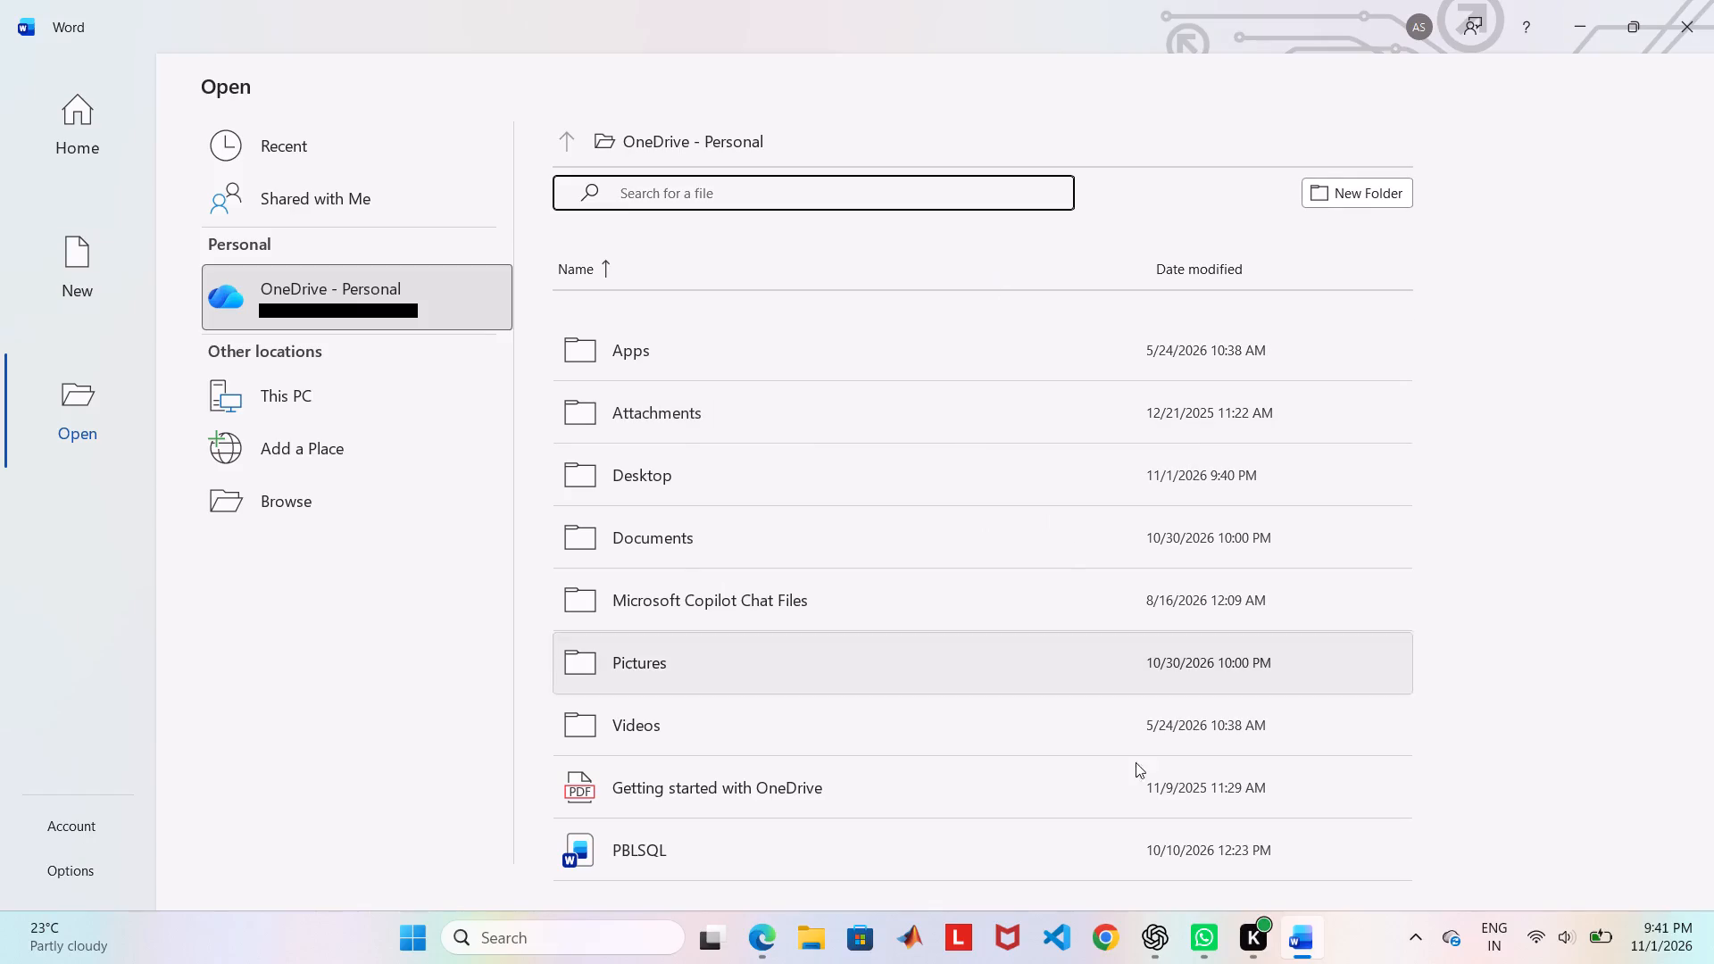
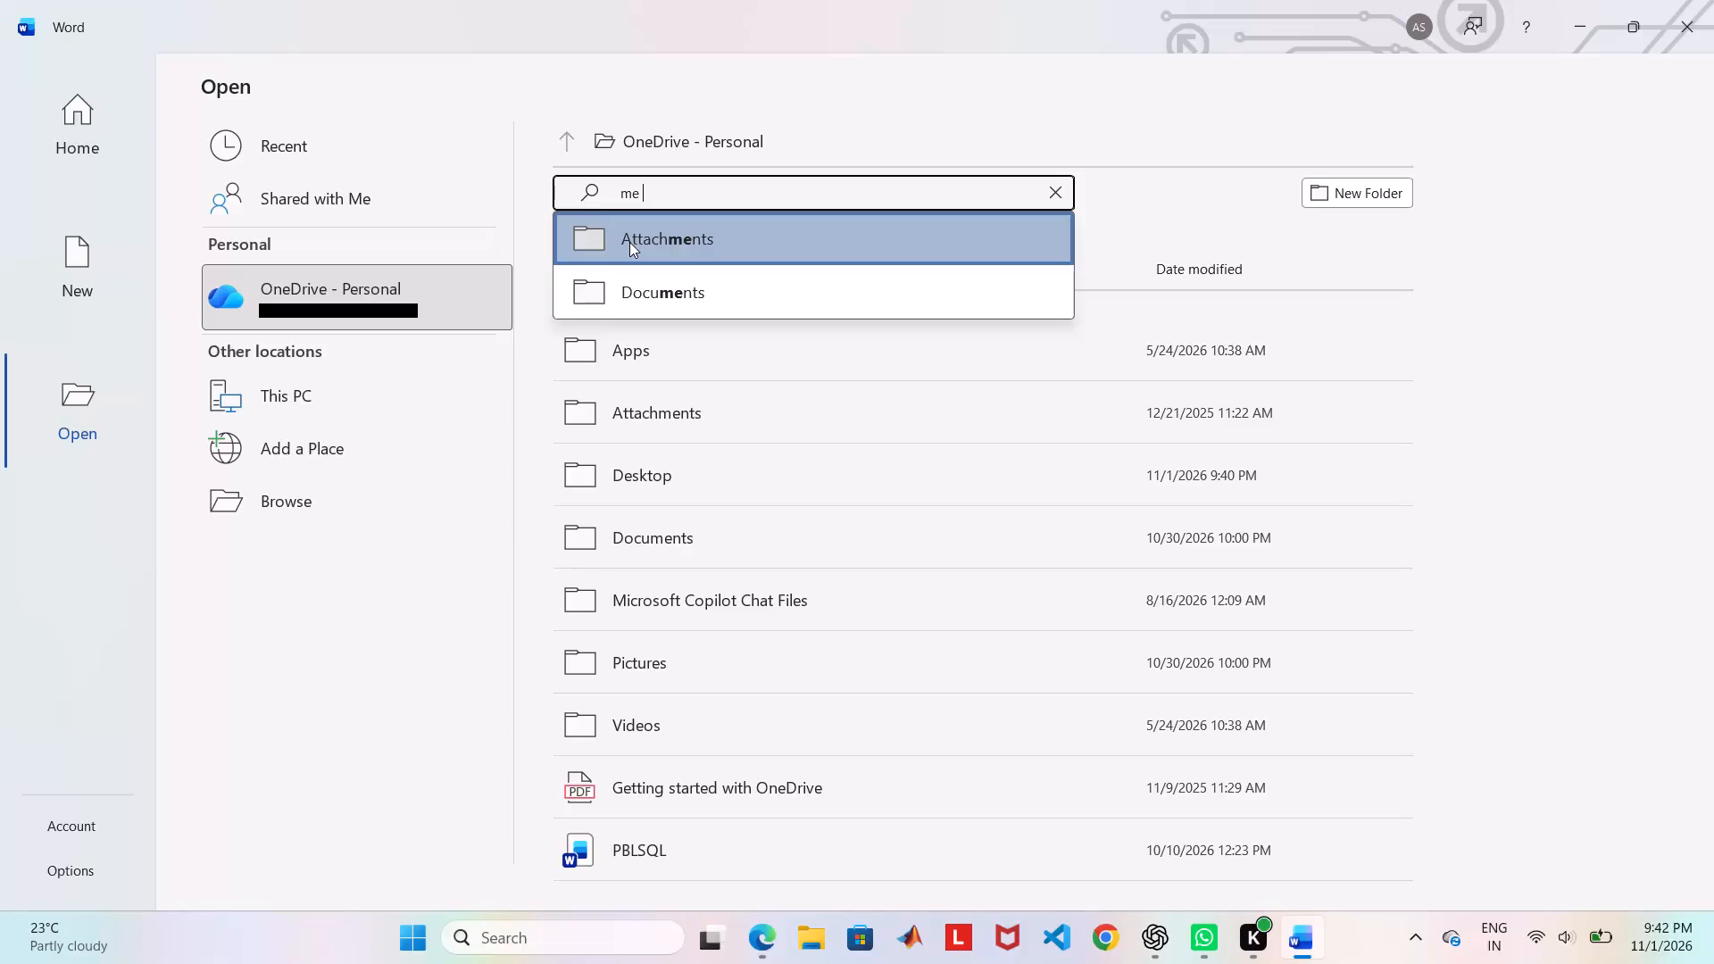
Search the personal OneDrive for files matching "ME".
key(BackSpace)
key(BackSpace)
key(BackSpace)
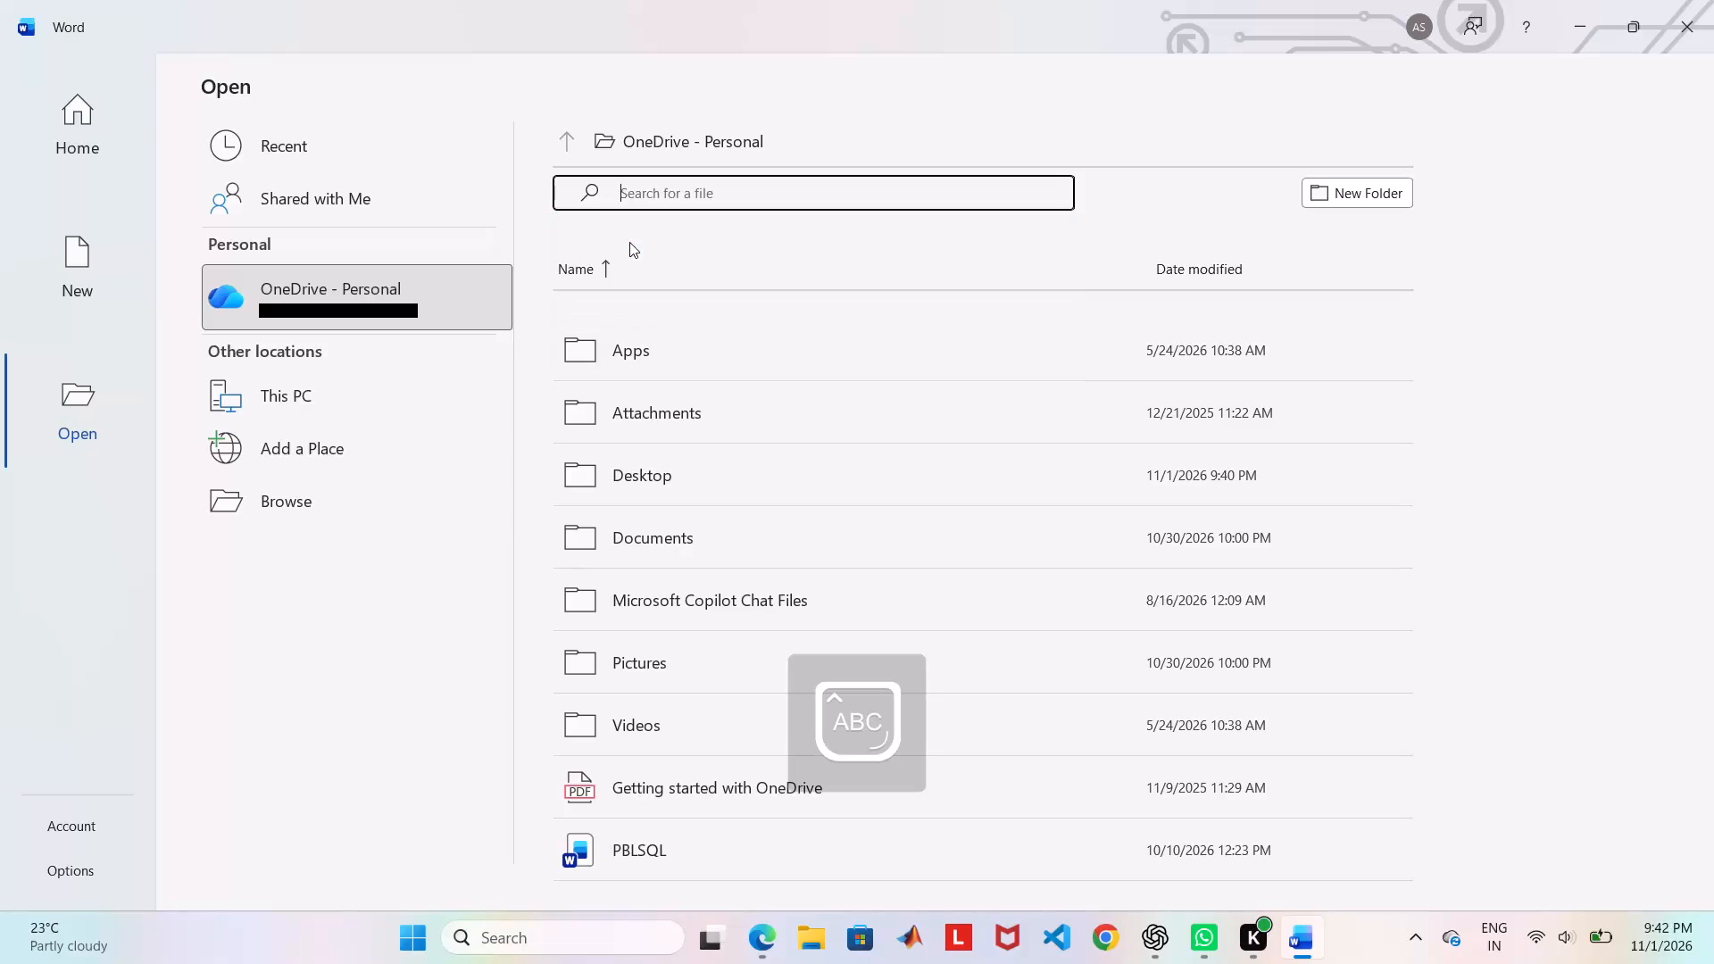
text(ME)
key(space)
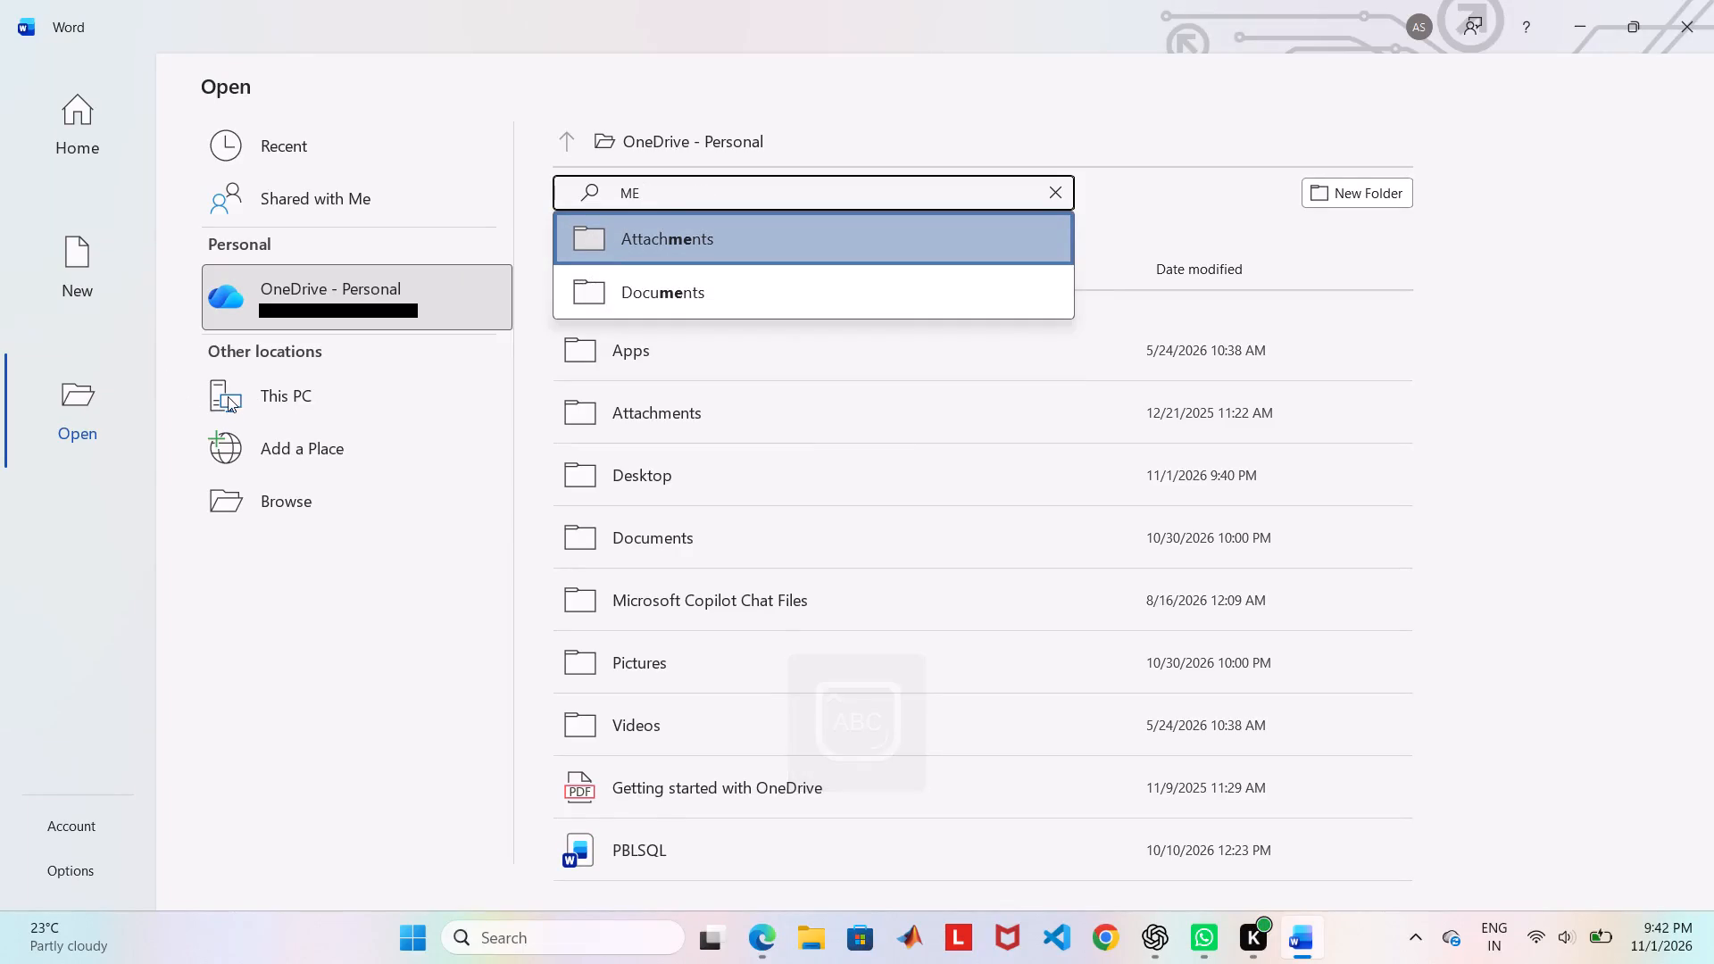
Search the PC's Documents folder for "ME PBL".
click(273, 397)
click(656, 195)
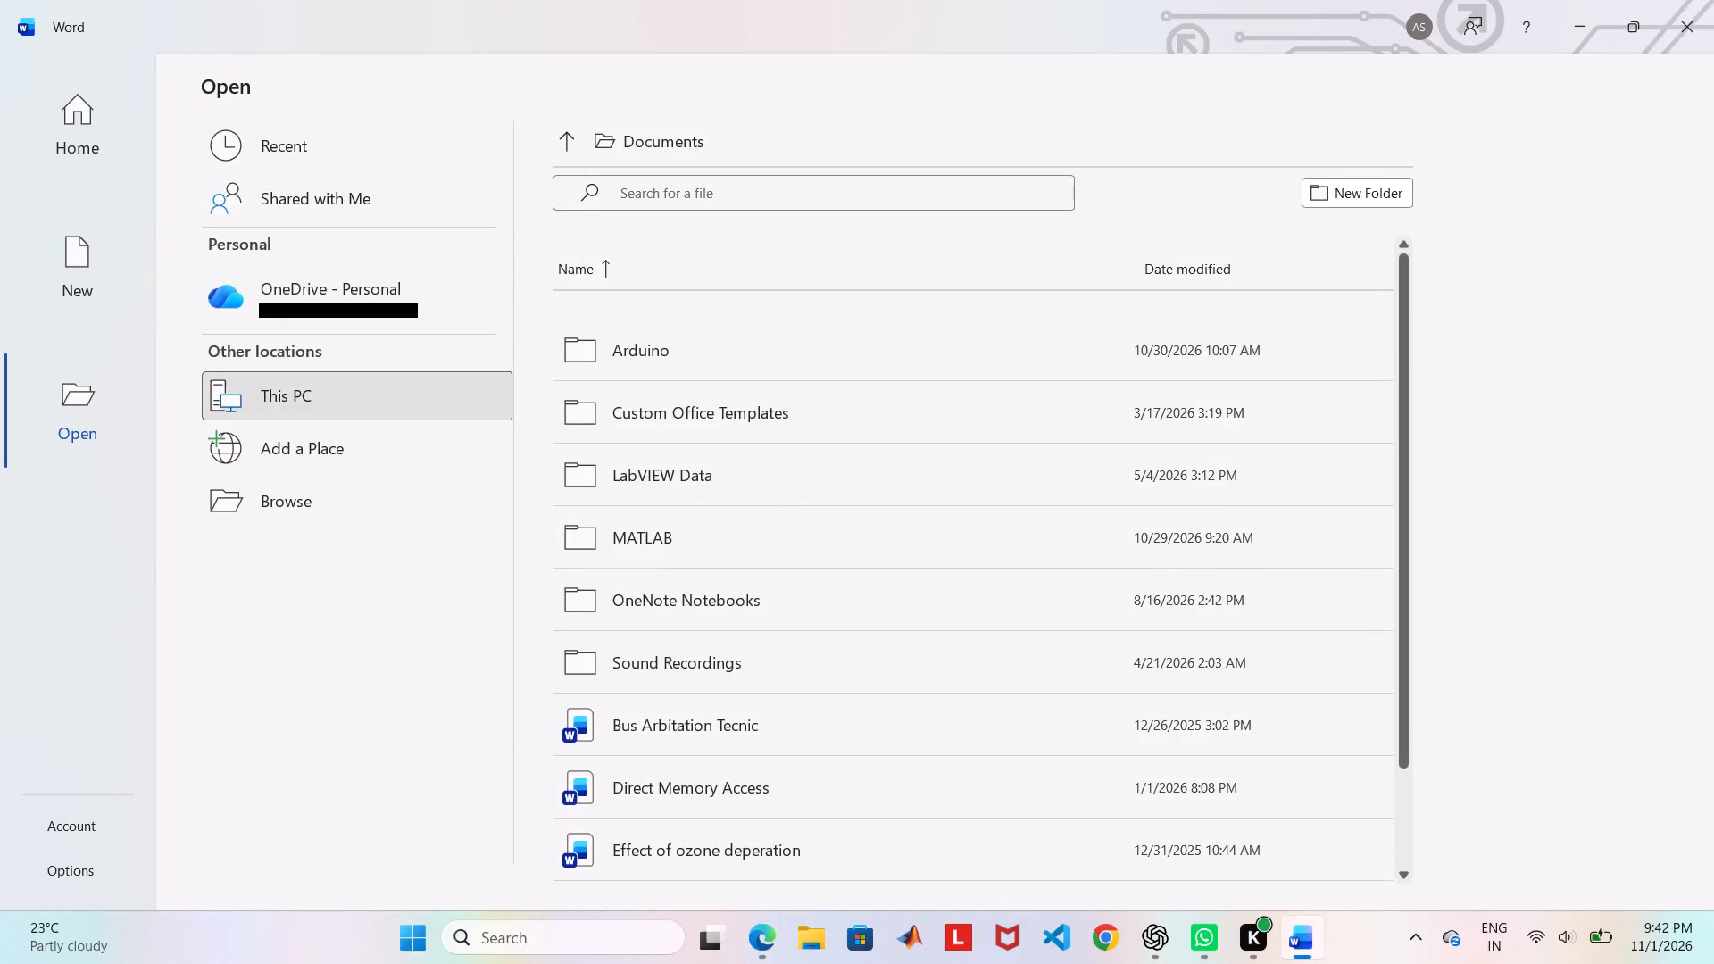
text(ME)
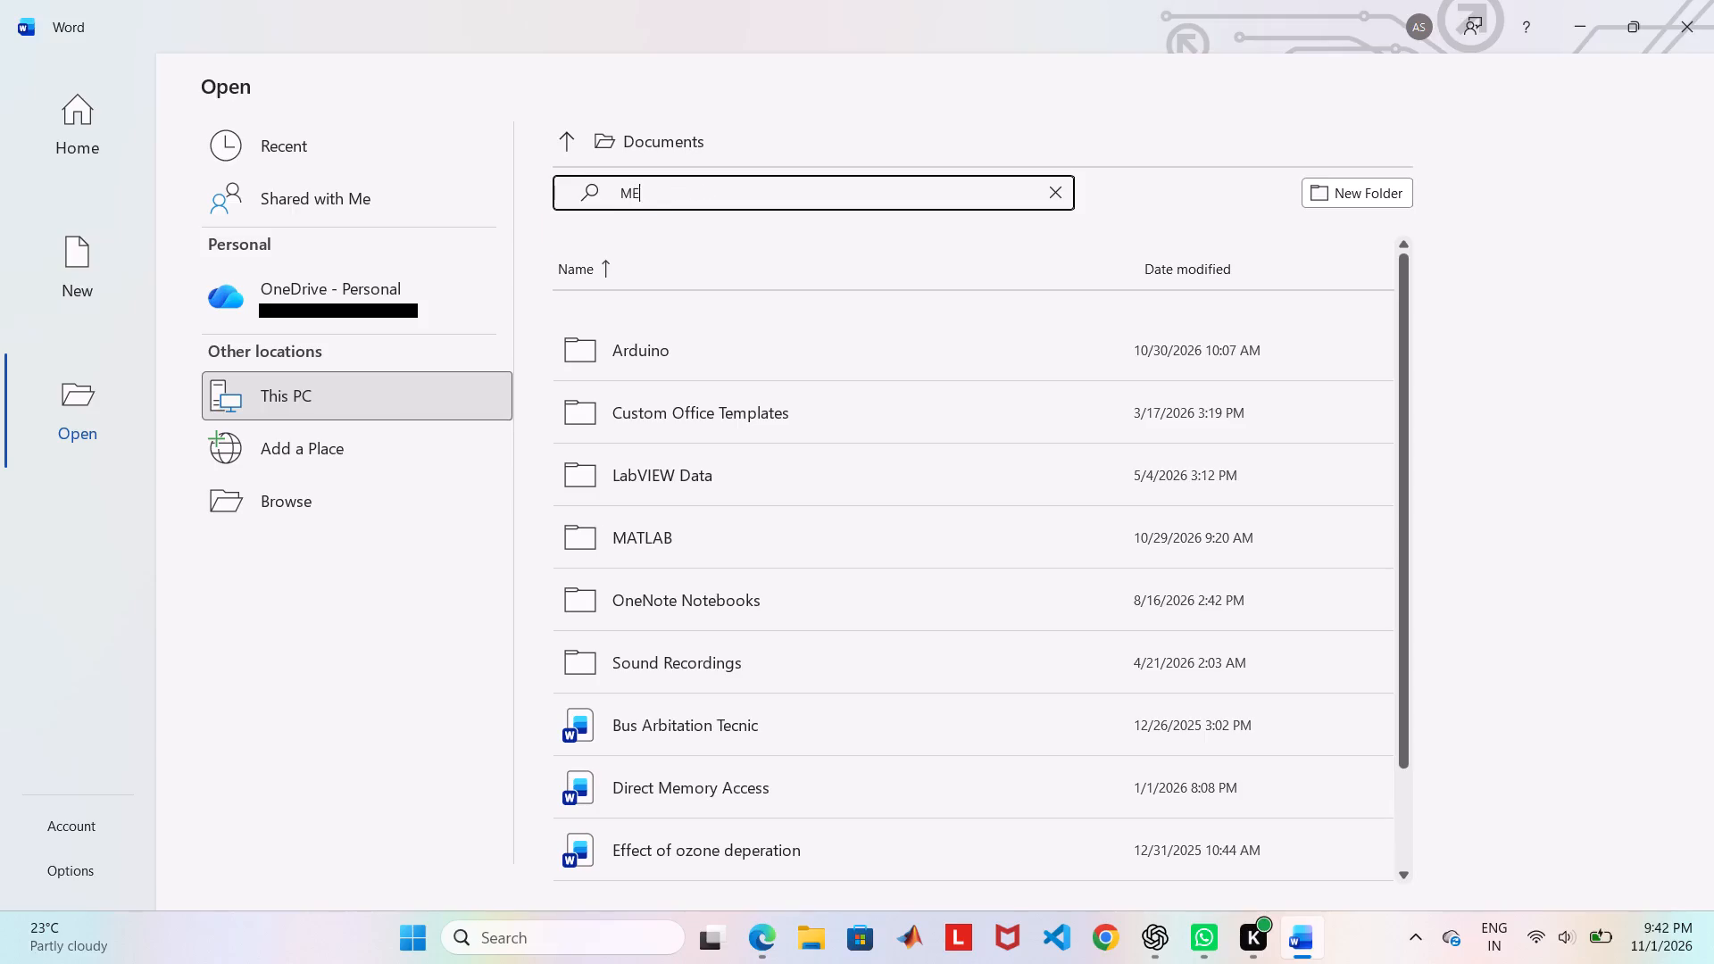
key(space)
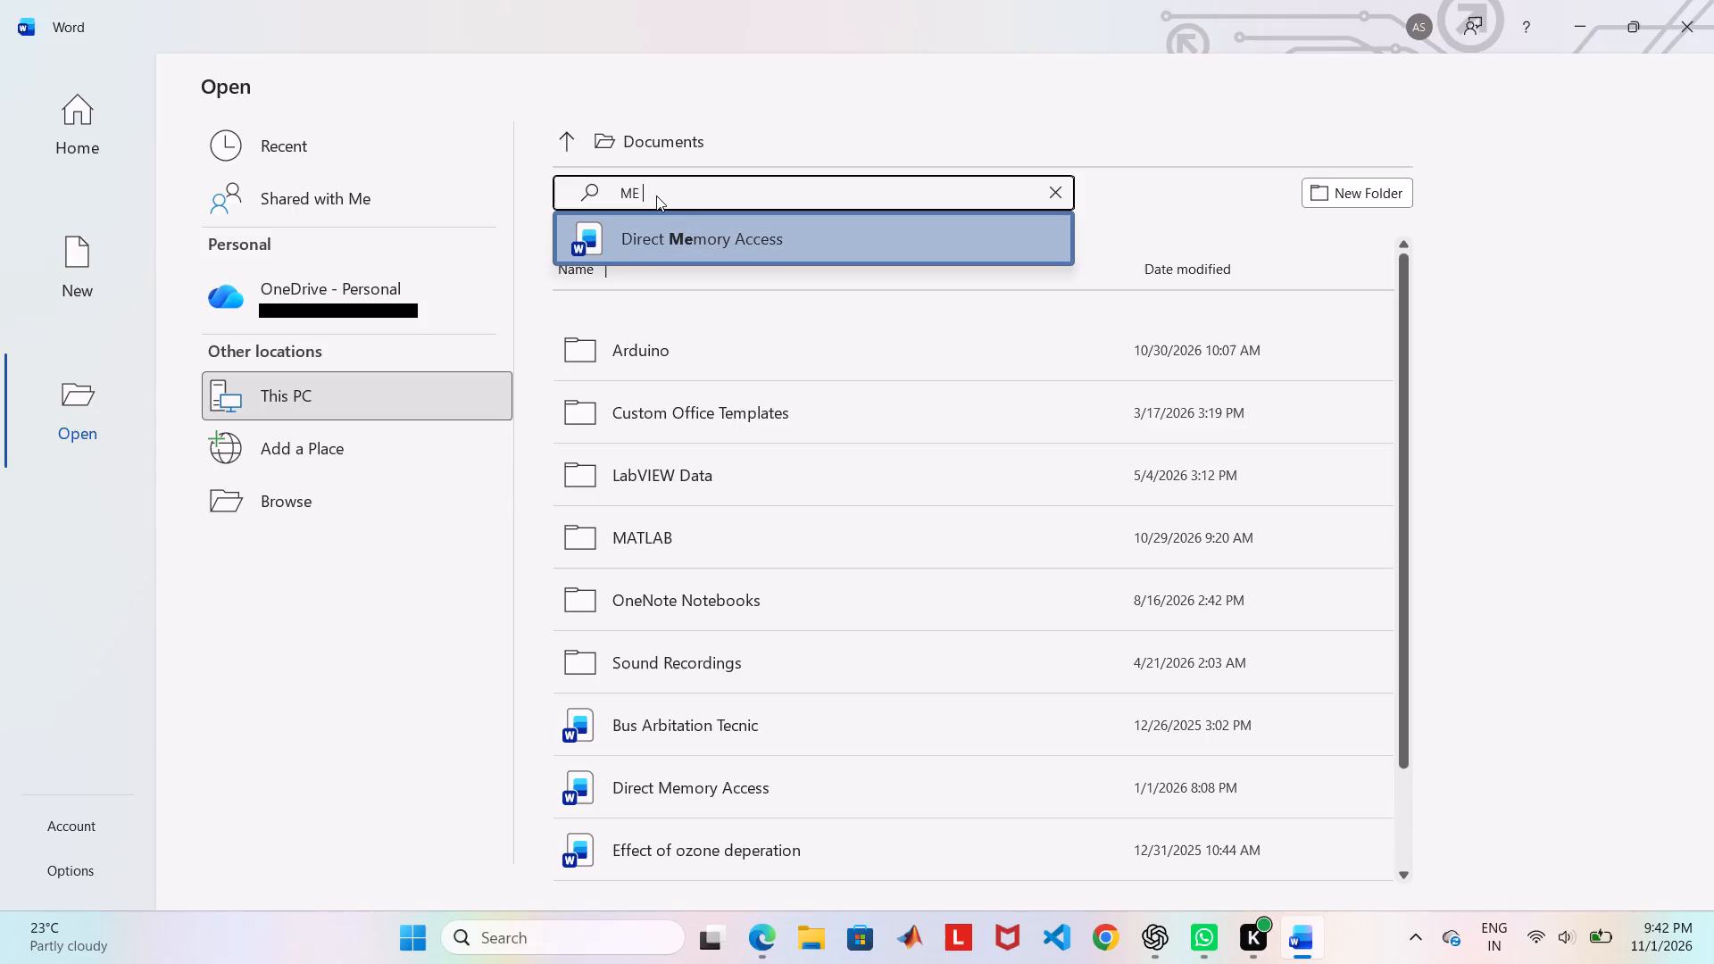
key(p)
text(BL)
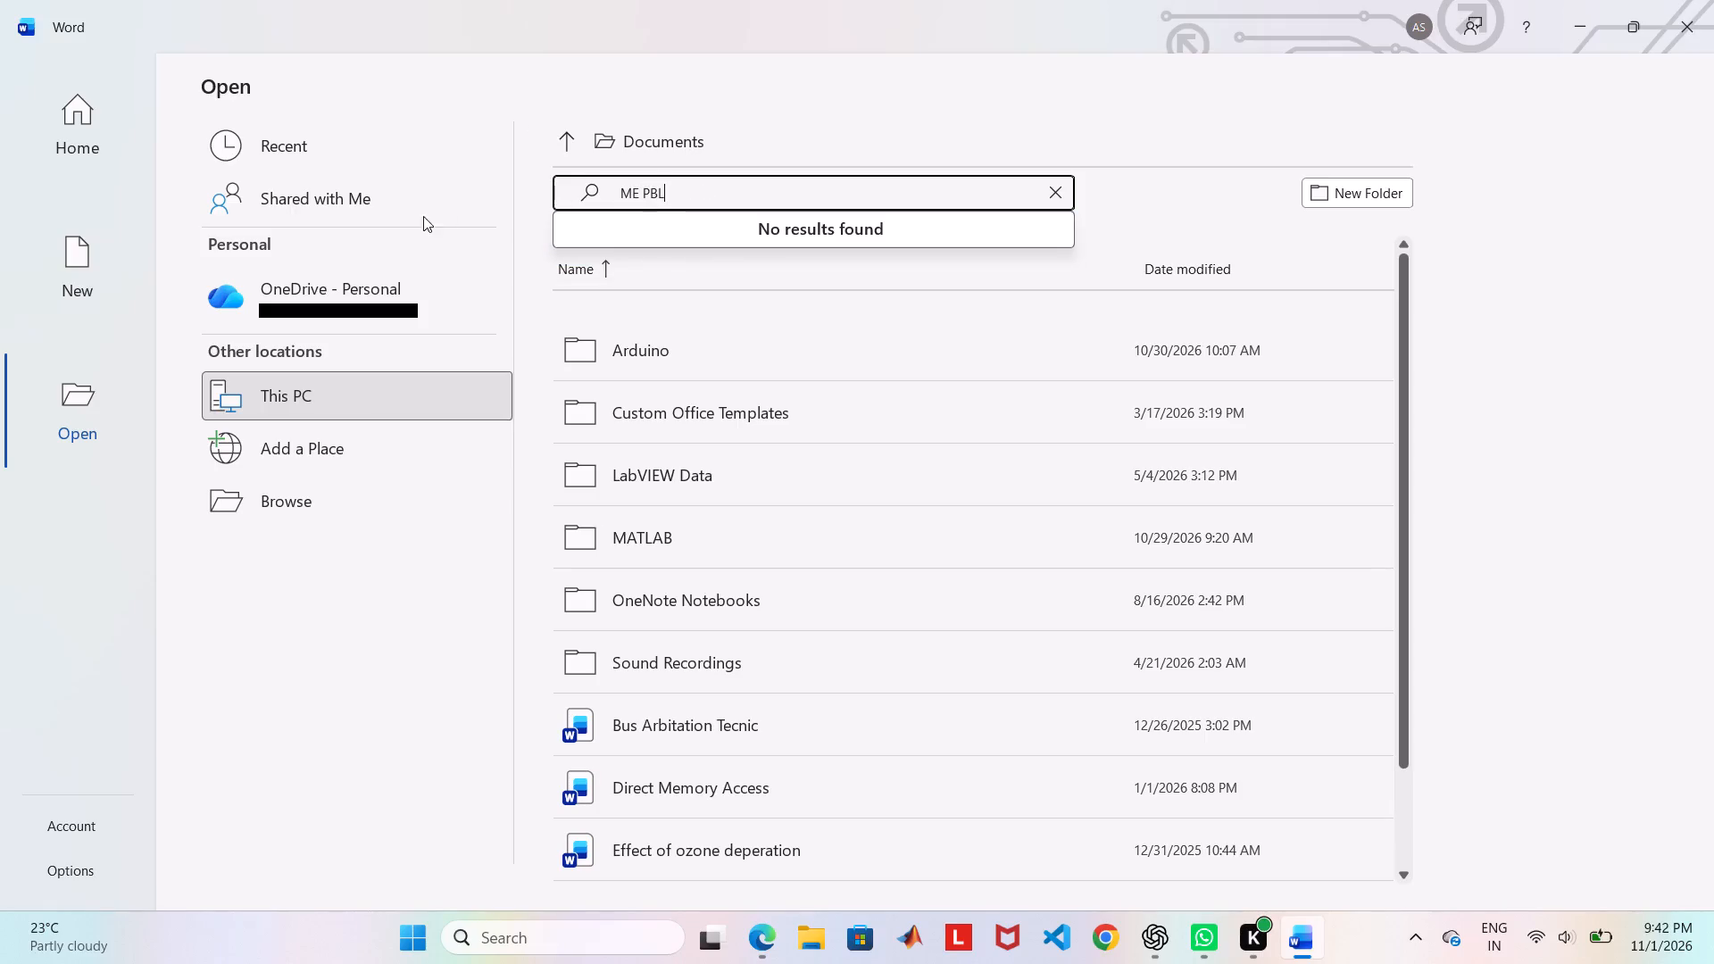
Open the ME PBL report PDF from the Desktop folder and convert it to an editable Word document.
click(351, 206)
click(347, 318)
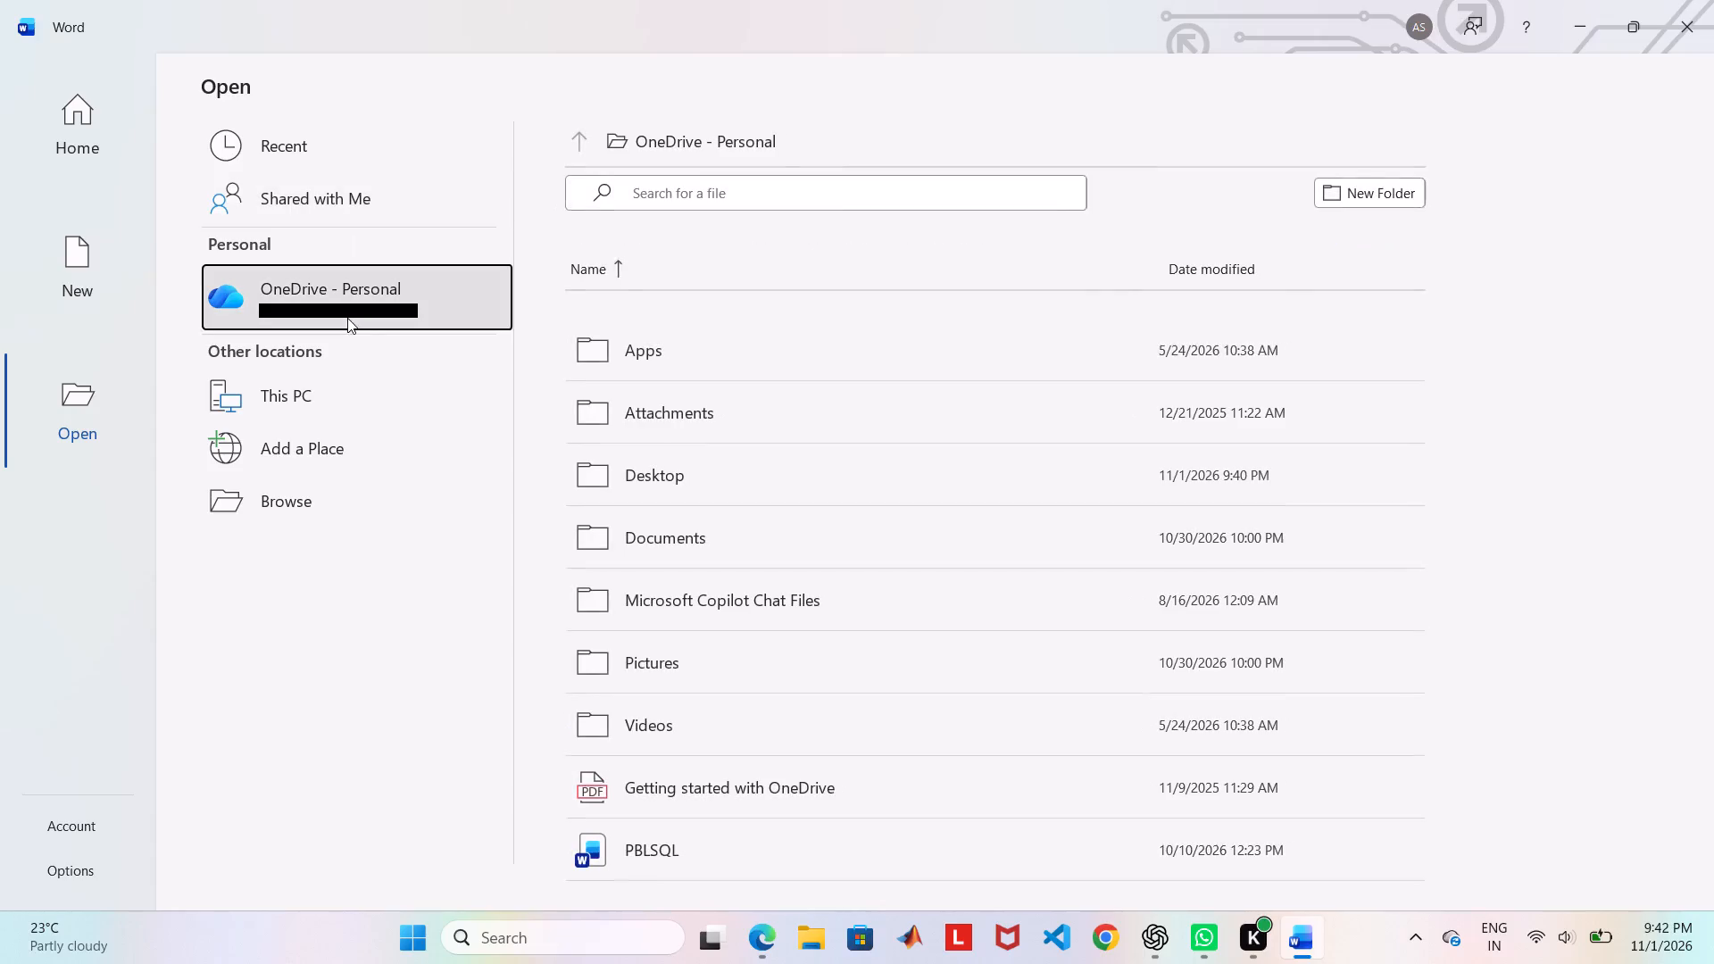
click(351, 415)
click(331, 438)
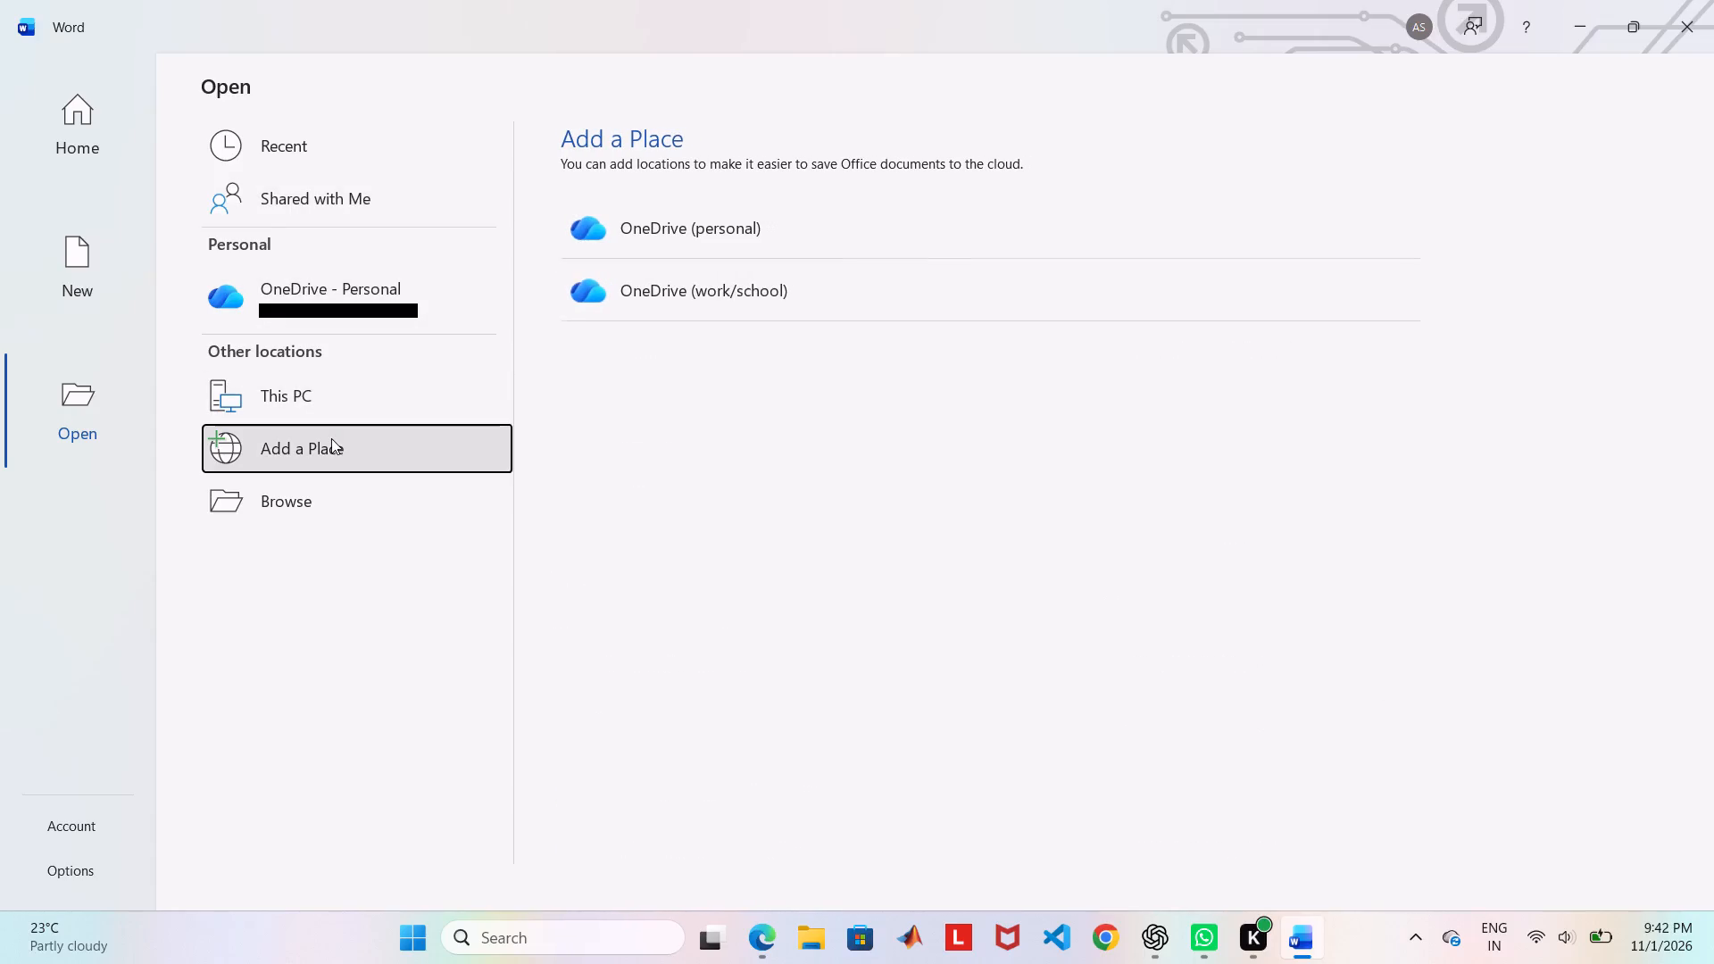
click(291, 518)
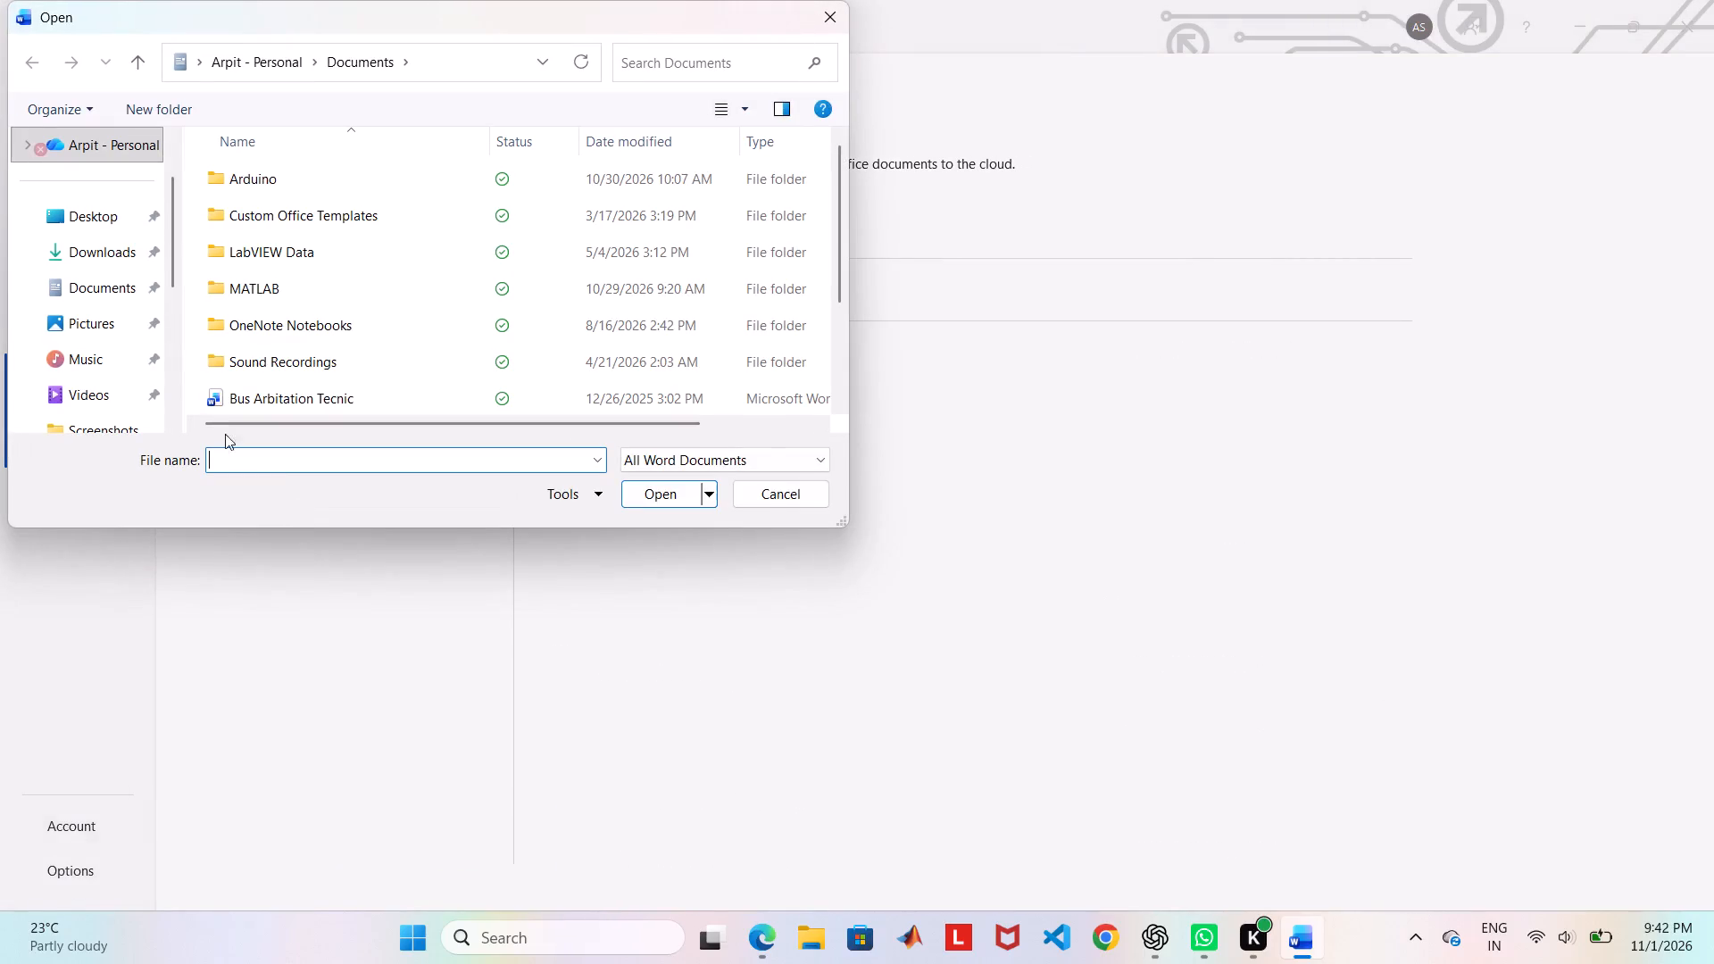
click(89, 229)
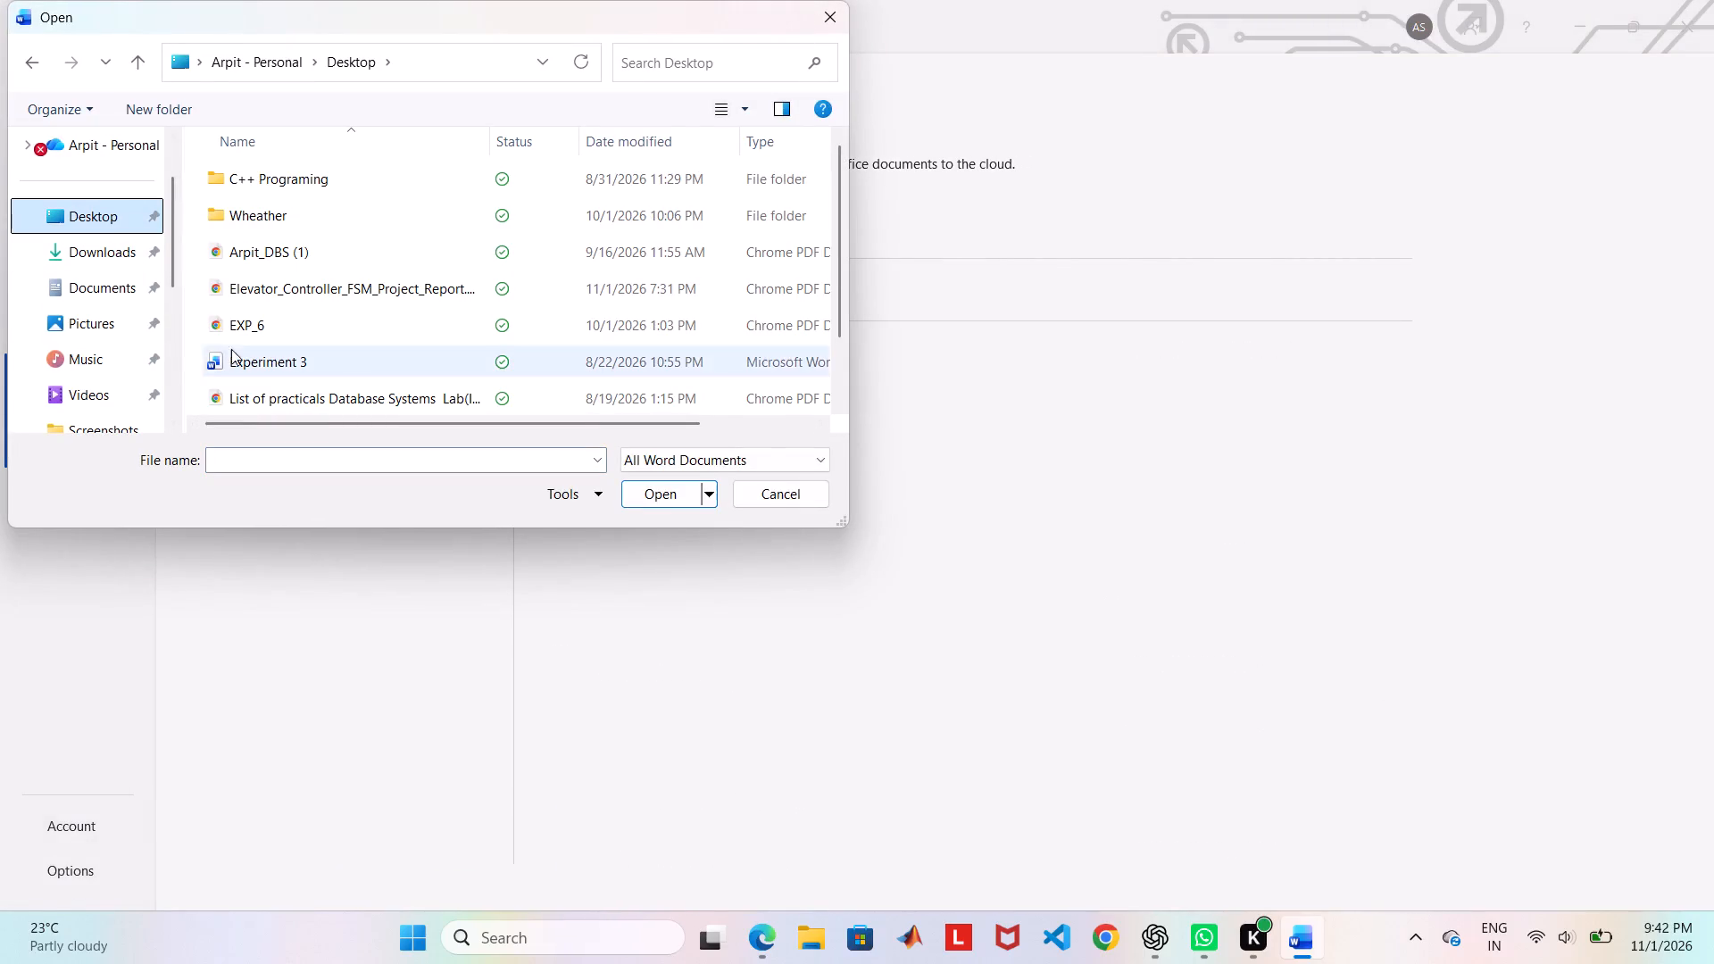
scroll(293, 297, down, 4)
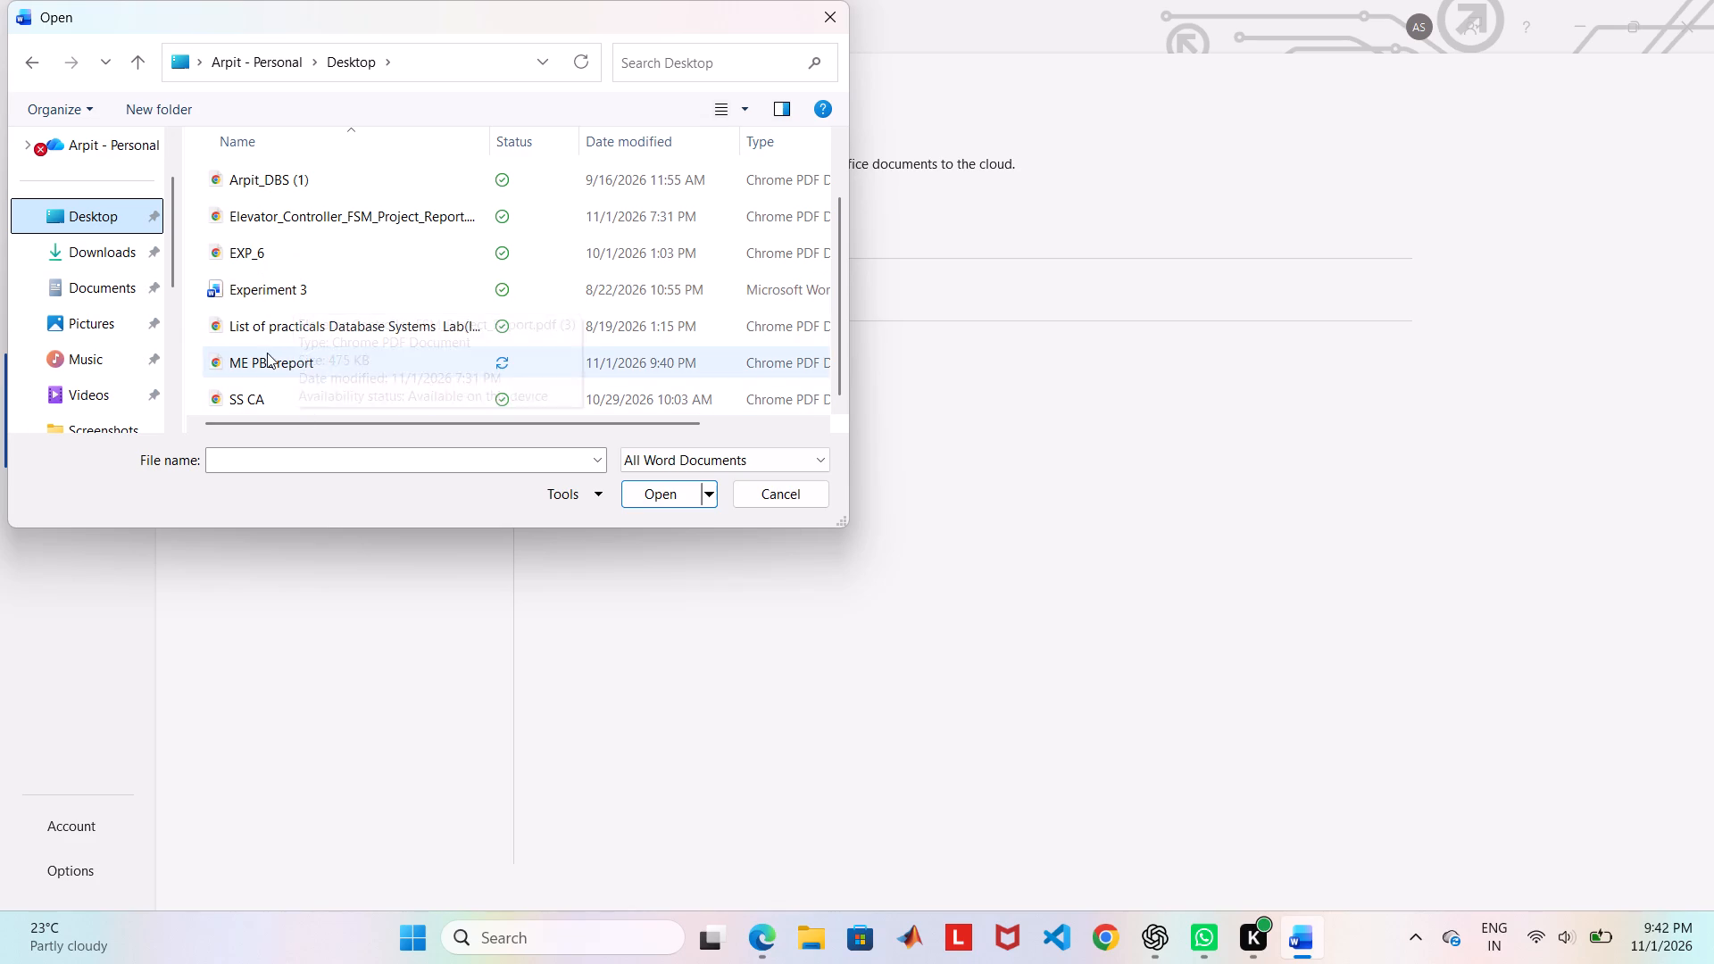
double_click(260, 353)
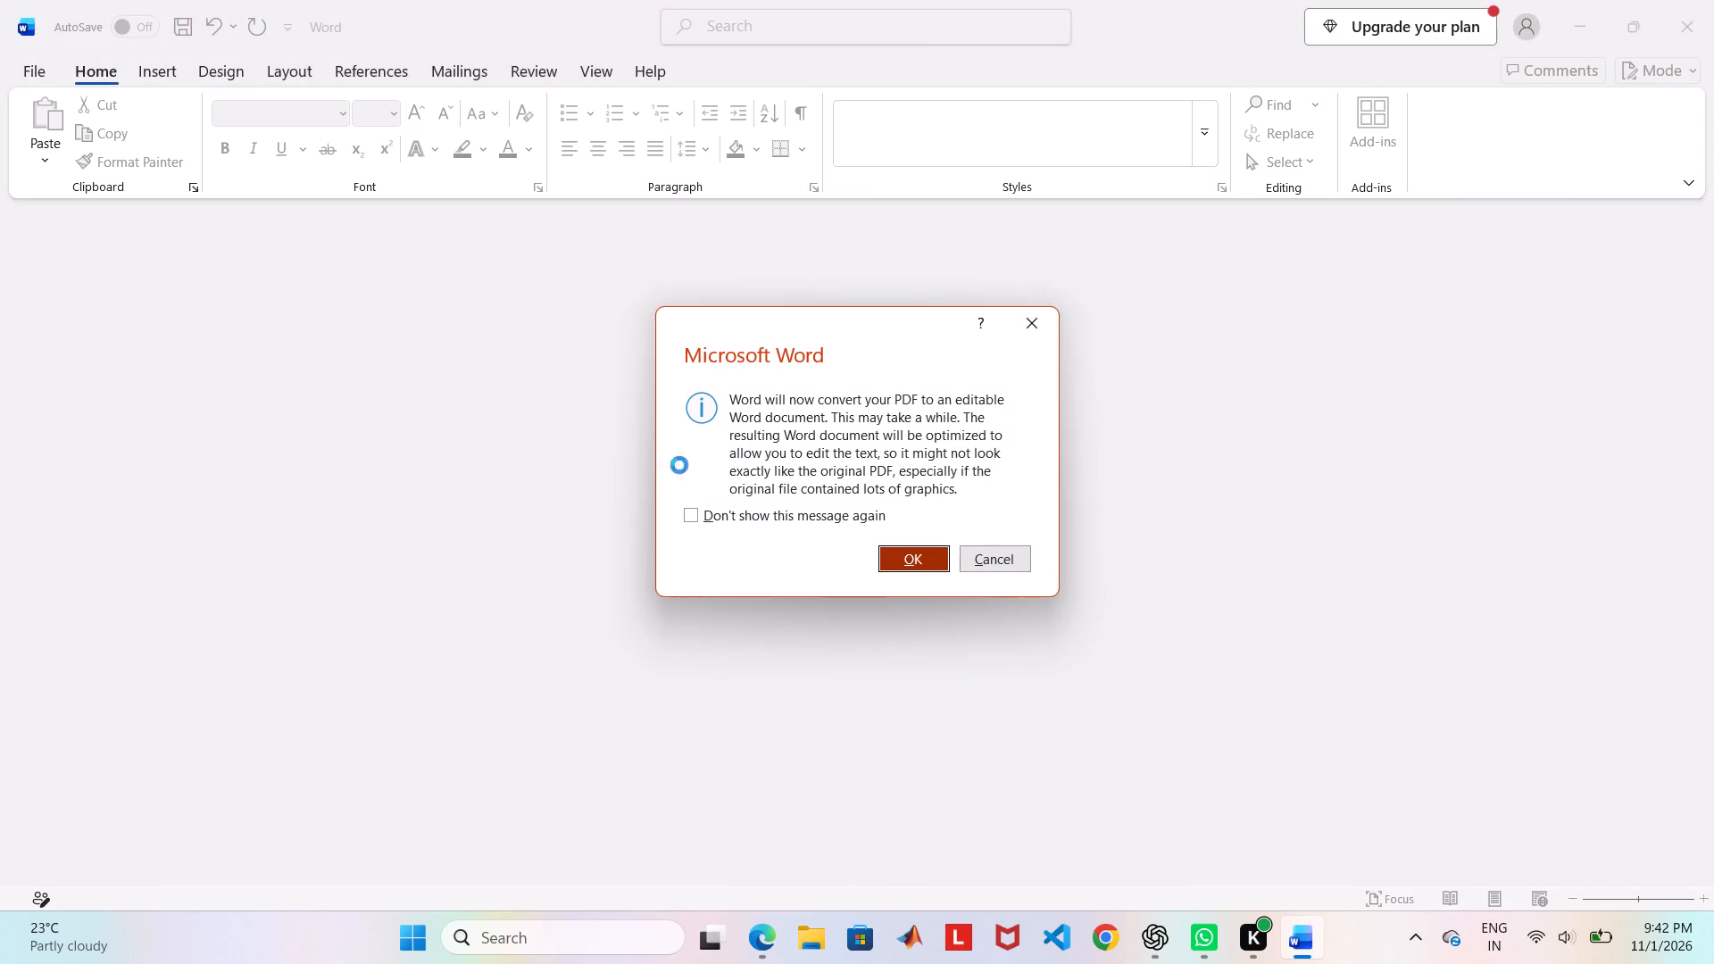
click(905, 561)
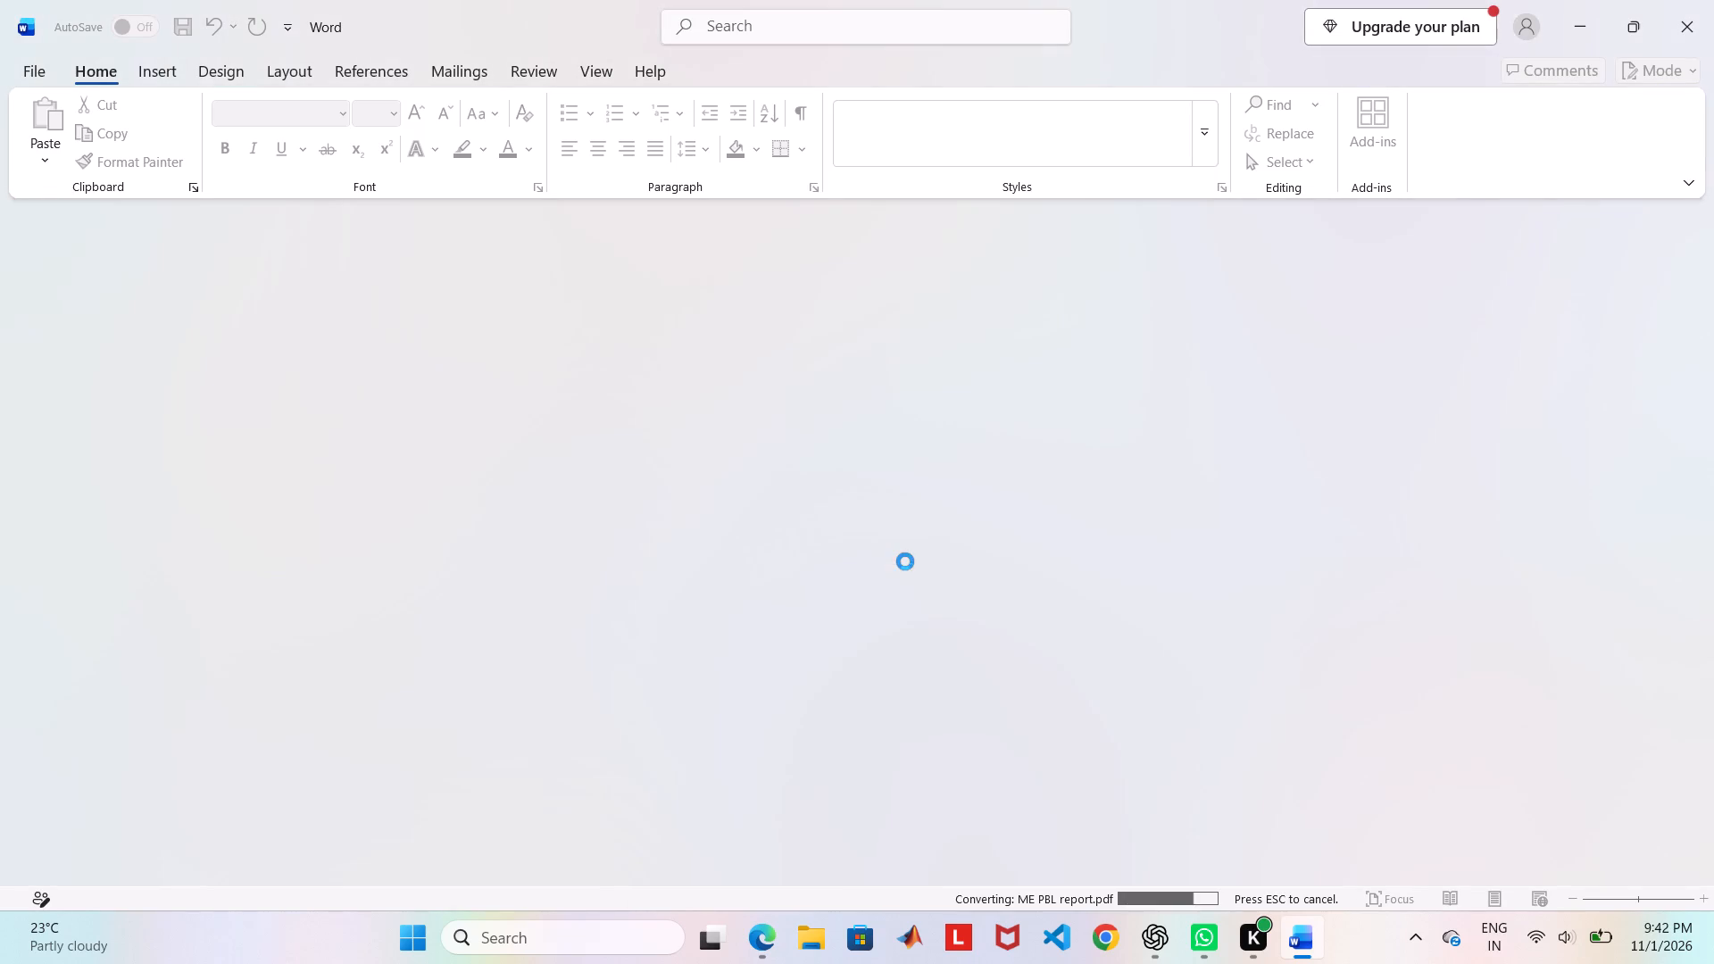
Look through the converted report from the cover page to the truth tables and back up to the theory section.
scroll(898, 496, down, 2)
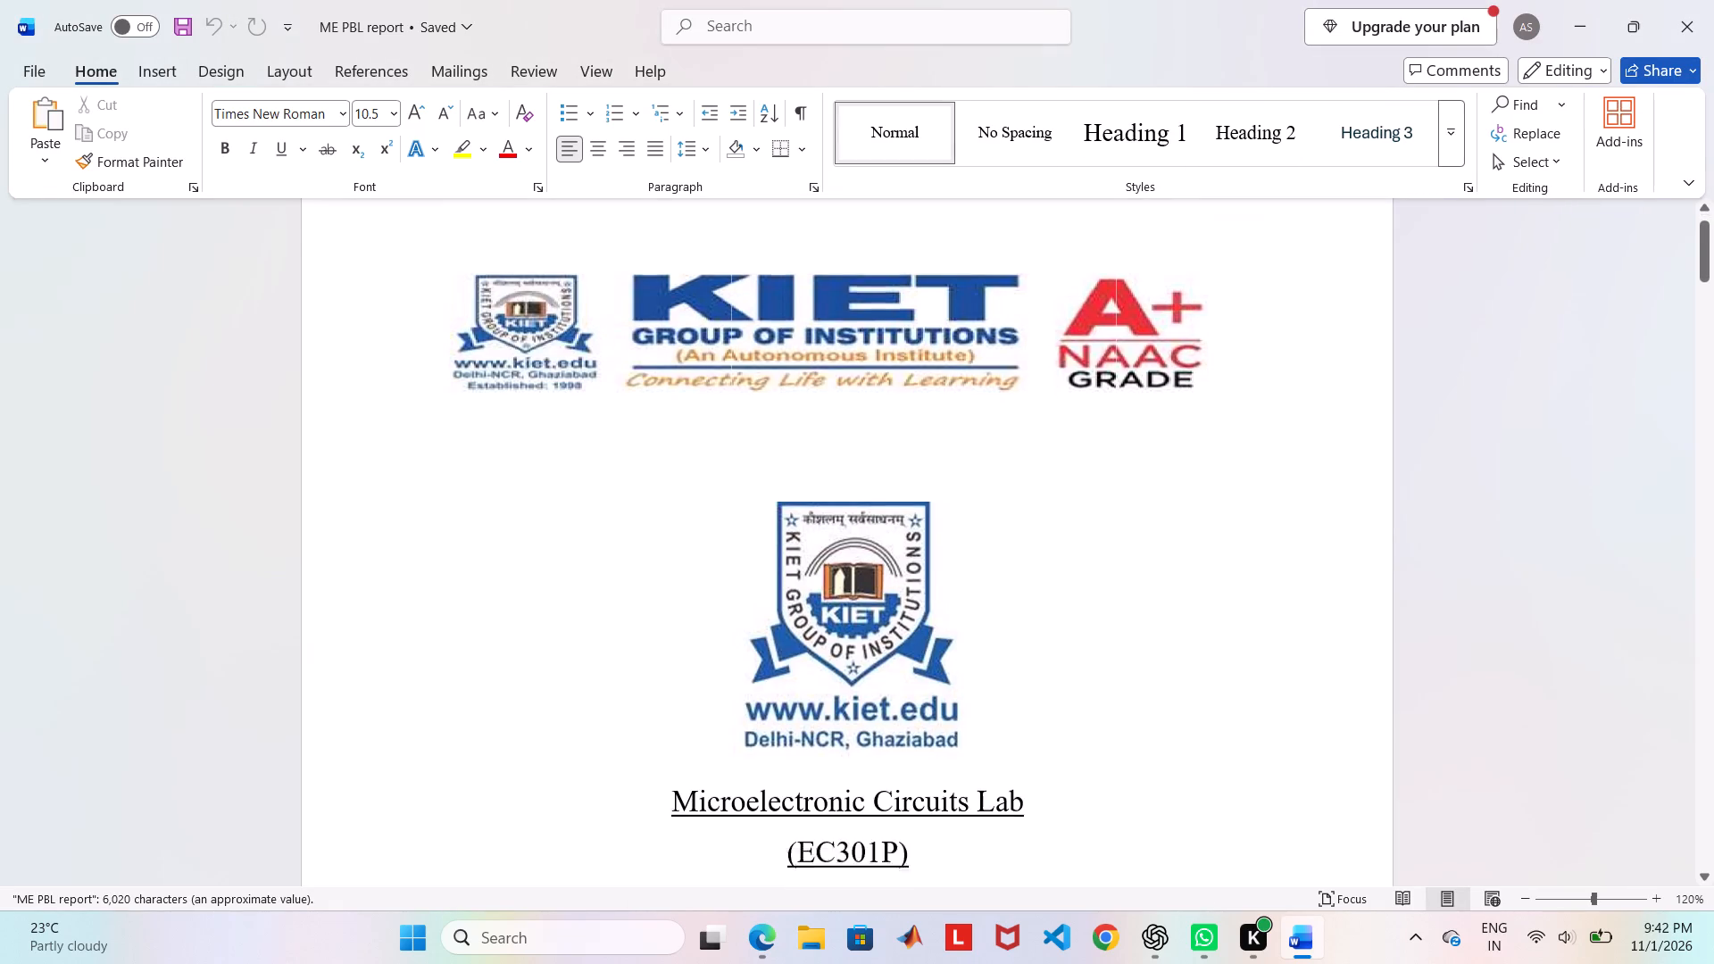
scroll(898, 496, down, 15)
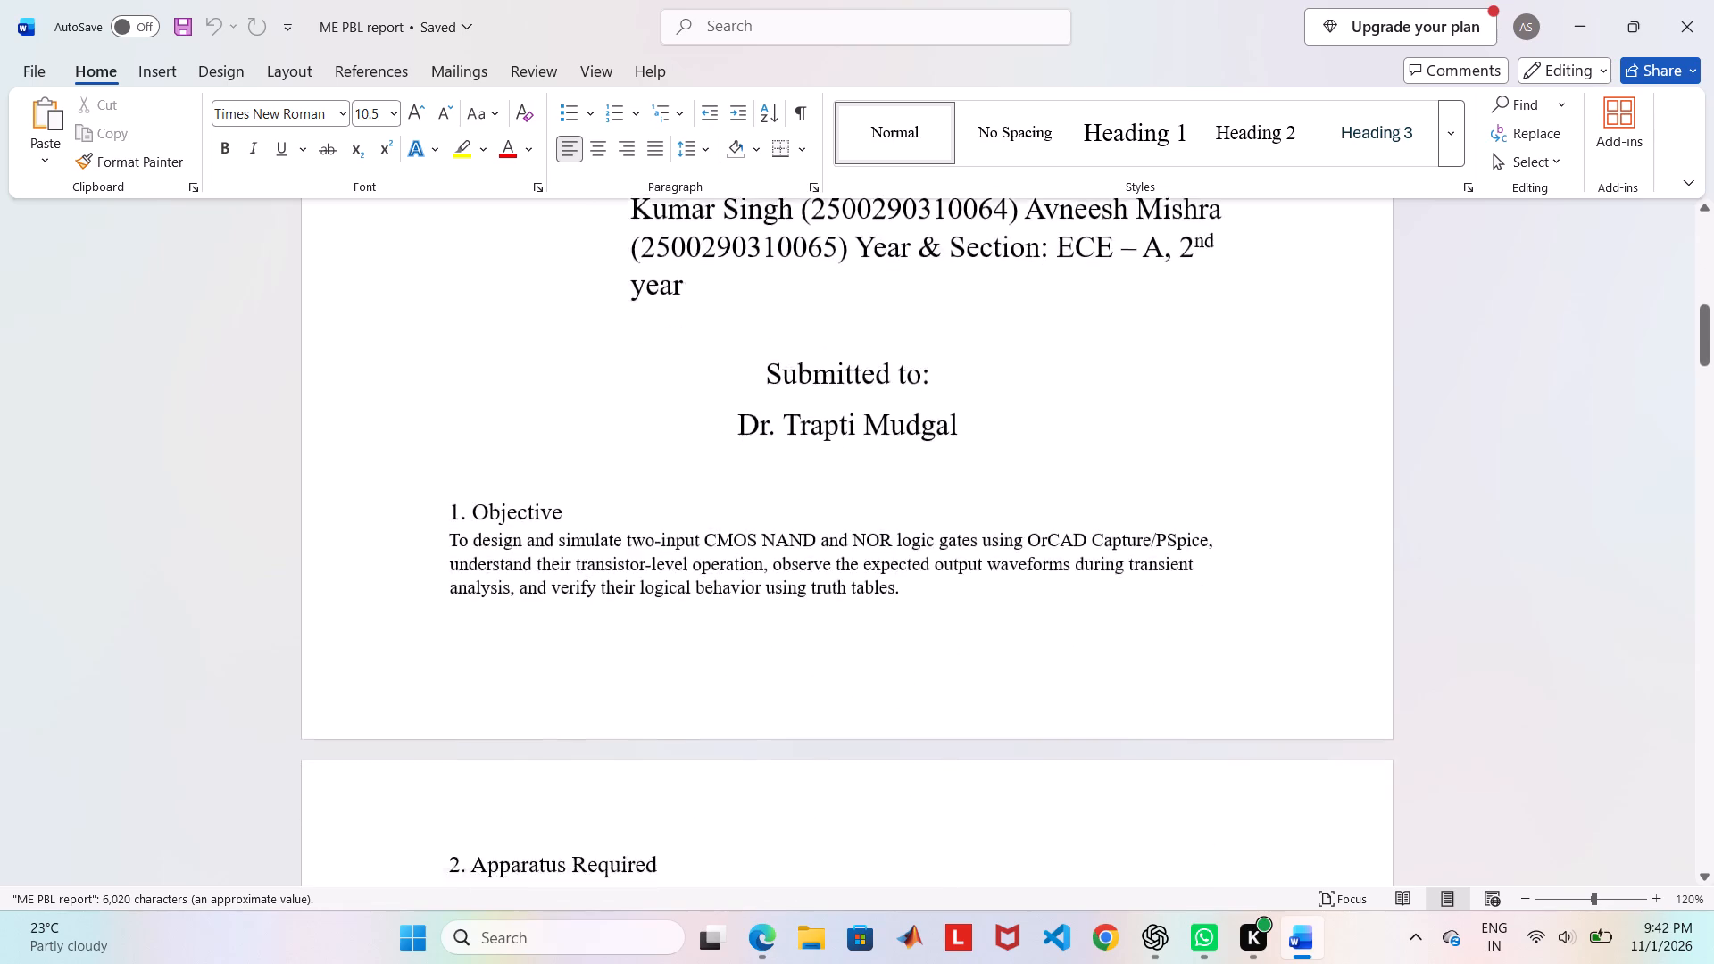
scroll(925, 475, down, 7)
scroll(925, 475, up, 1)
scroll(925, 475, down, 19)
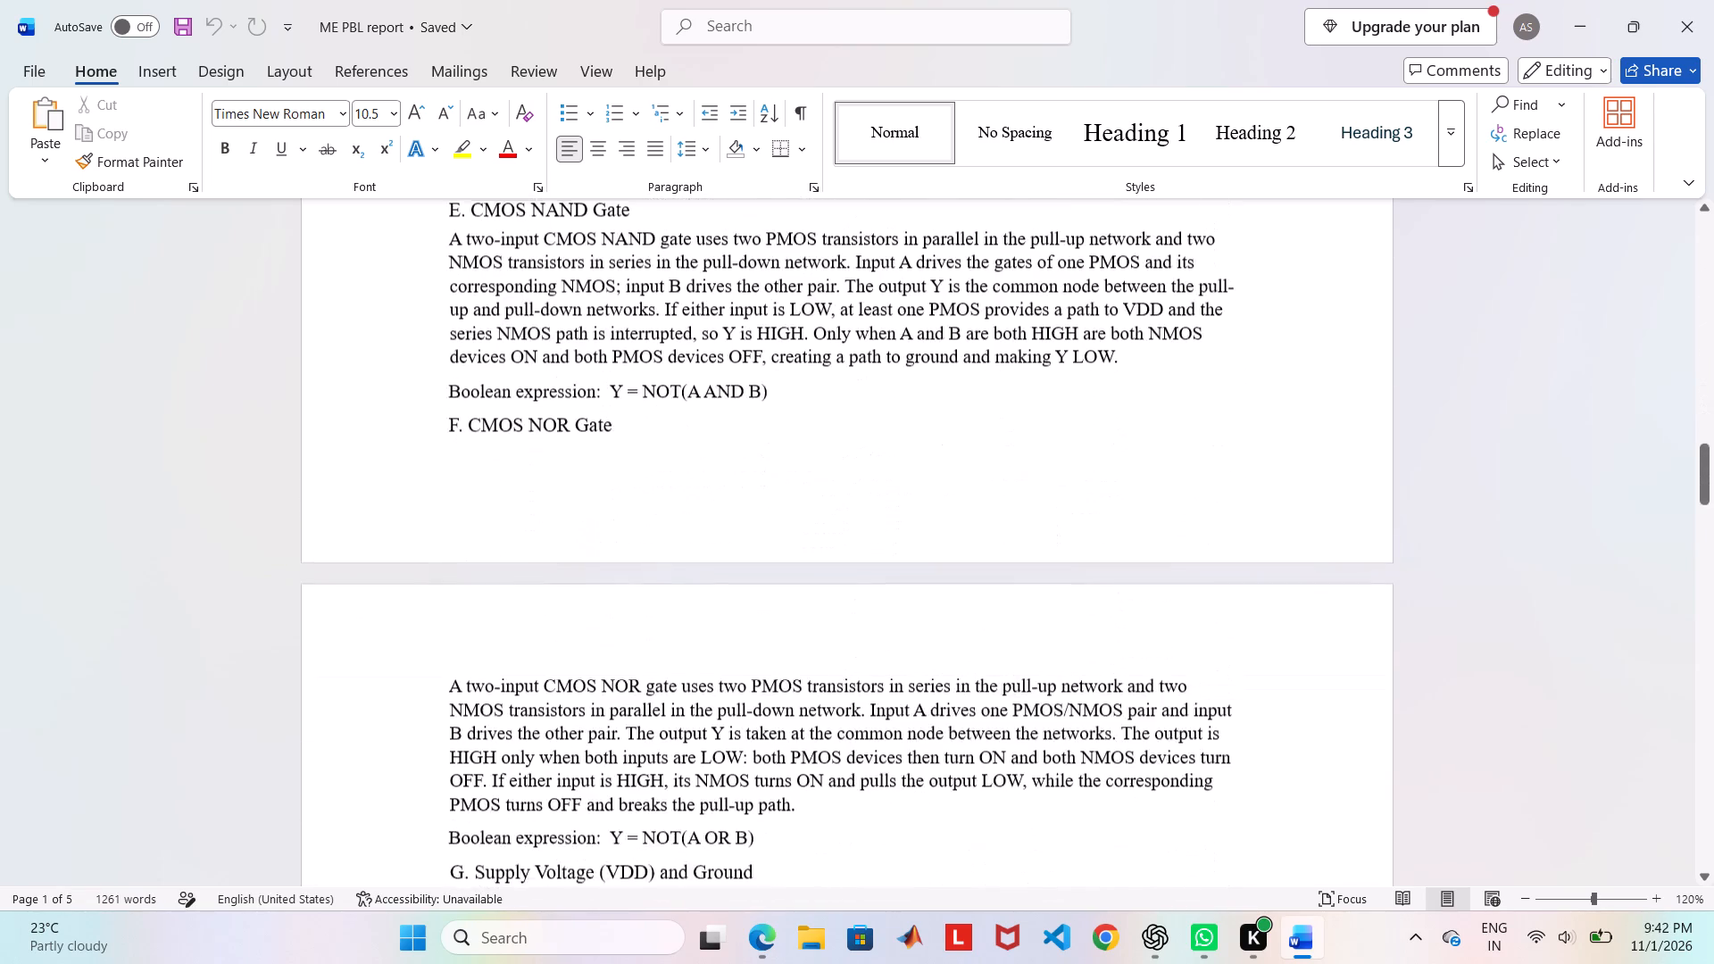
scroll(925, 475, down, 17)
scroll(925, 475, up, 2)
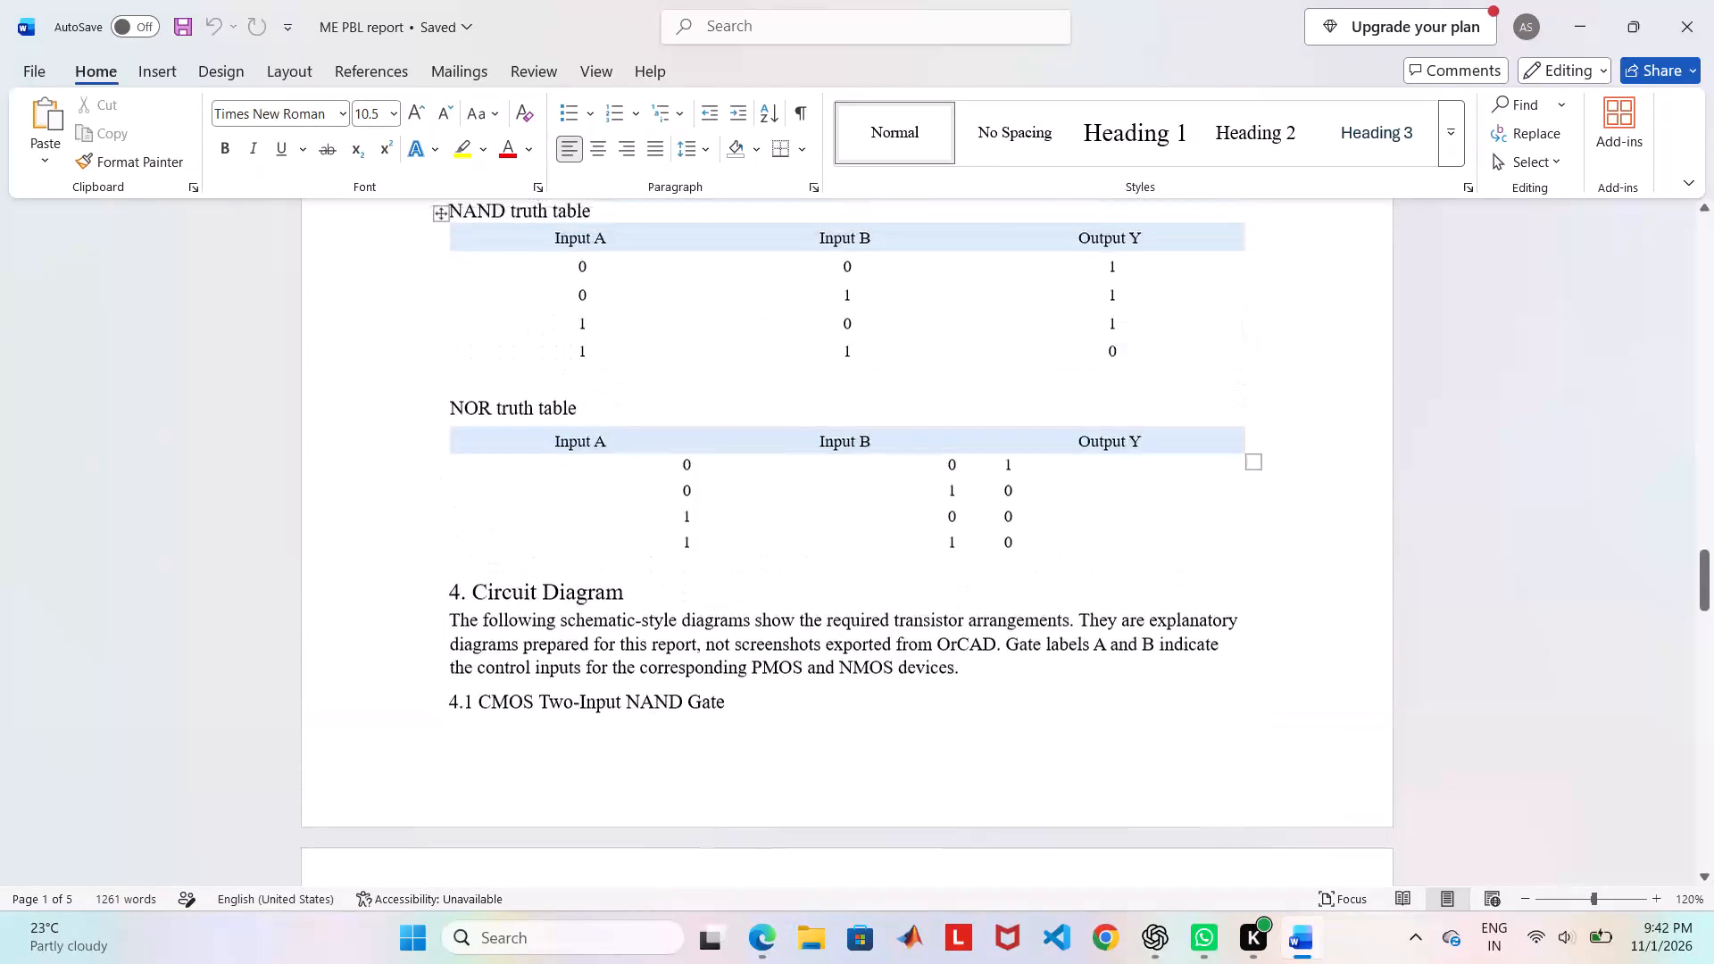
scroll(925, 475, up, 2)
click(864, 504)
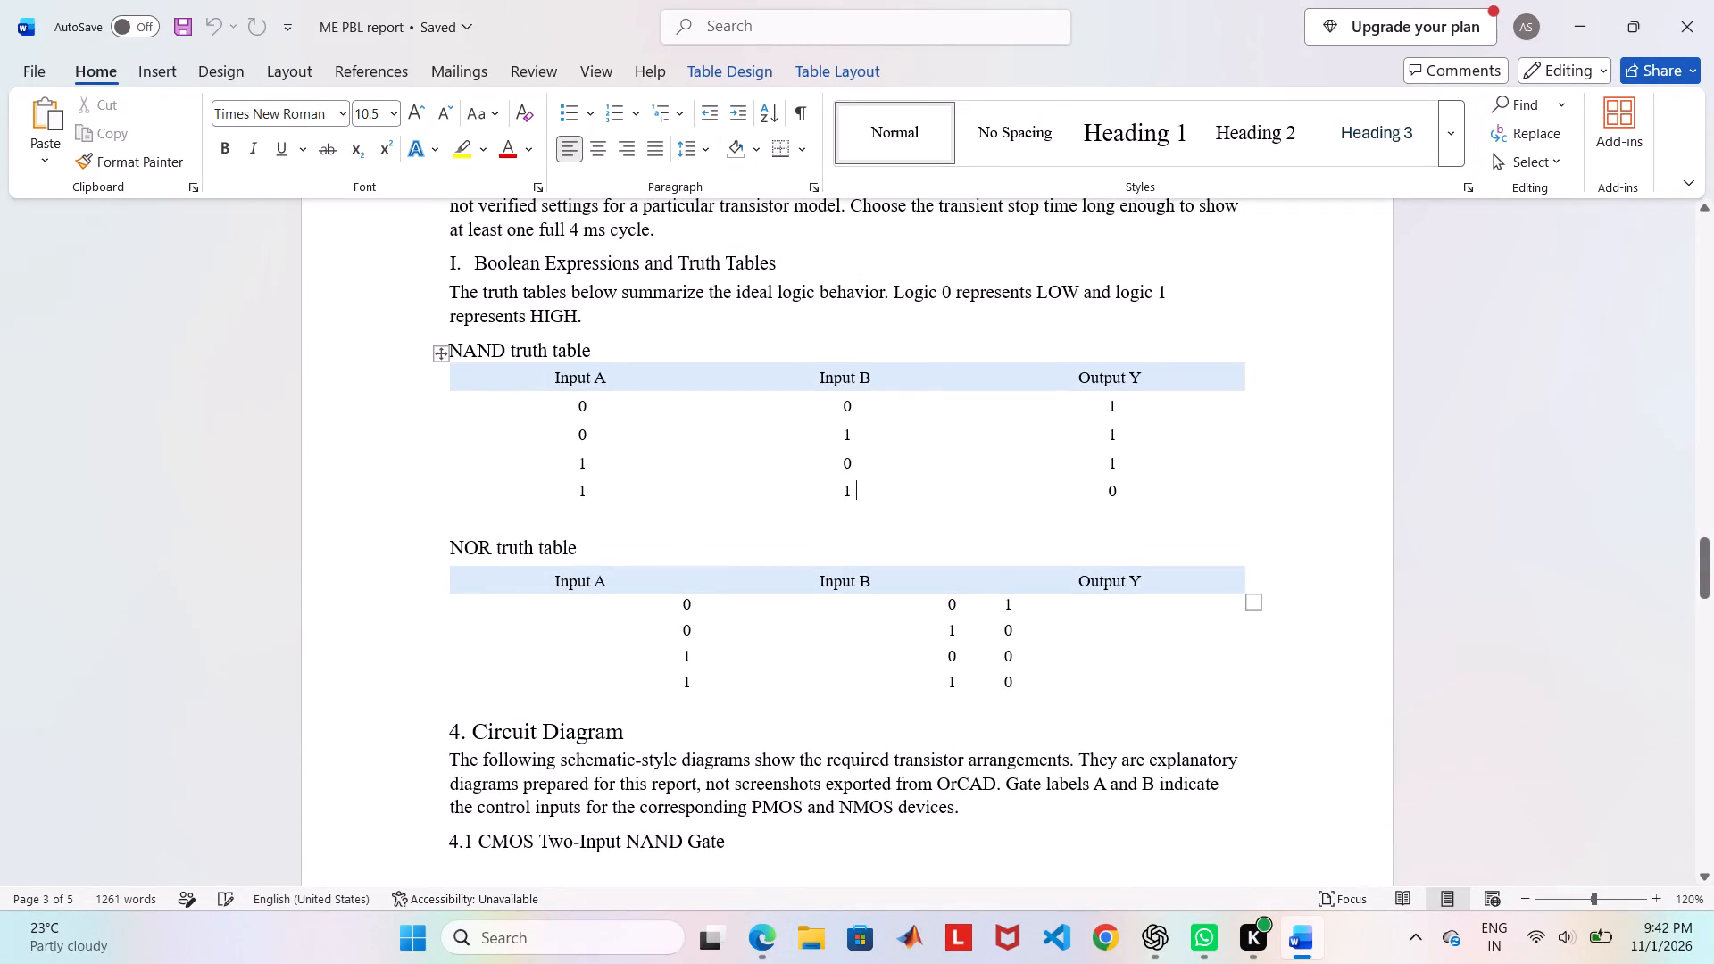
scroll(875, 492, up, 7)
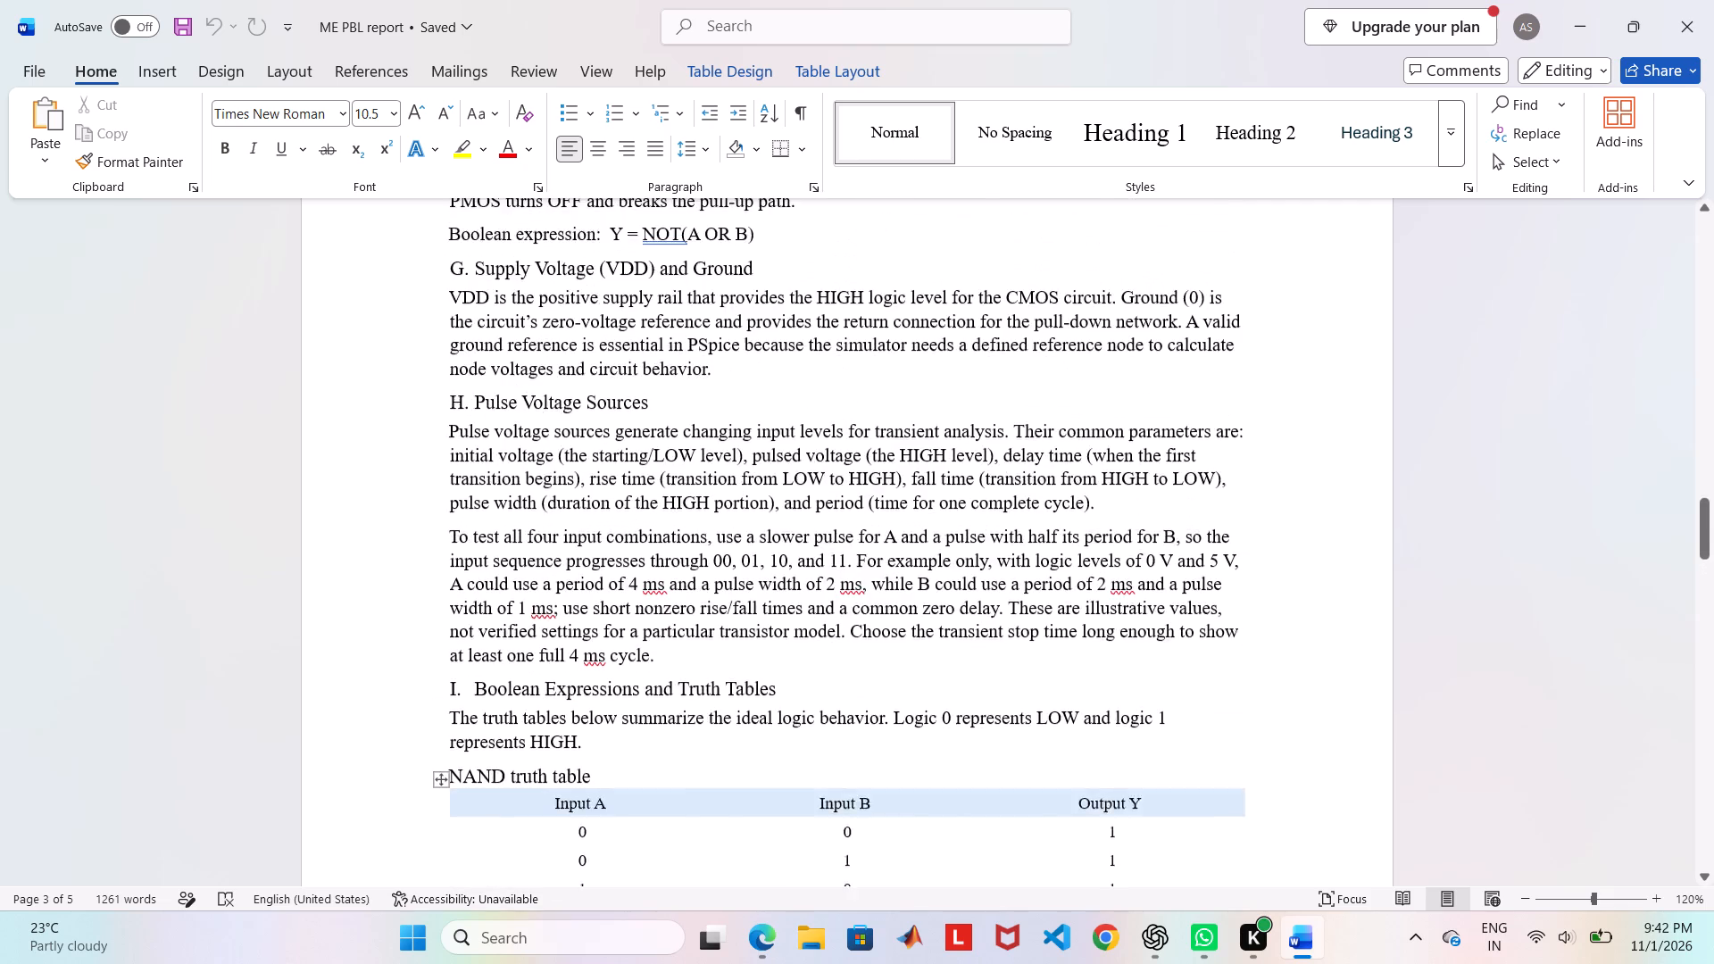
scroll(881, 487, up, 11)
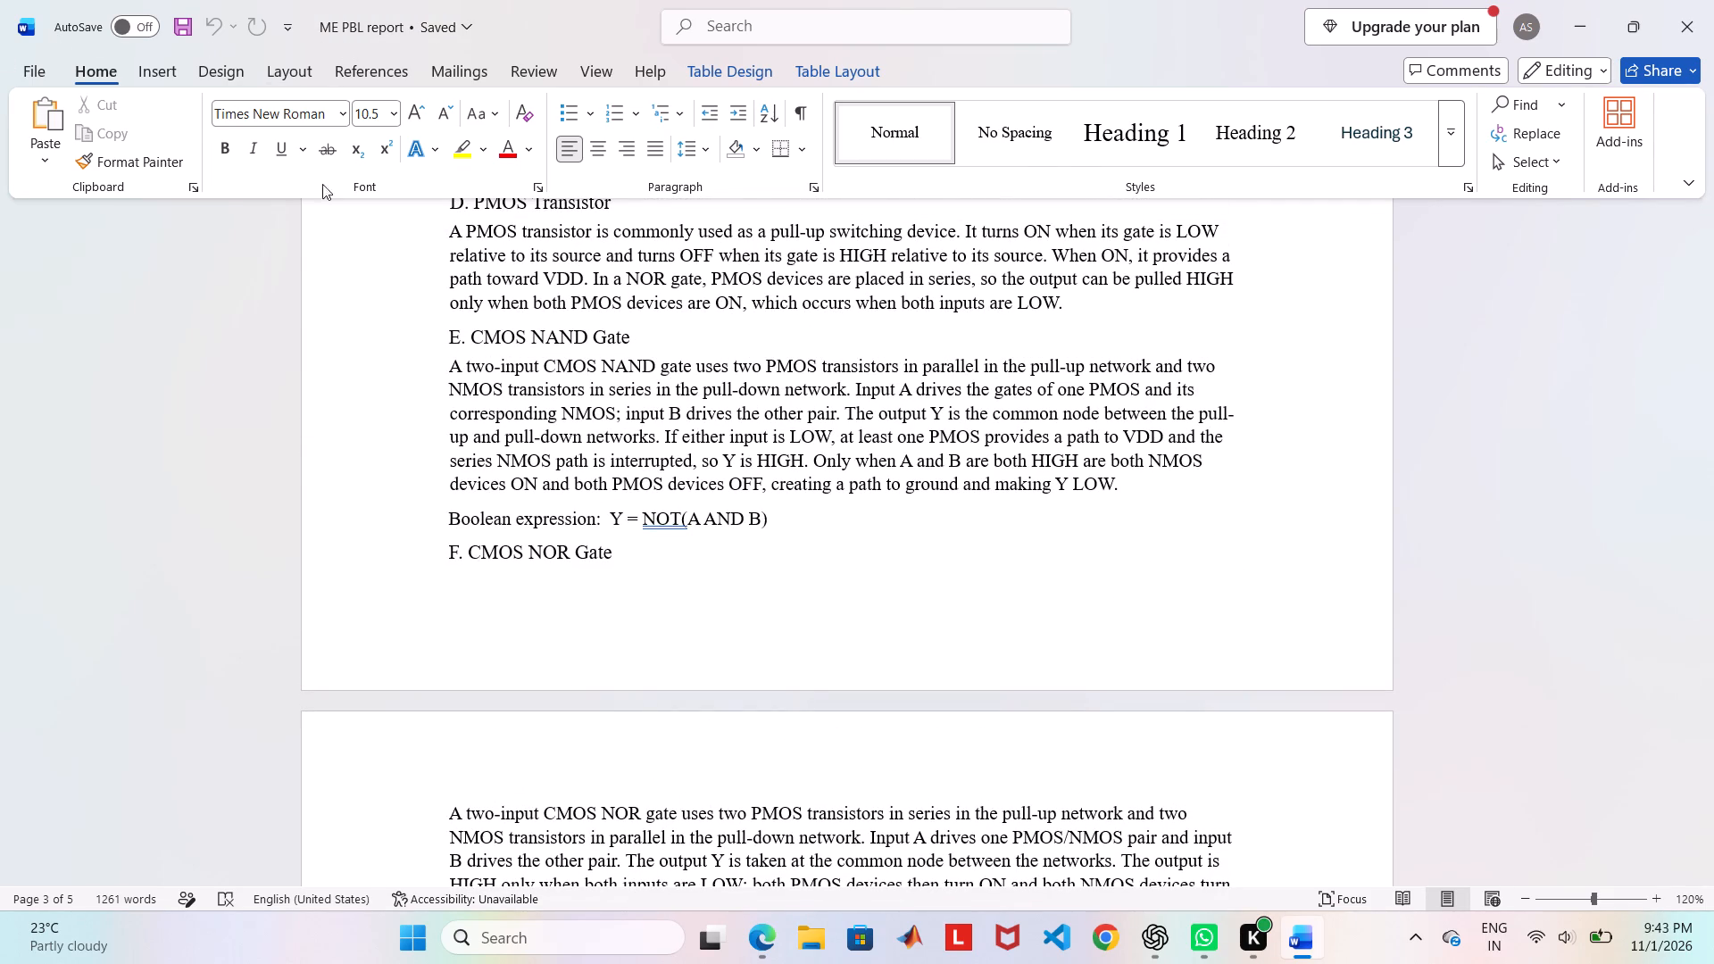
scroll(568, 675, up, 11)
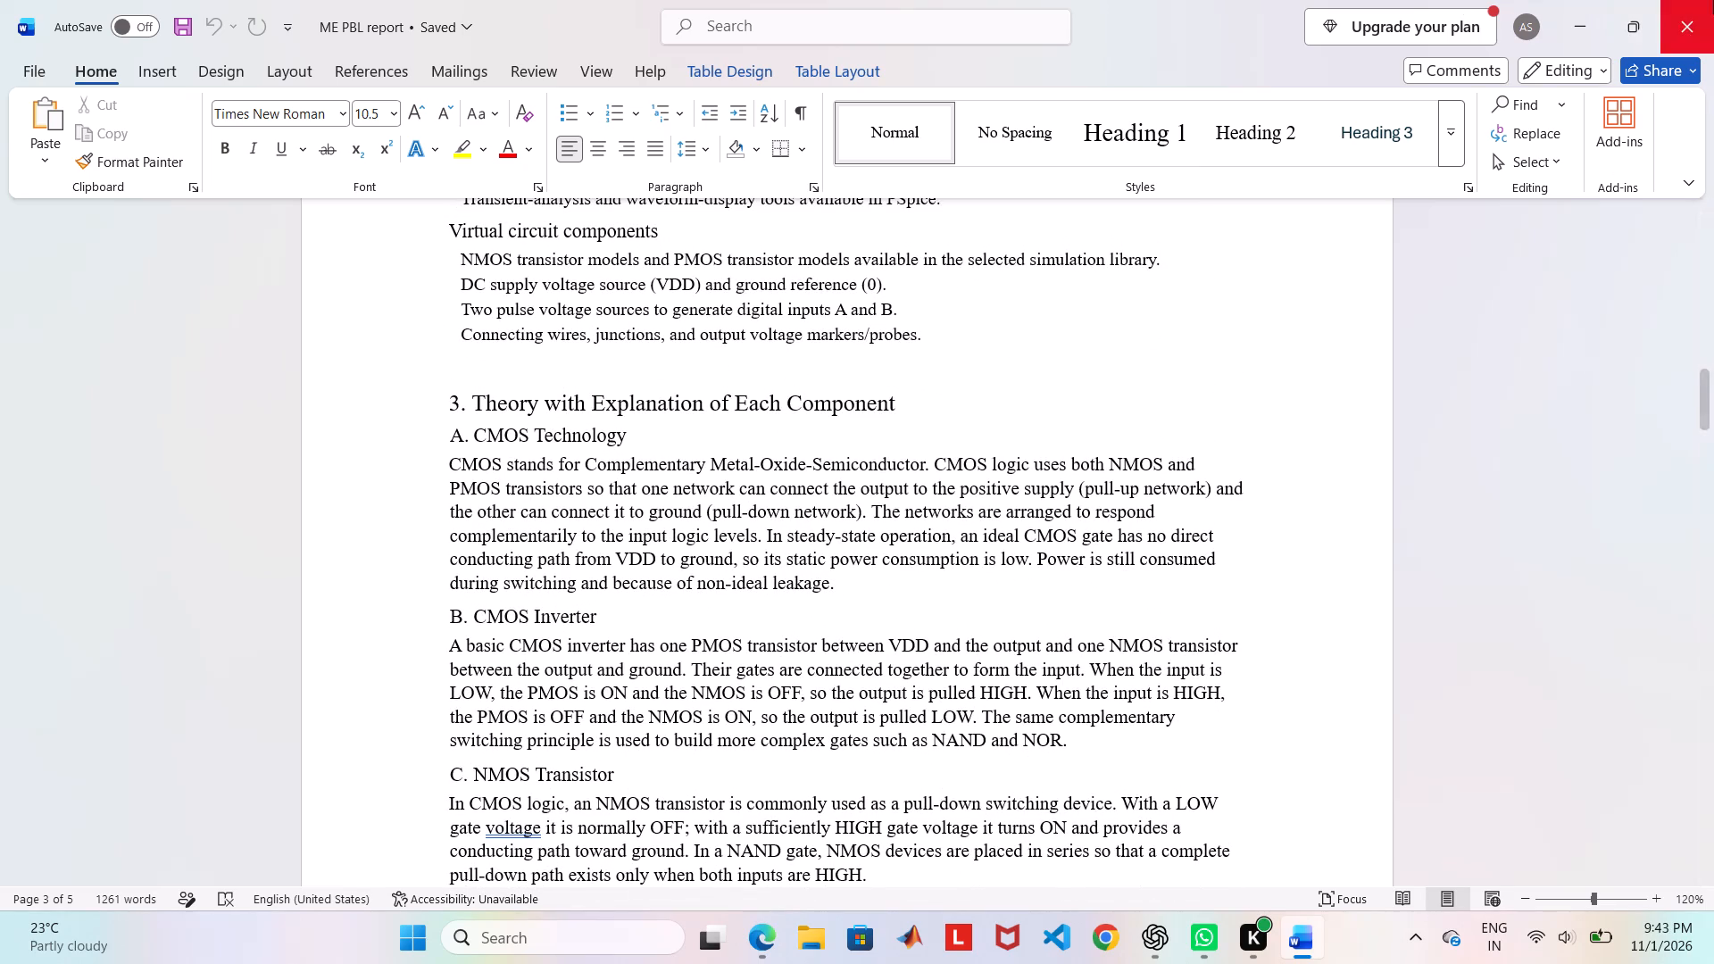
Delete the letters "ow" from the word "power" in "static power consumption" in the CMOS Technology paragraph.
double_click(914, 655)
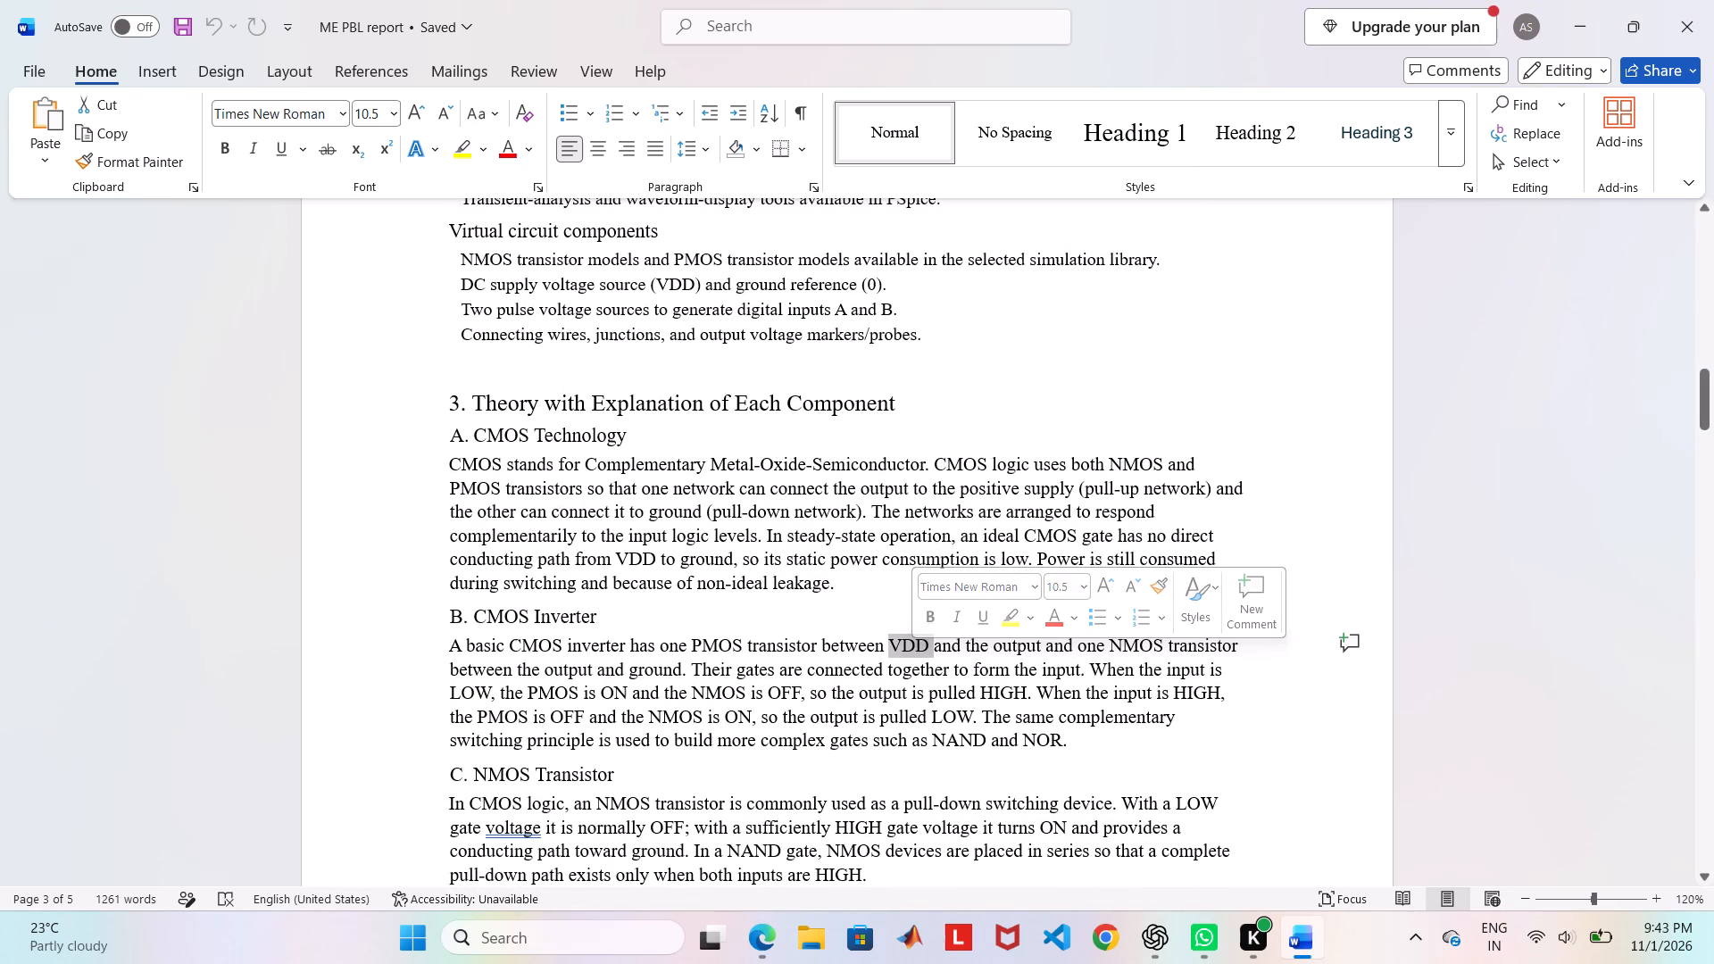
click(857, 555)
key(BackSpace)
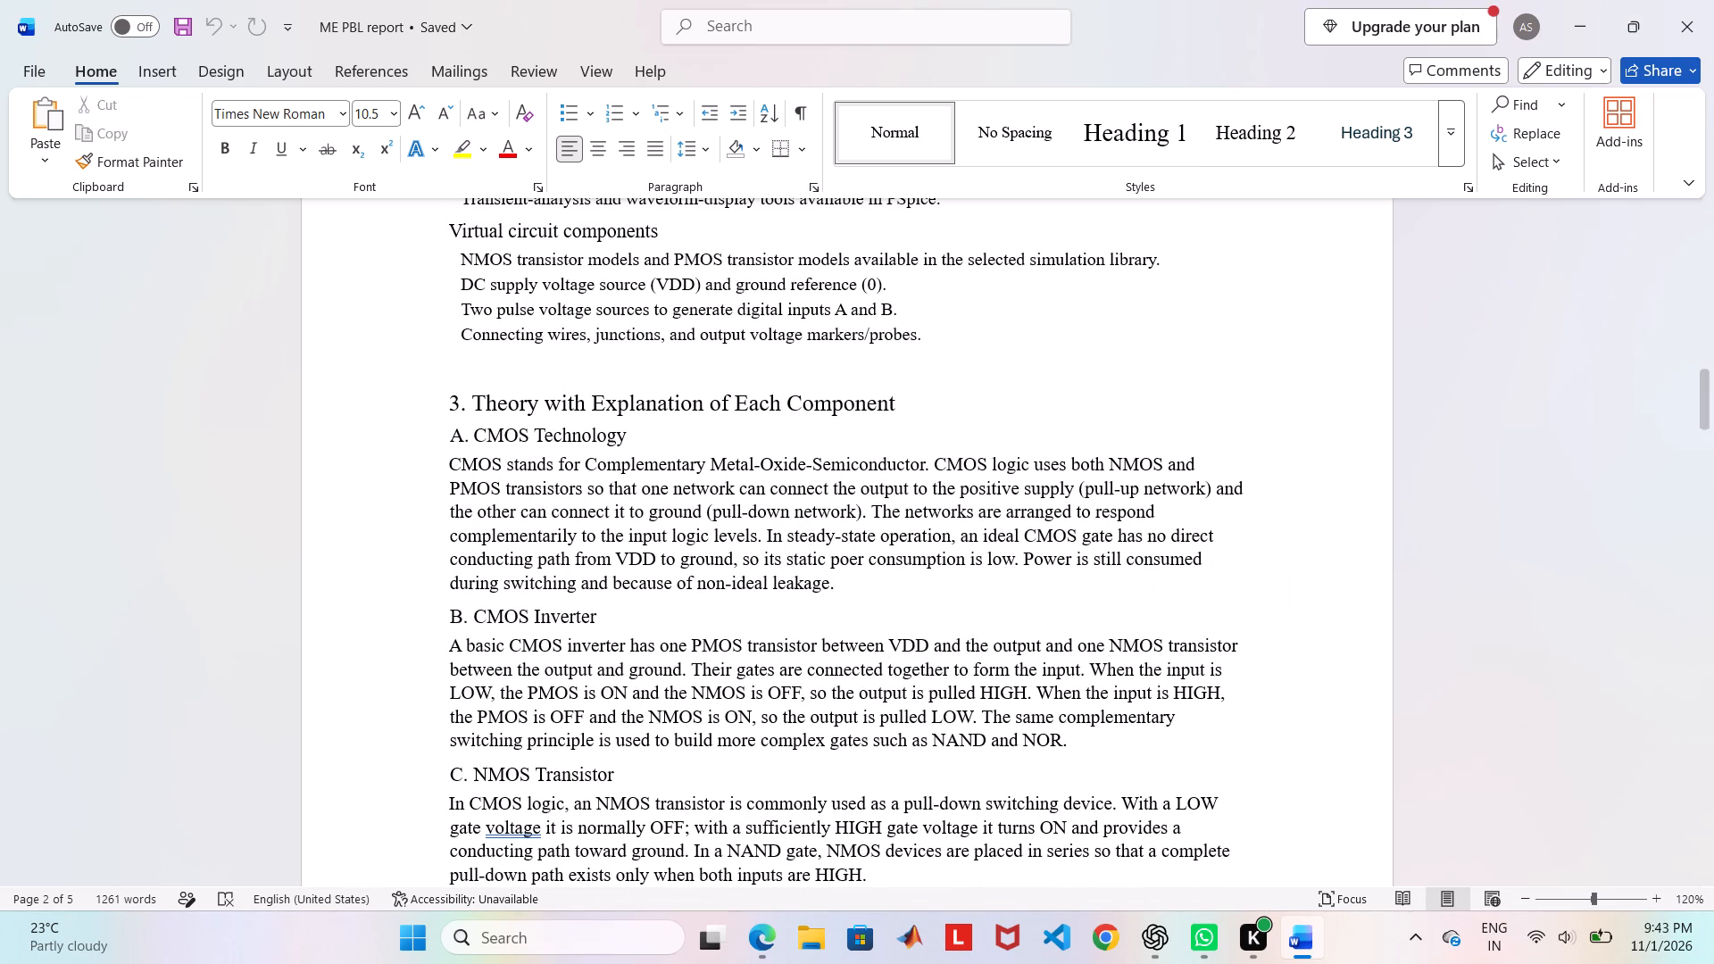
key(BackSpace)
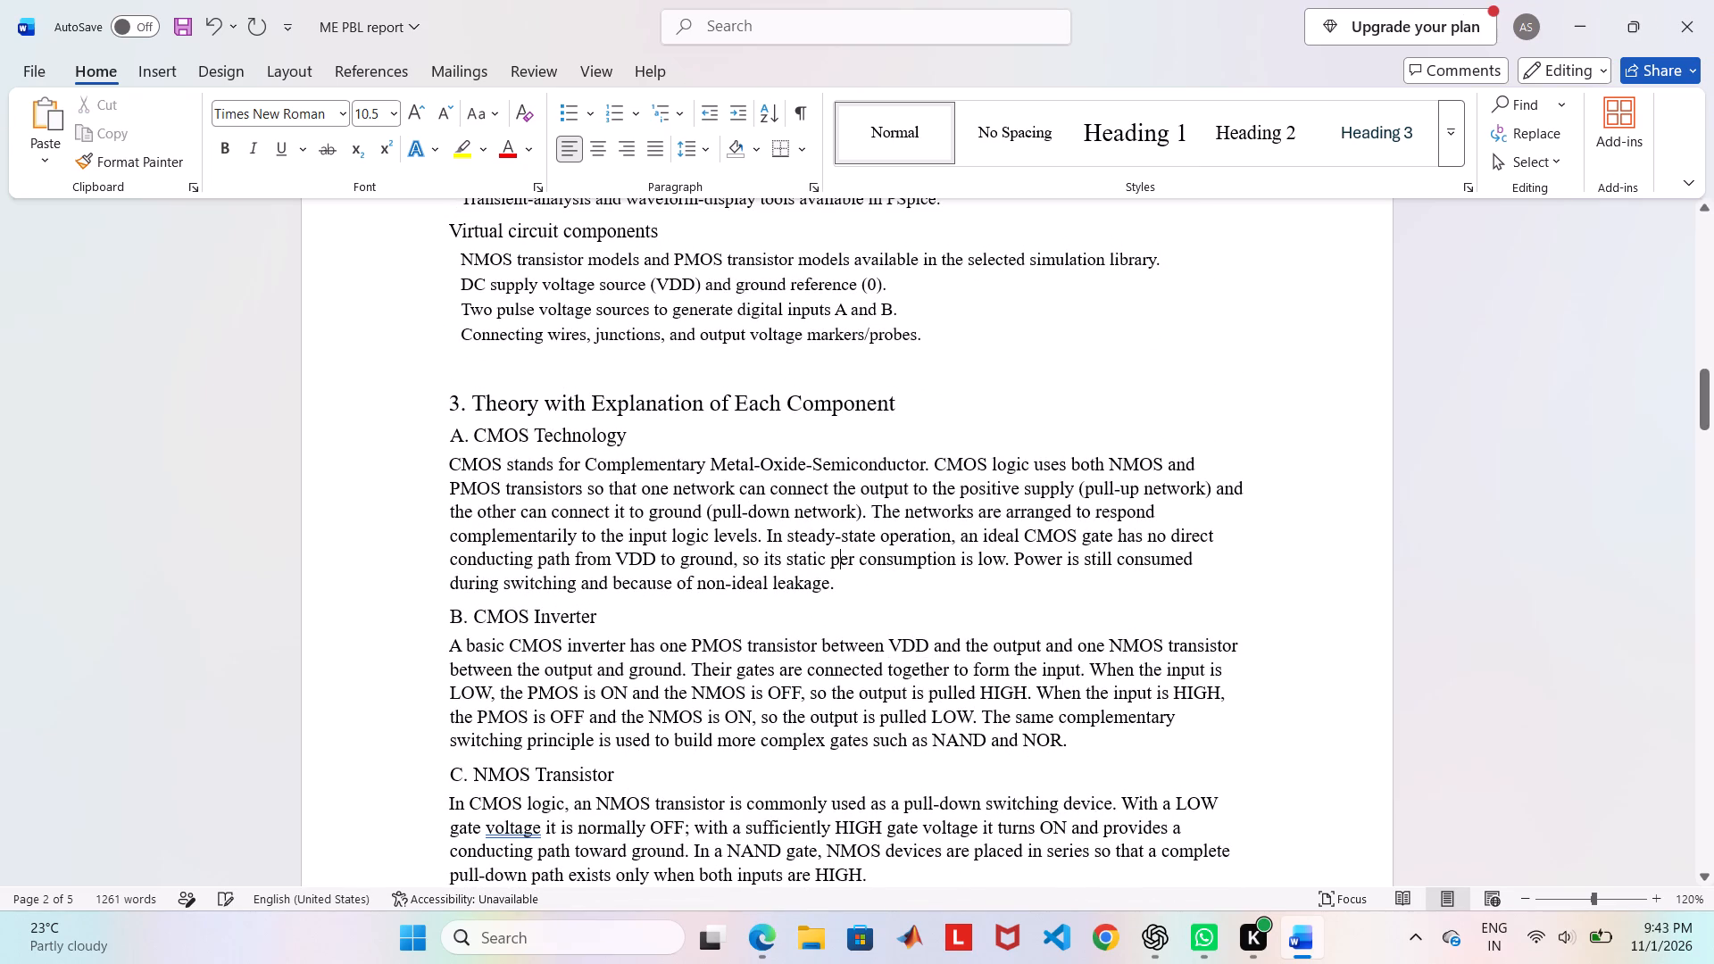
Review the report's apparatus, theory, circuit diagram and result sections through to the last page.
scroll(616, 288, up, 3)
scroll(872, 334, up, 3)
scroll(1646, 963, down, 7)
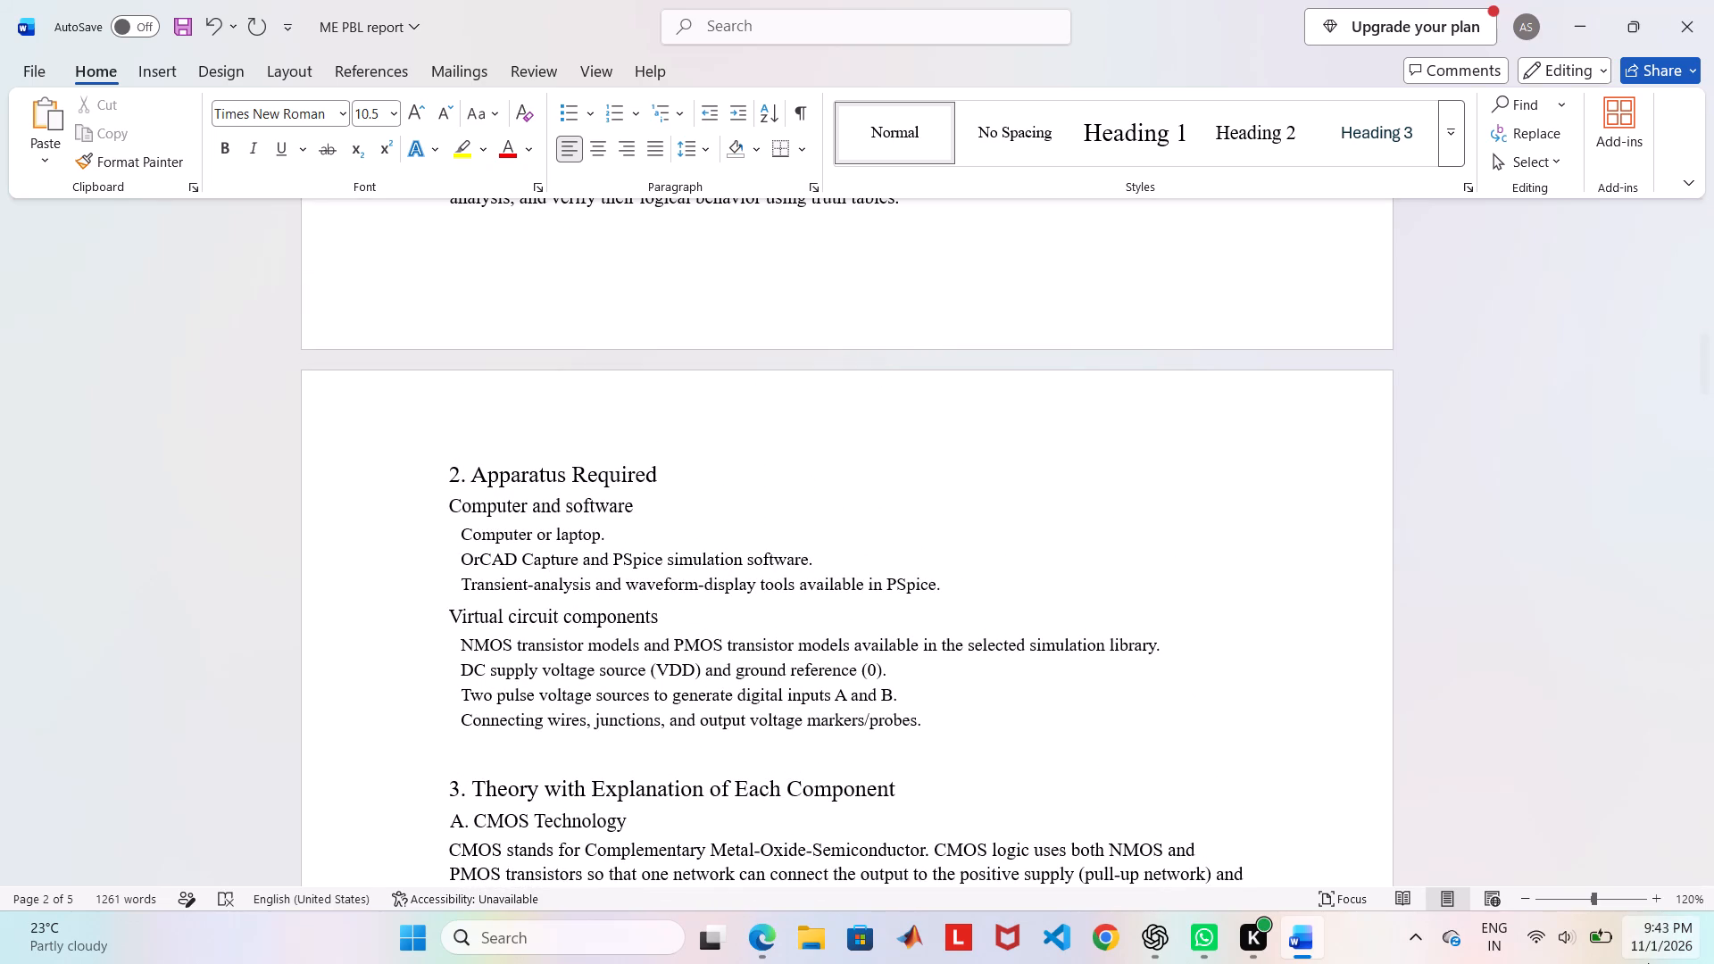
scroll(1648, 963, down, 8)
scroll(1216, 673, down, 8)
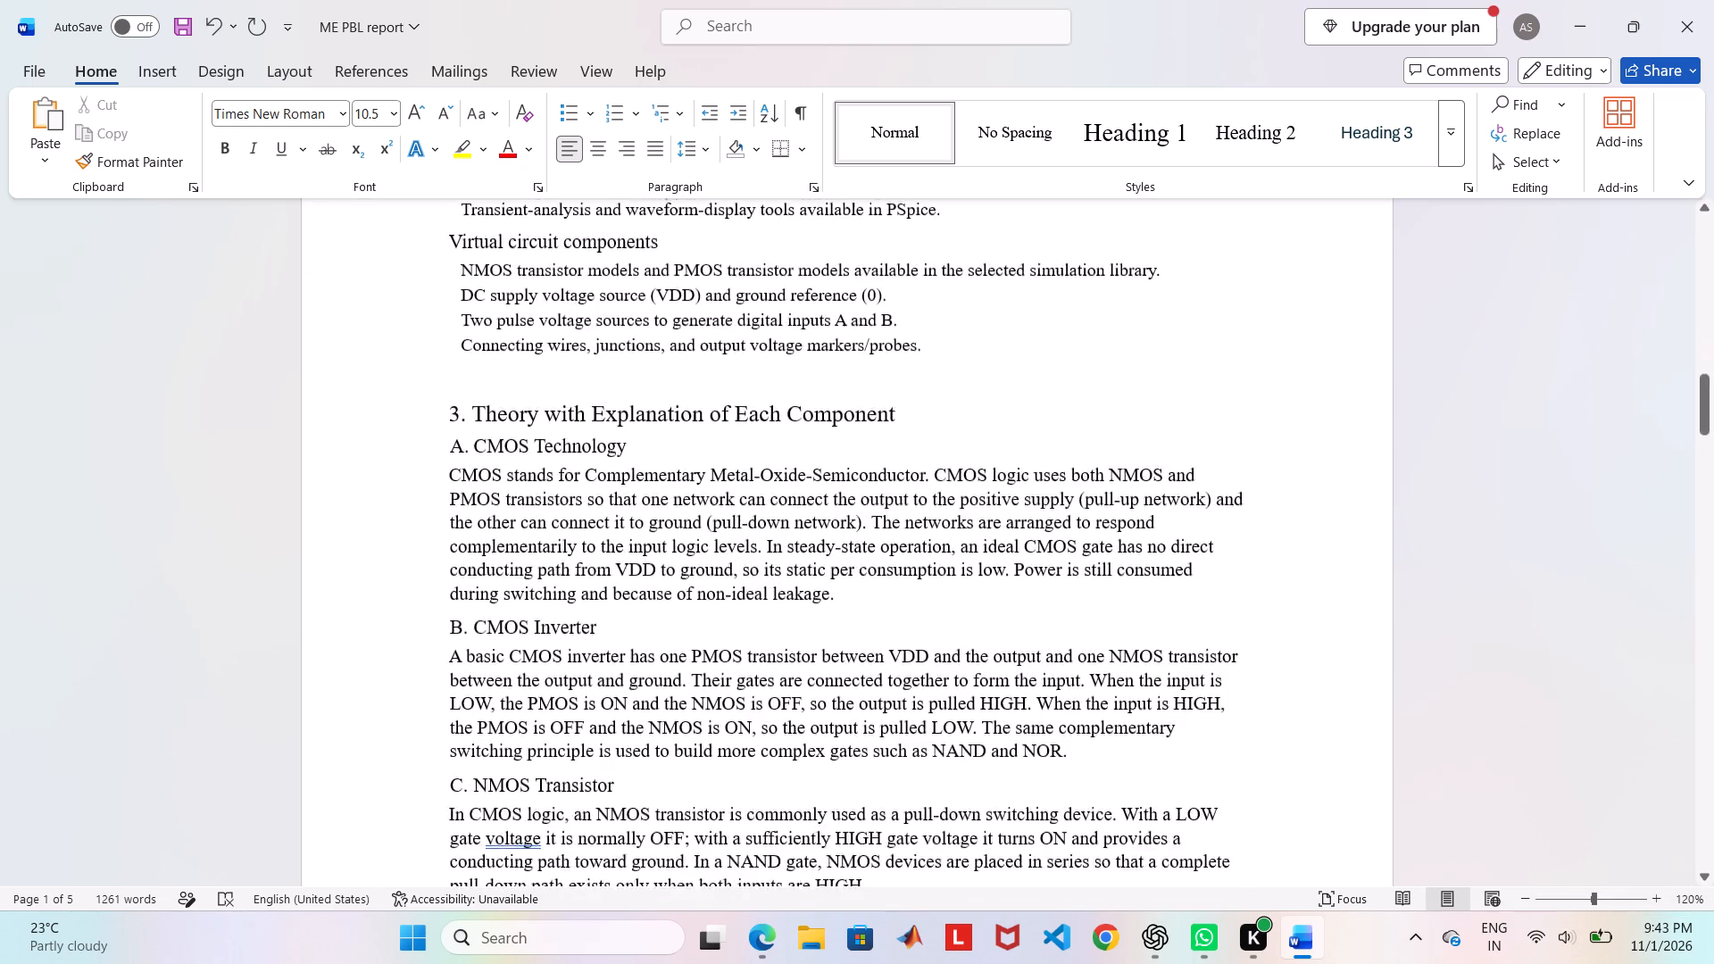
scroll(1227, 658, down, 20)
scroll(1227, 658, down, 14)
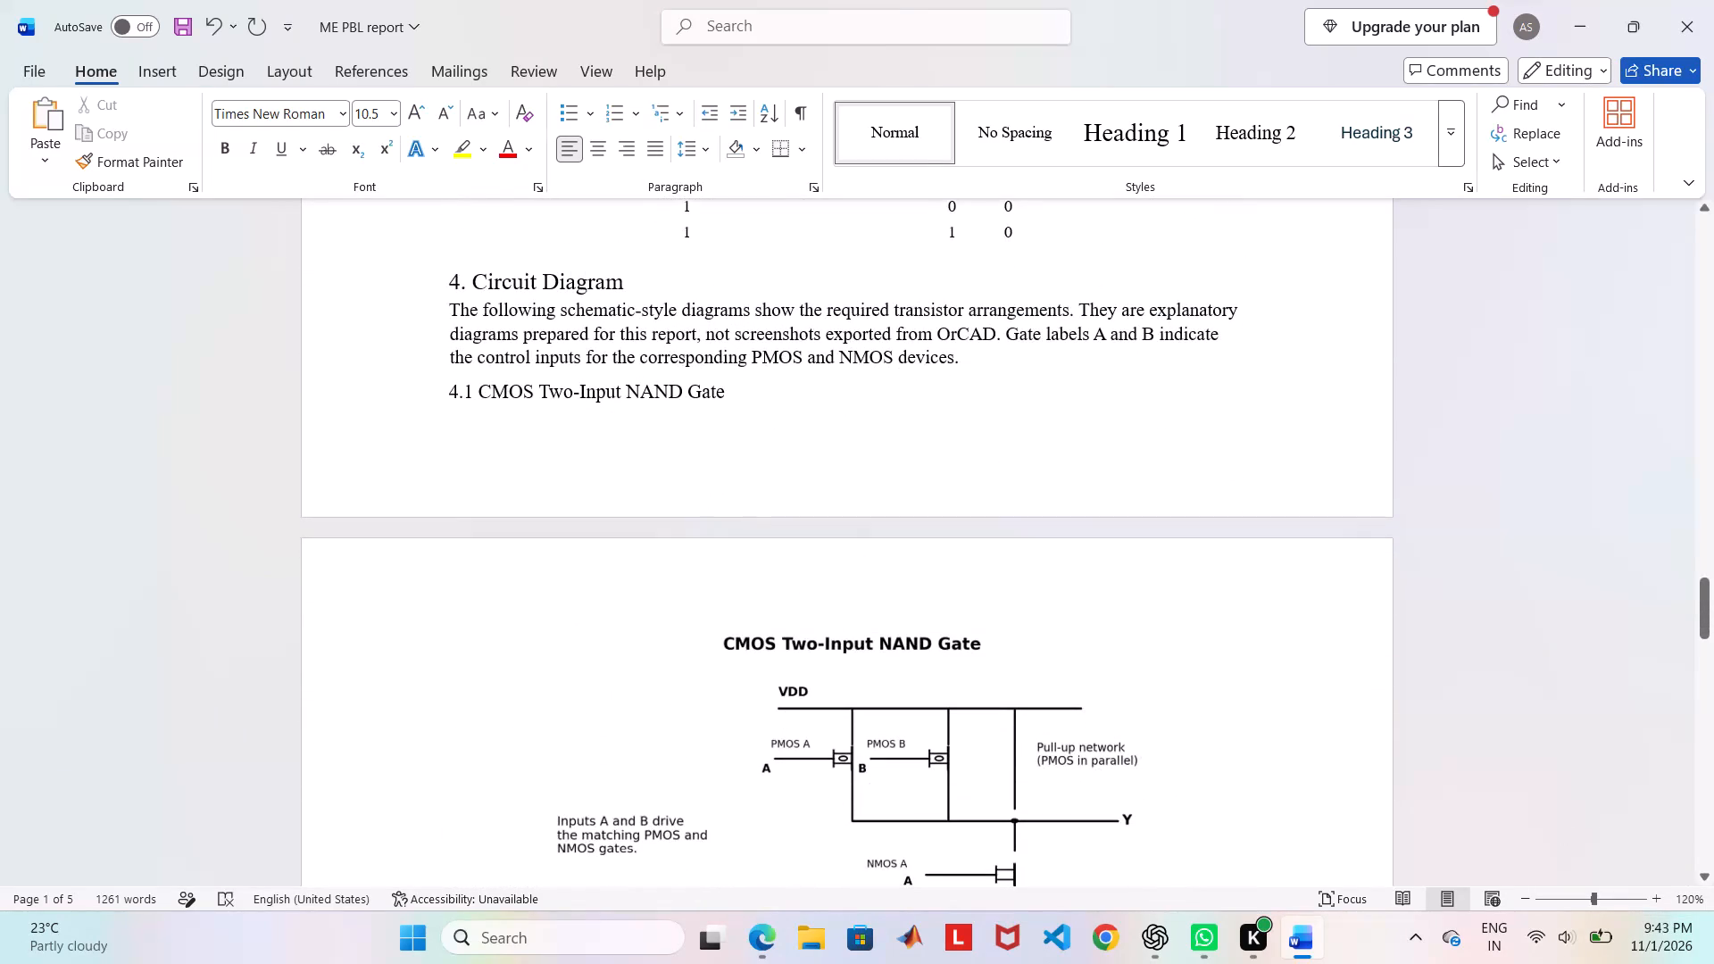
scroll(1239, 658, up, 5)
scroll(1239, 658, down, 5)
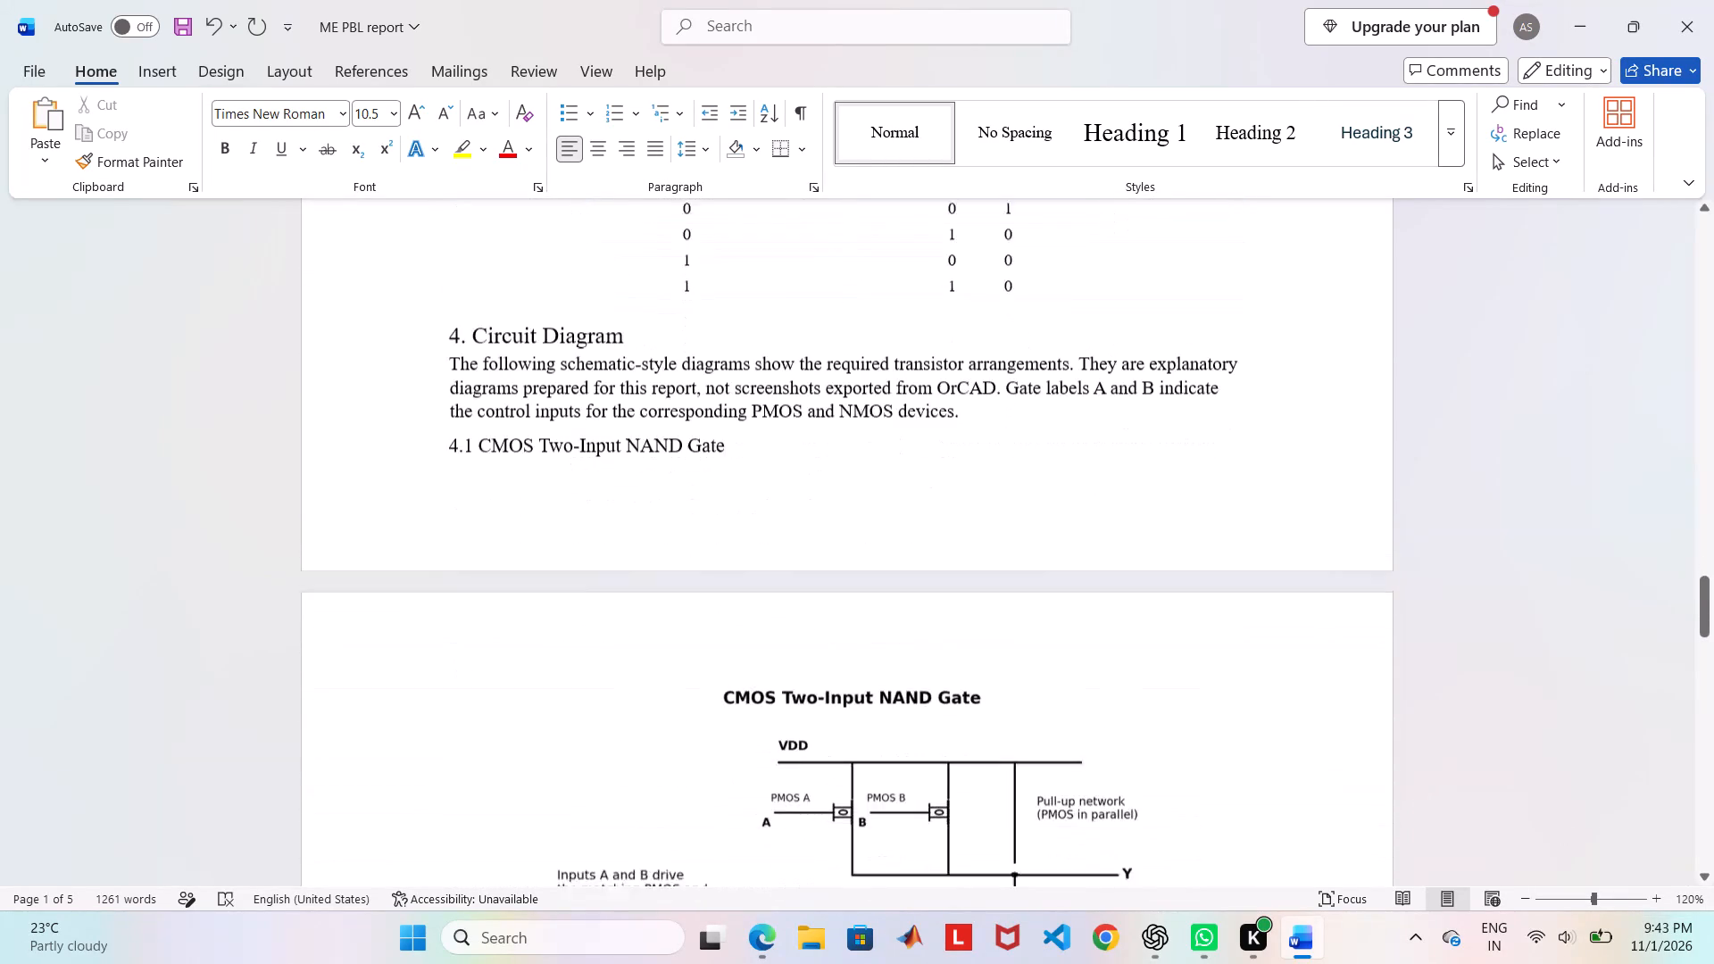
scroll(1239, 658, down, 2)
scroll(1239, 658, up, 1)
scroll(1239, 658, down, 4)
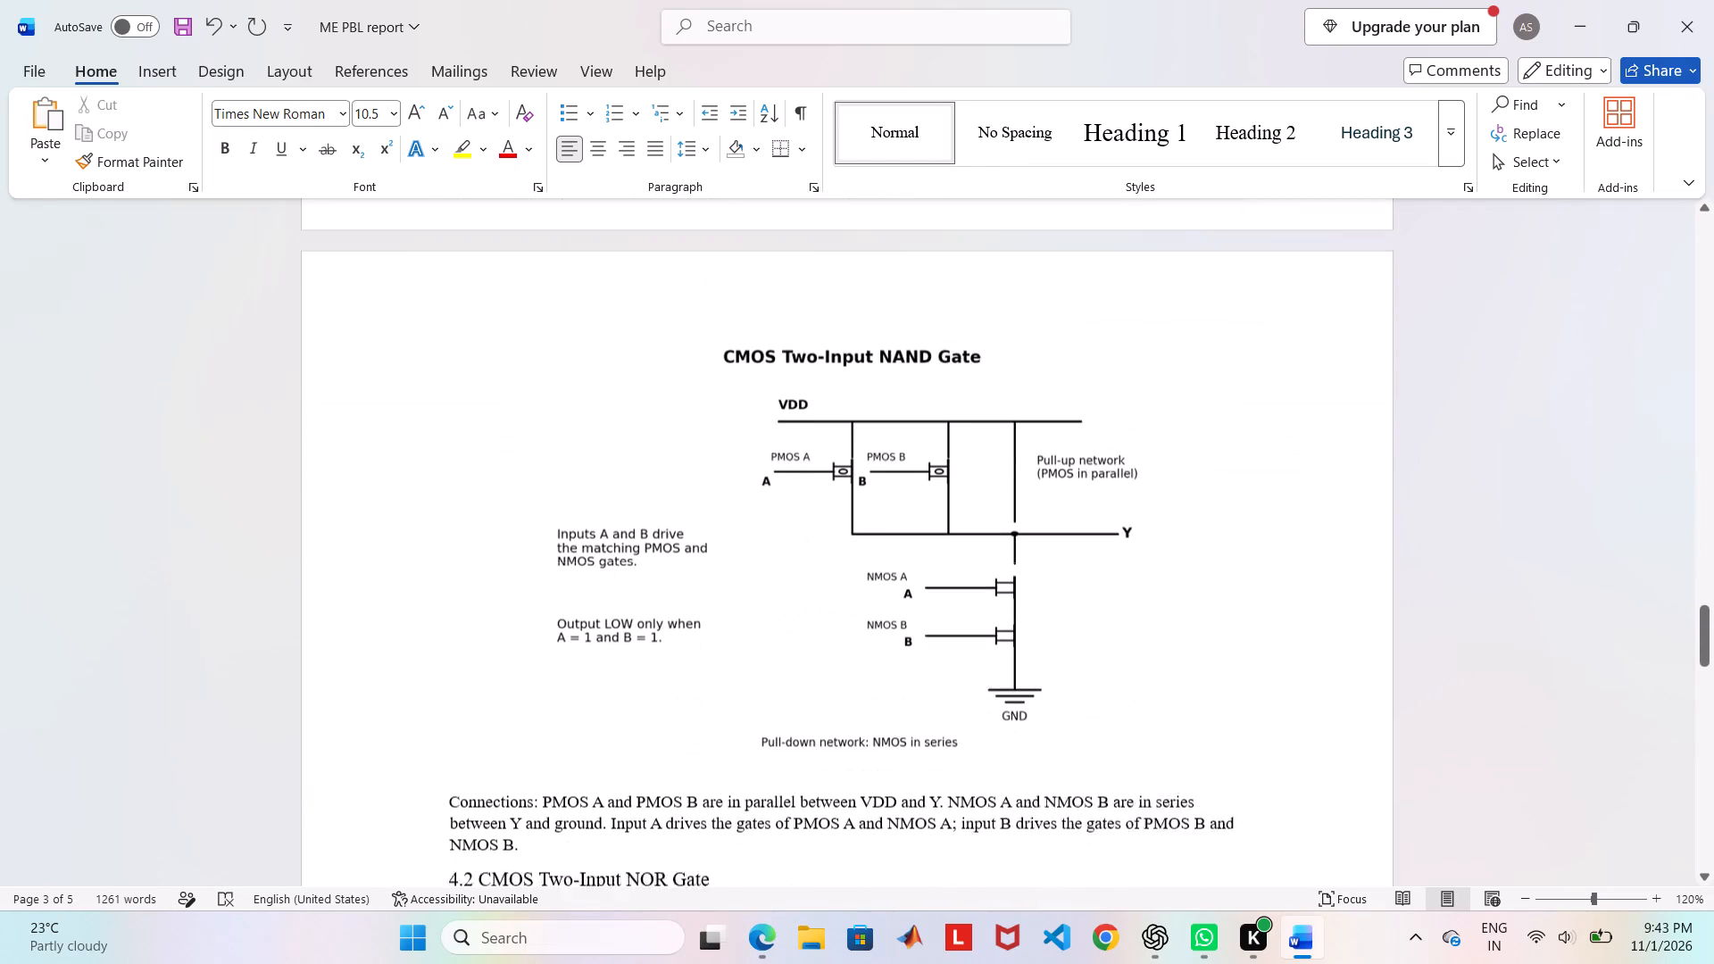
scroll(1239, 658, down, 5)
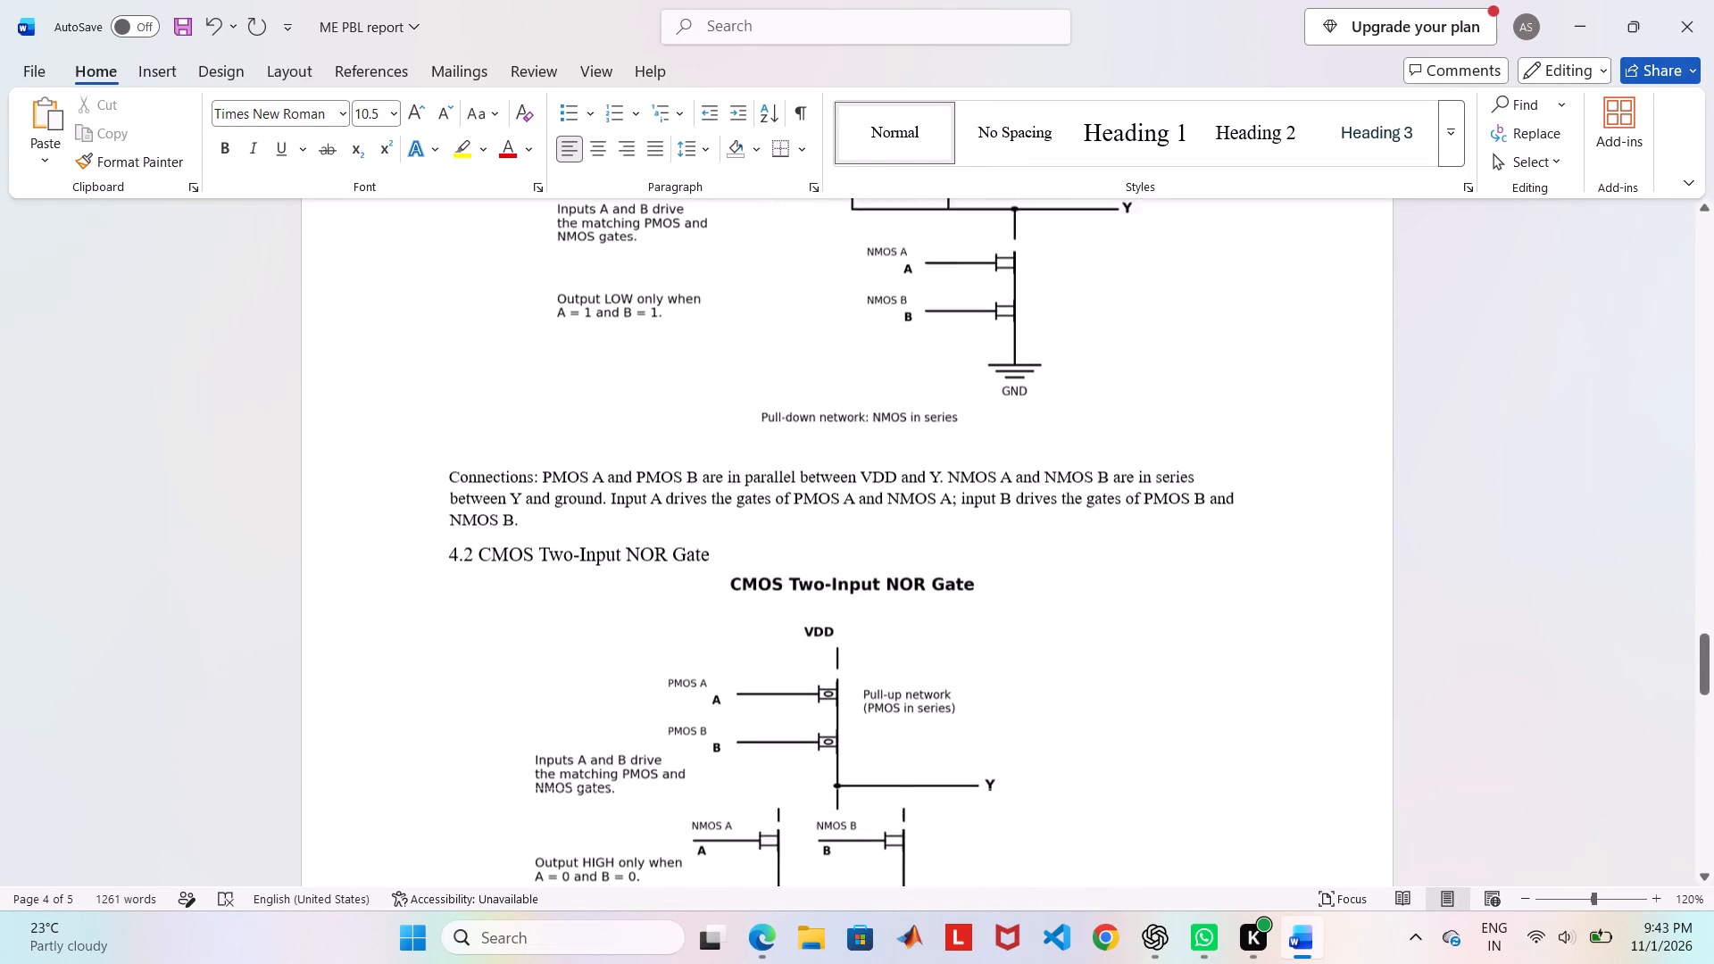
scroll(1238, 664, down, 6)
scroll(1238, 664, up, 1)
scroll(1238, 664, down, 4)
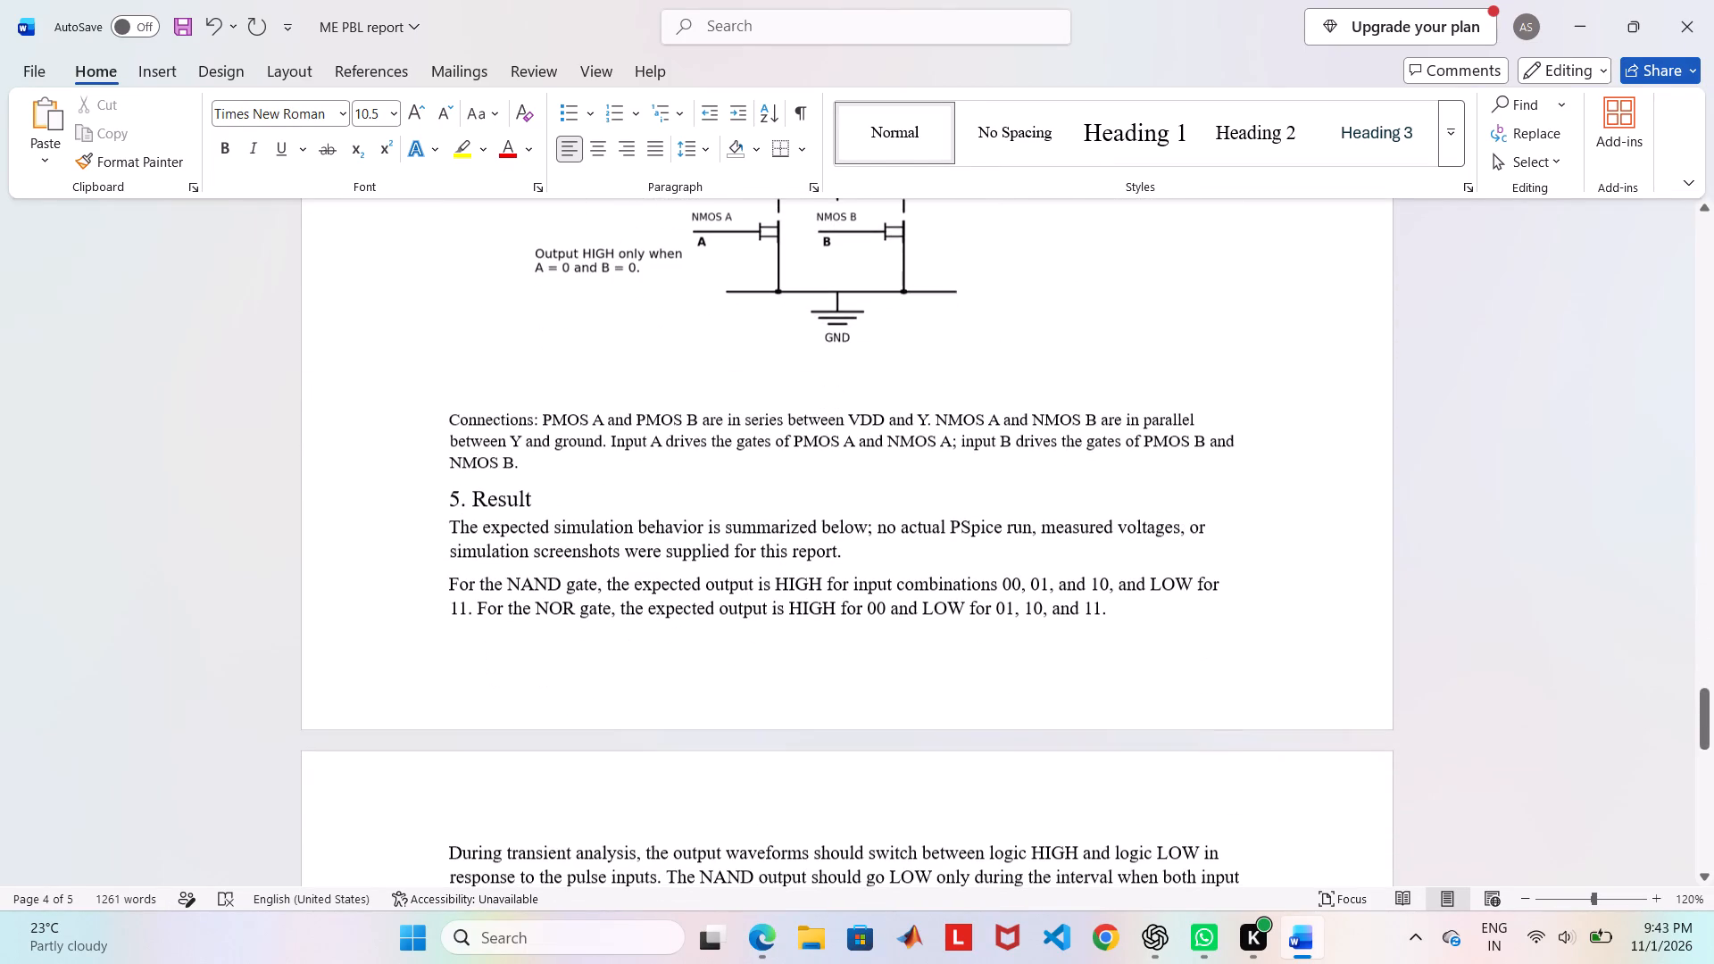
scroll(1238, 664, down, 17)
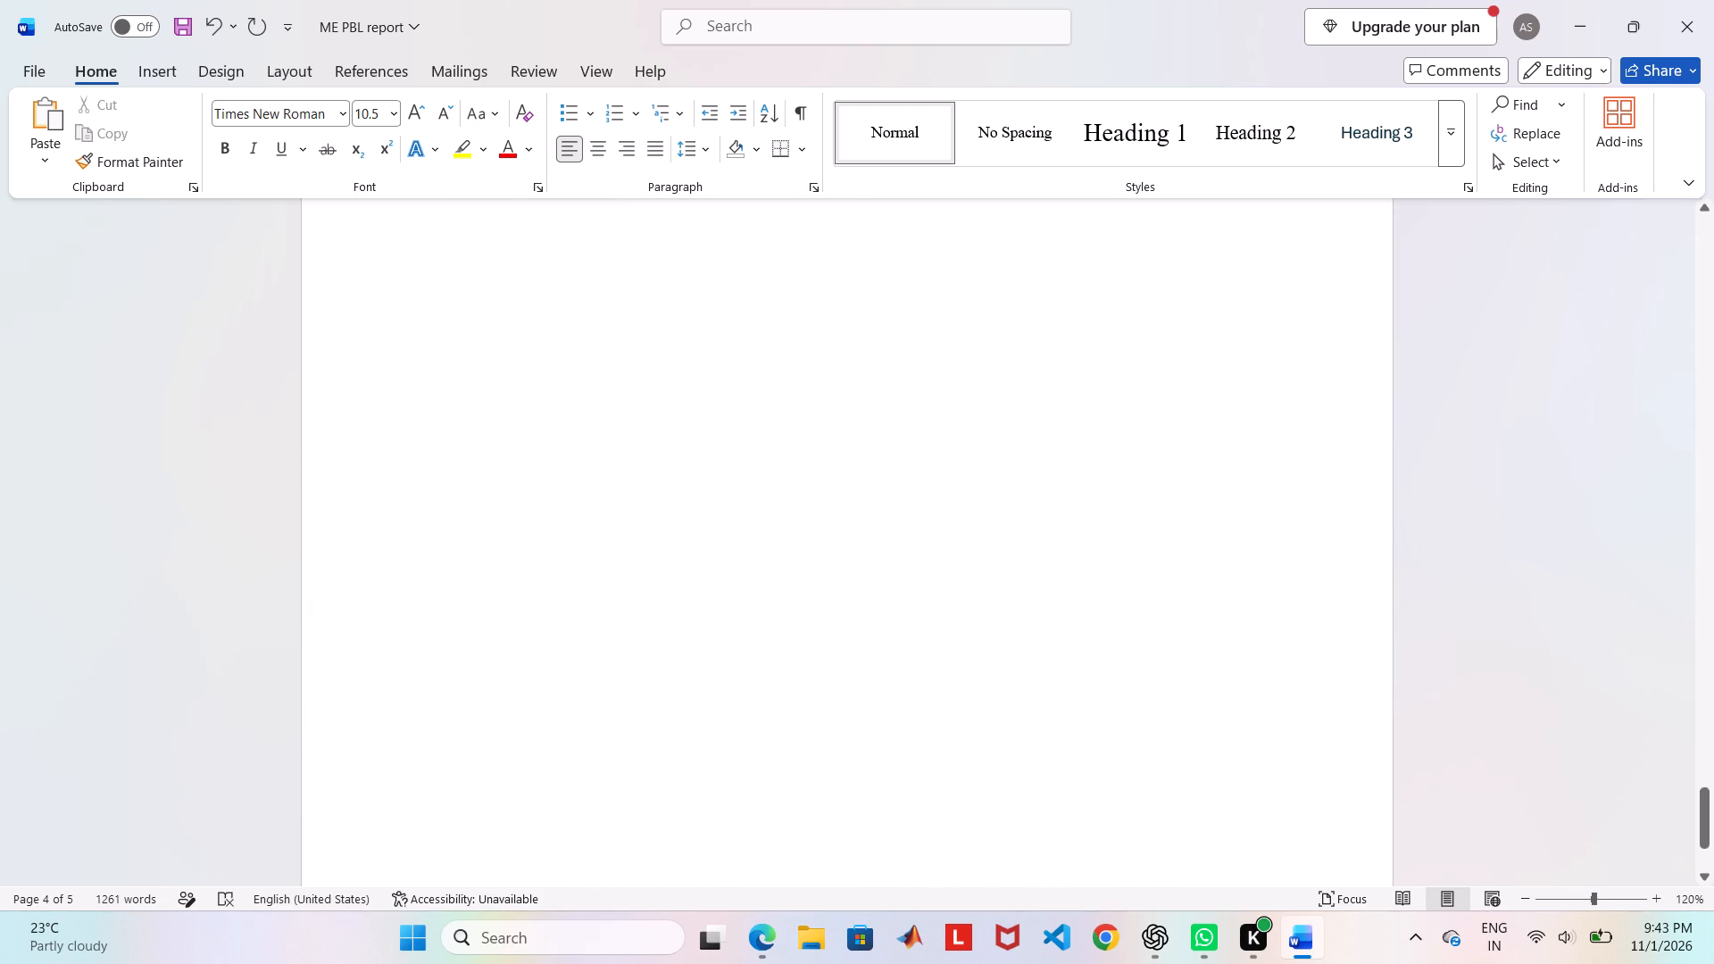
scroll(1238, 664, down, 2)
scroll(1238, 664, up, 2)
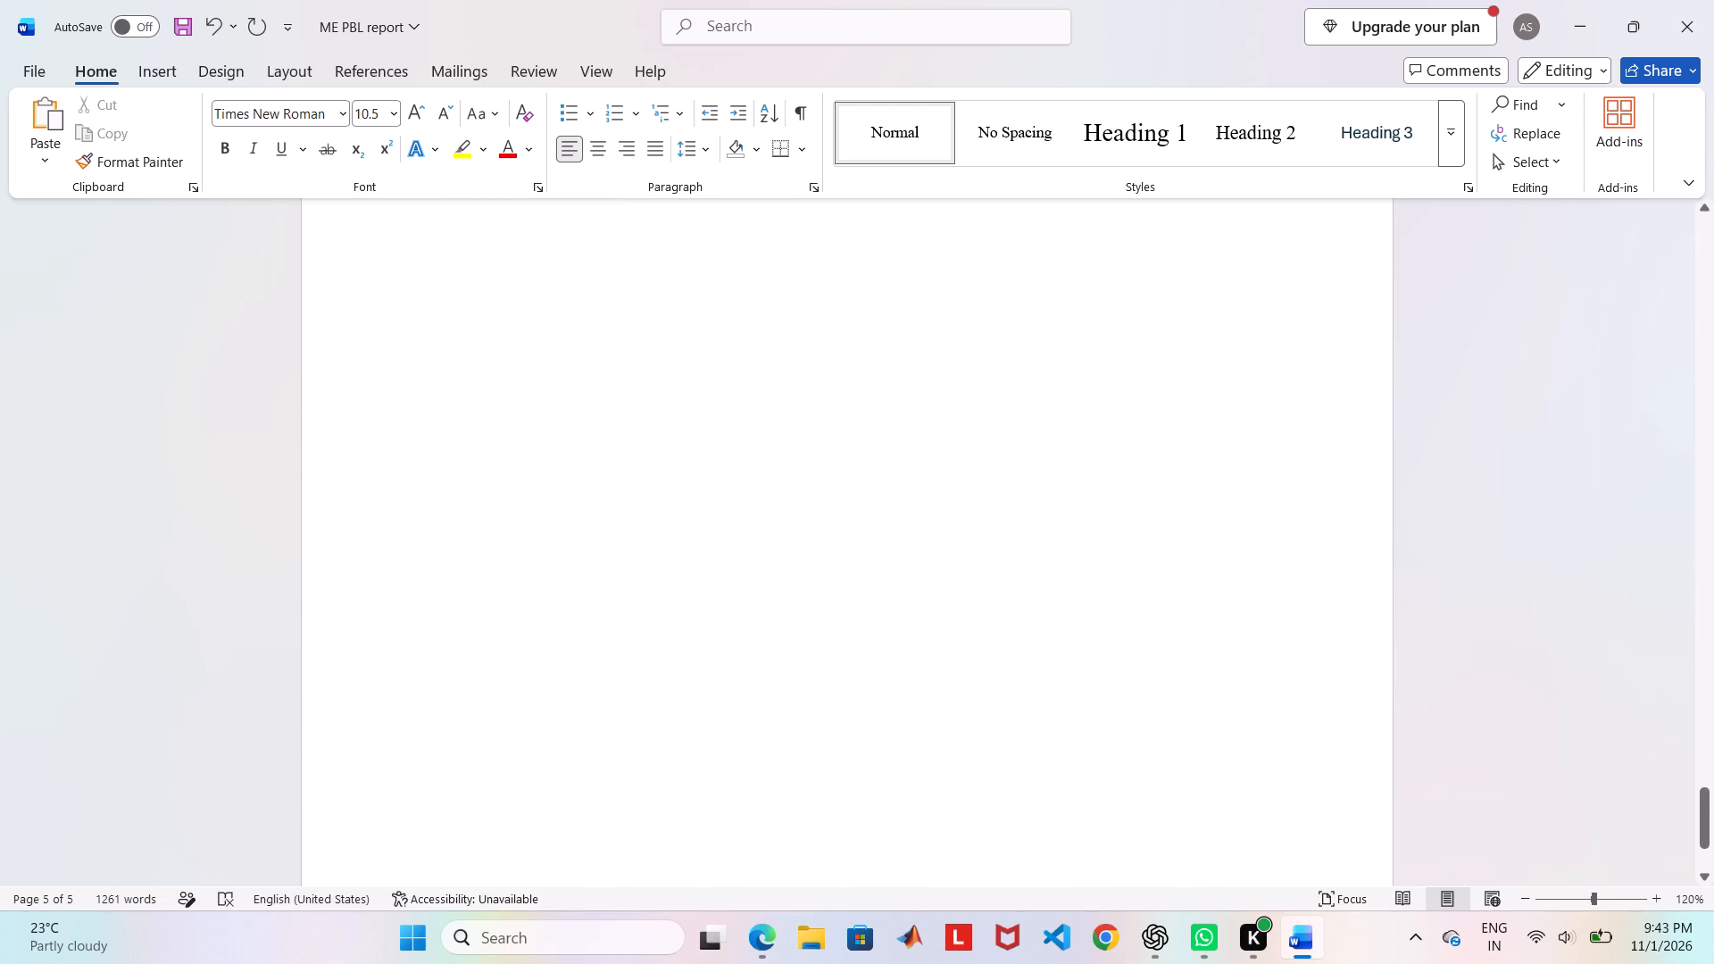
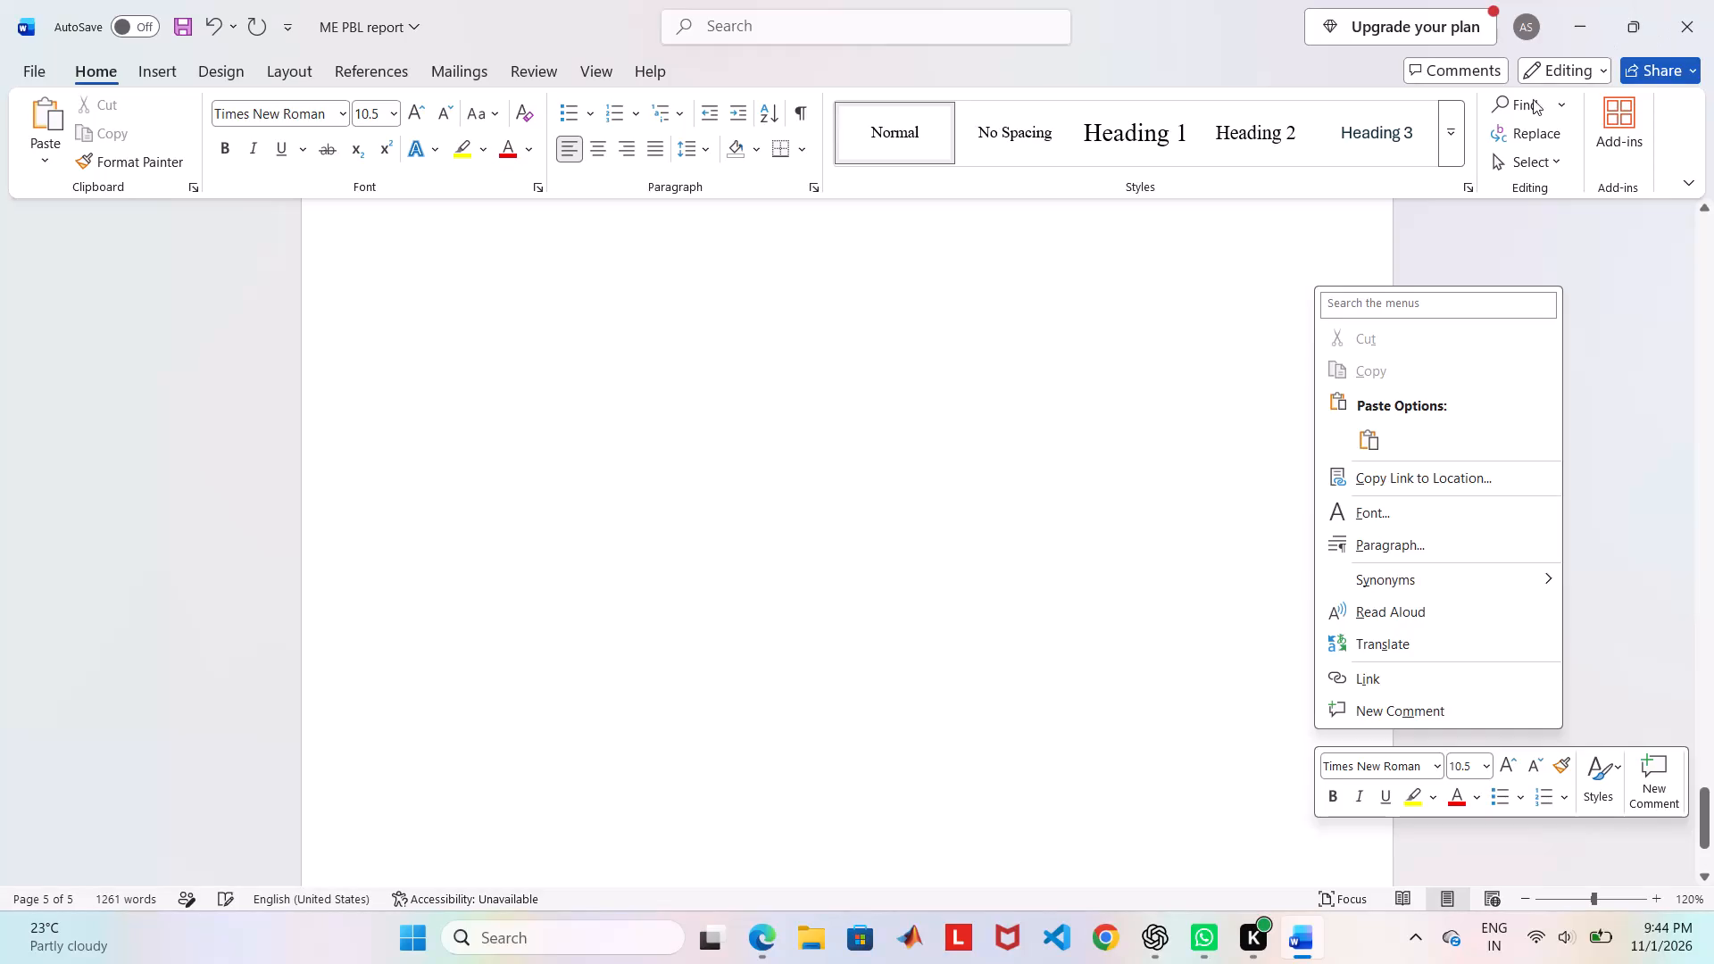
scroll(1094, 255, up, 4)
scroll(1098, 422, up, 7)
scroll(907, 776, up, 6)
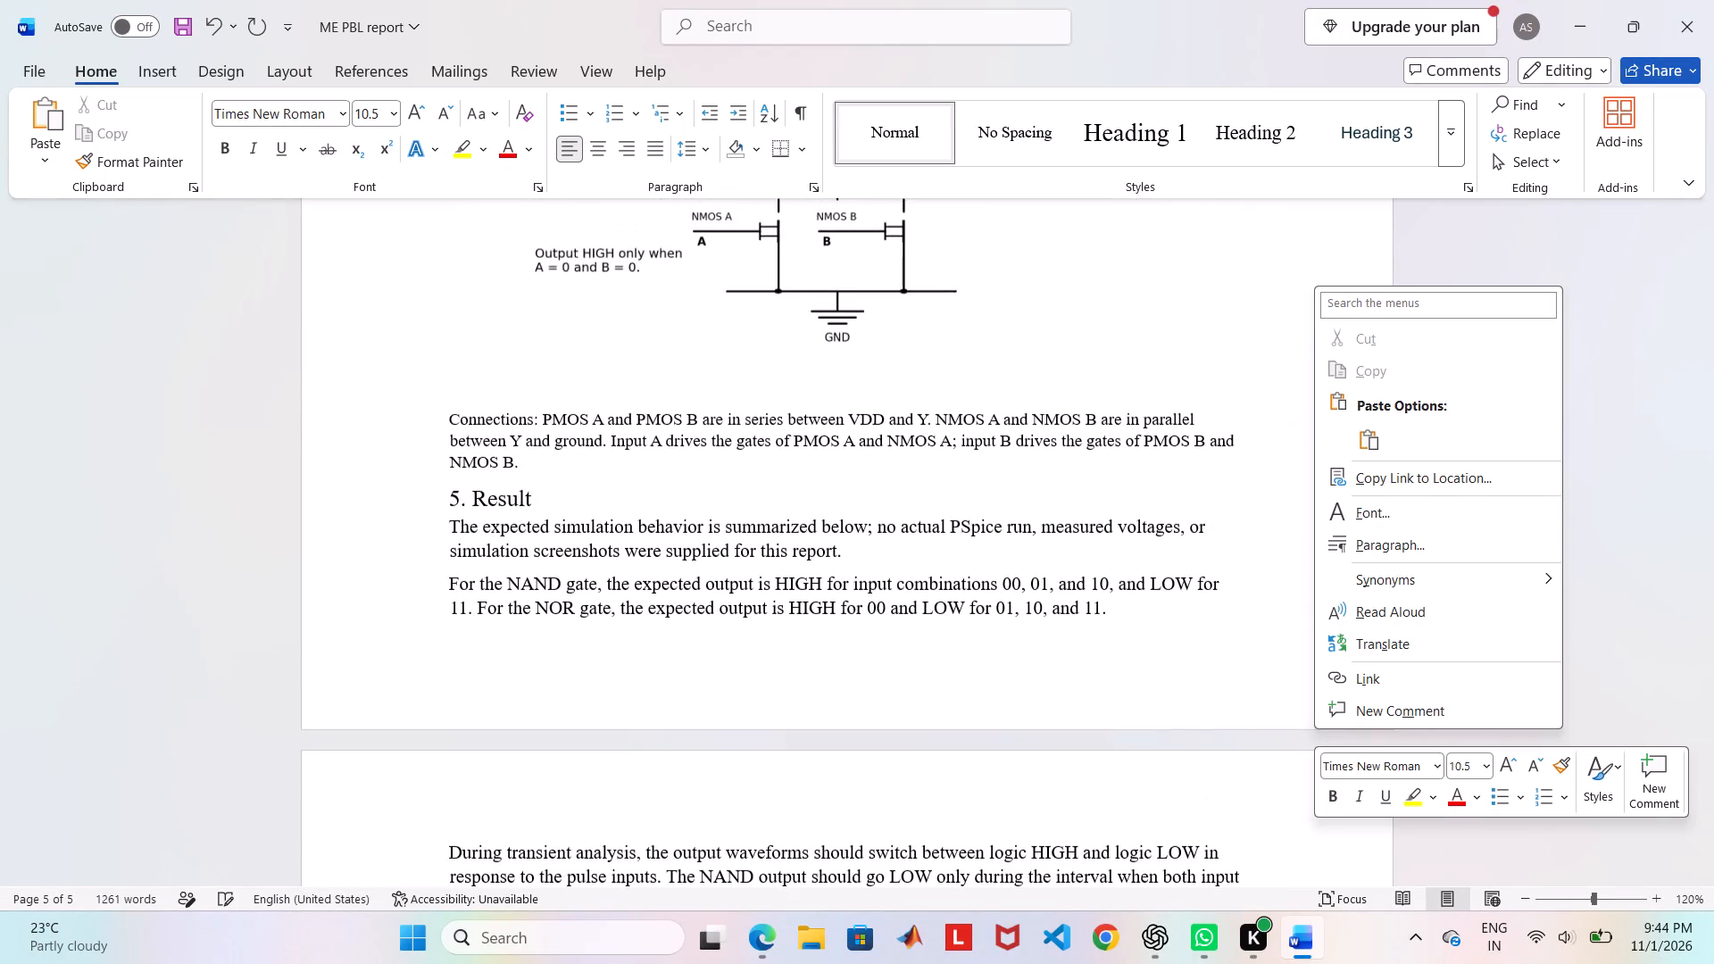
scroll(907, 776, up, 6)
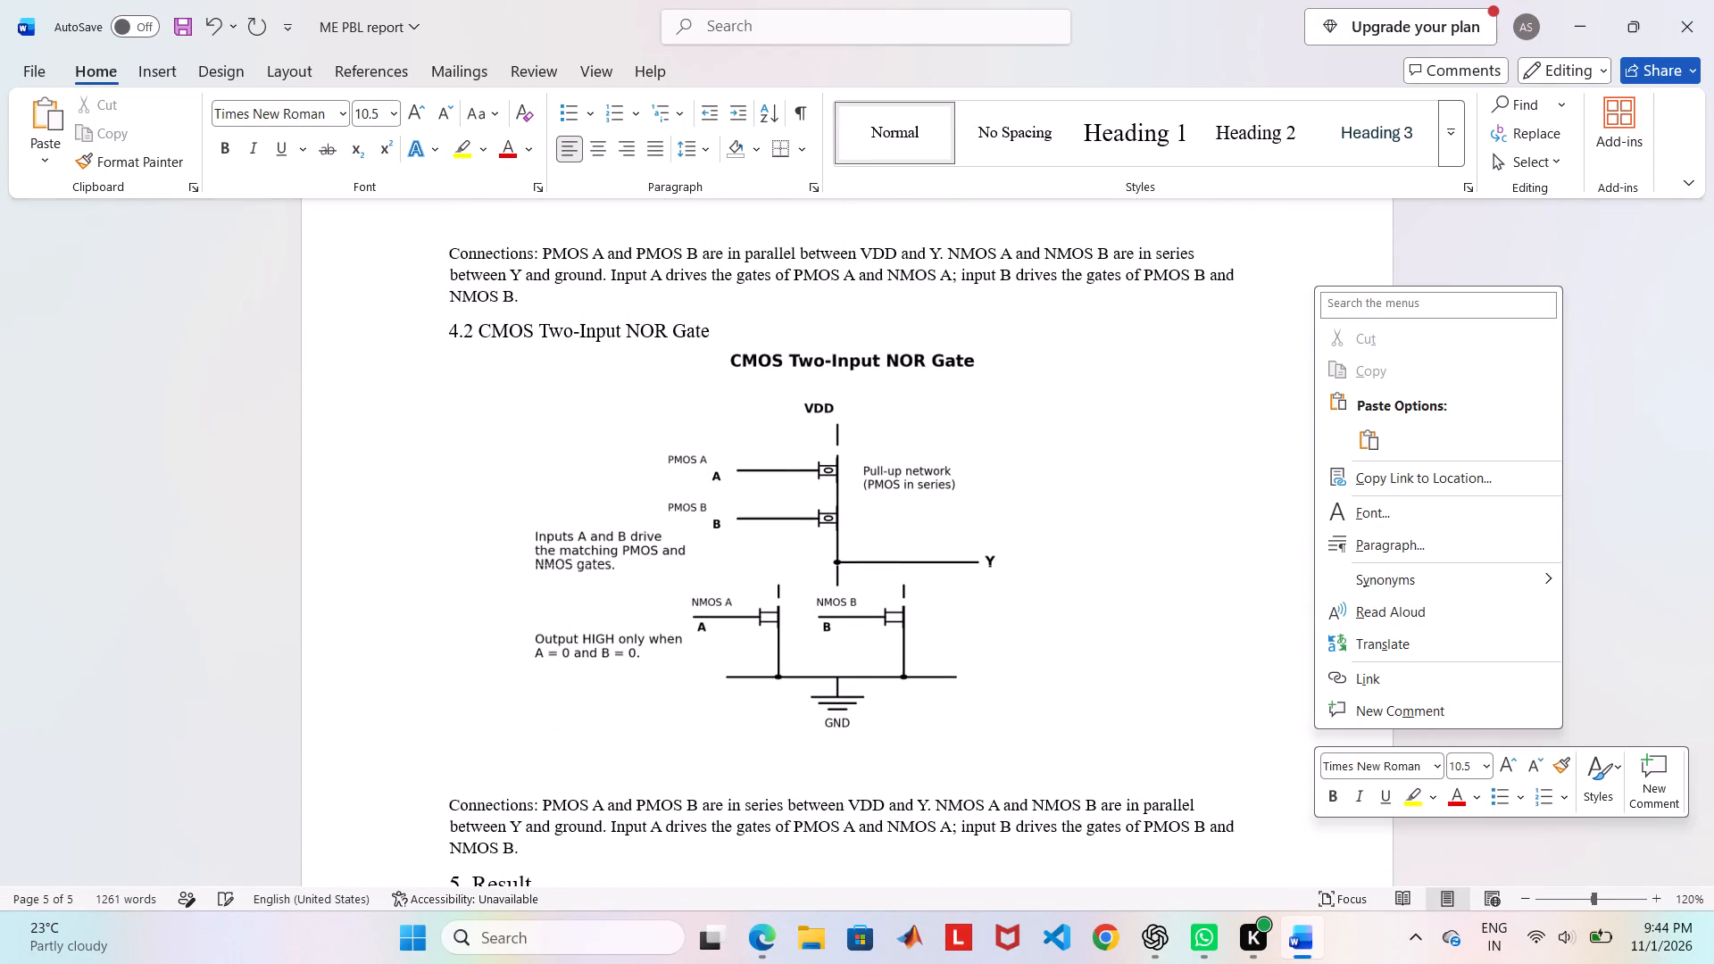
click(907, 776)
scroll(1007, 652, up, 20)
scroll(1007, 652, up, 1)
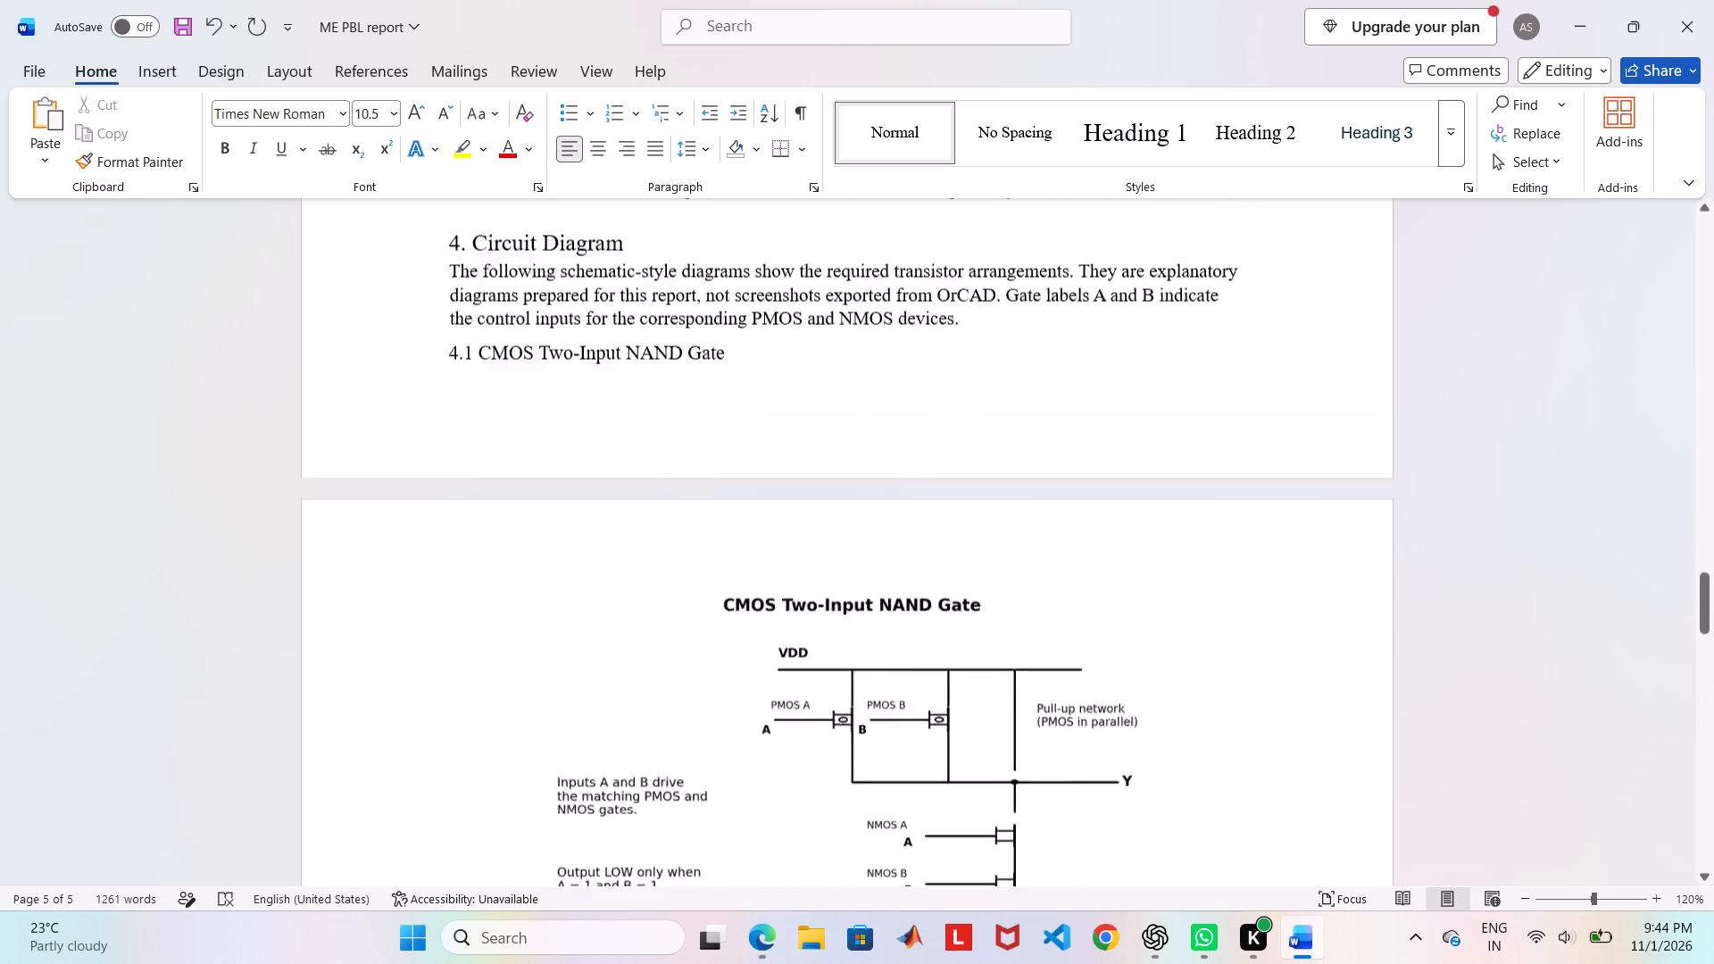
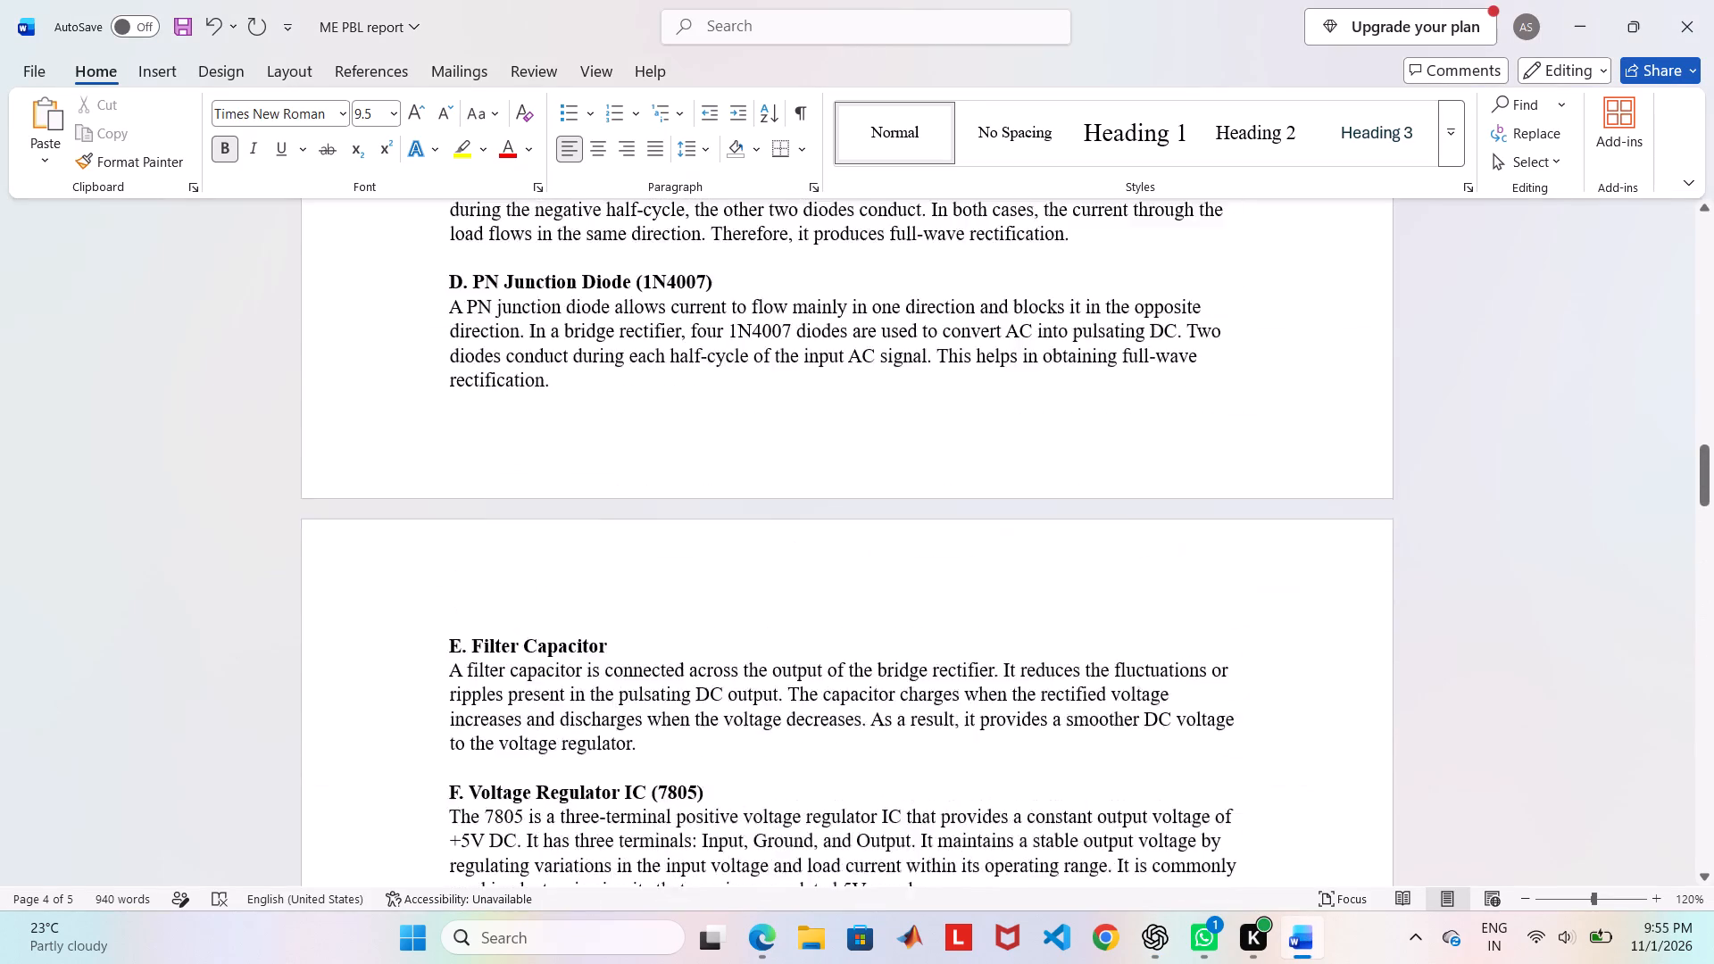
scroll(1224, 663, up, 11)
scroll(1224, 696, up, 17)
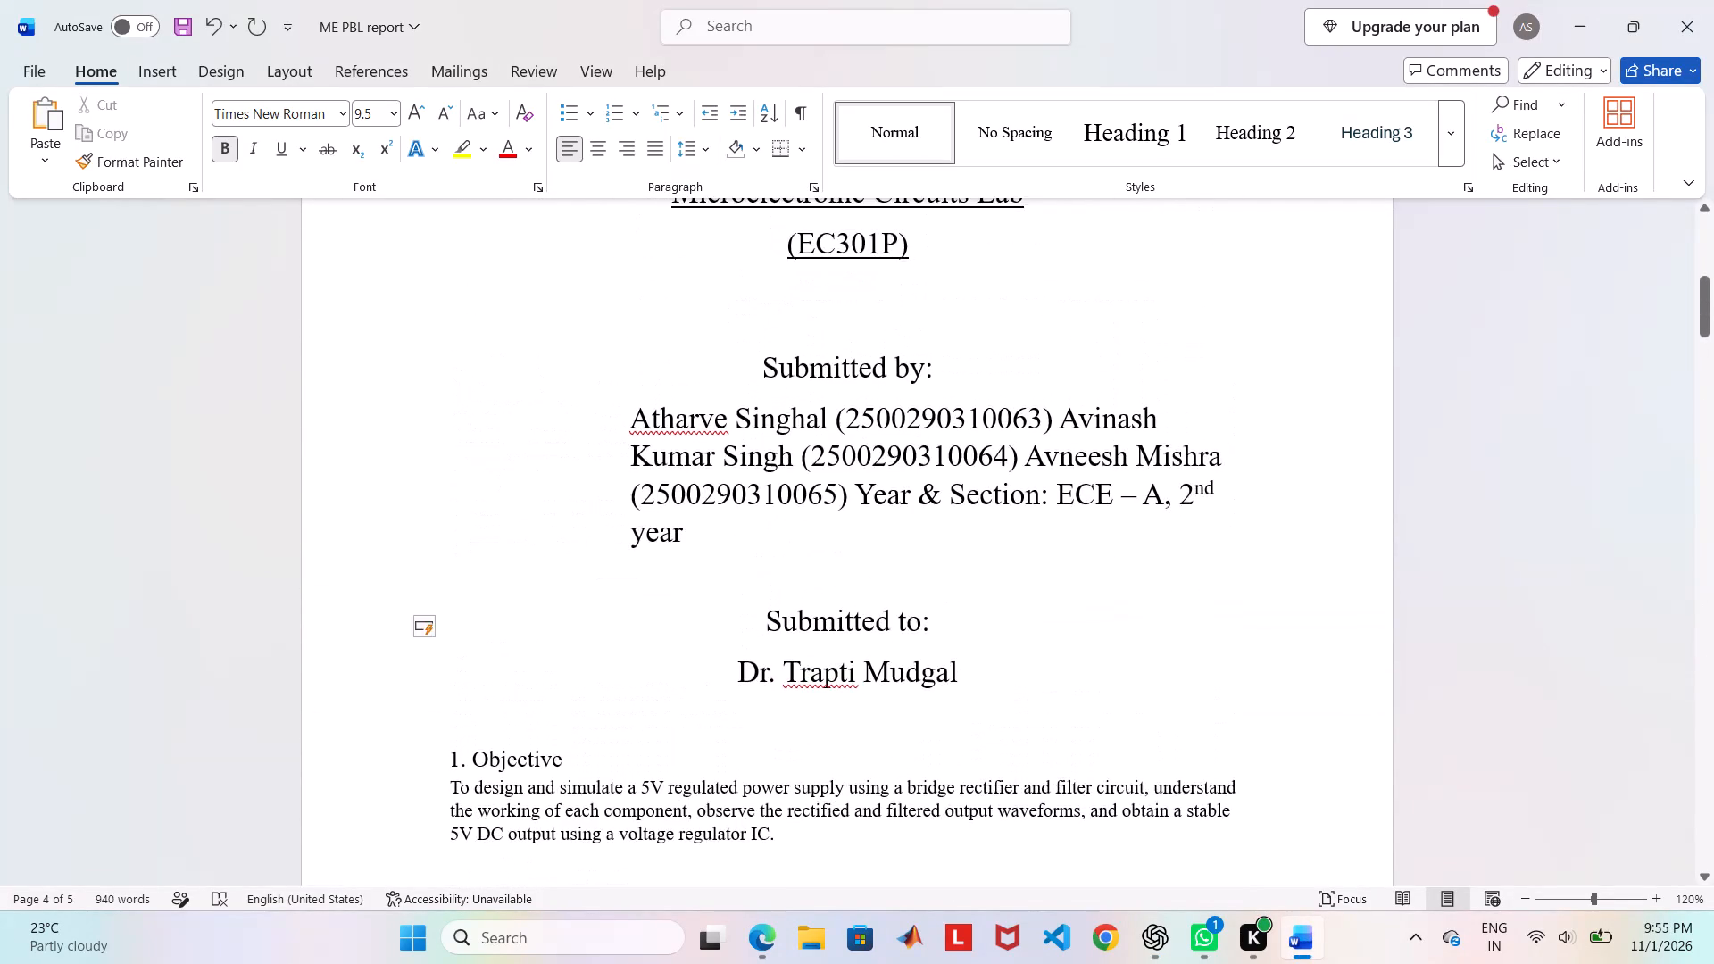
scroll(1223, 696, up, 2)
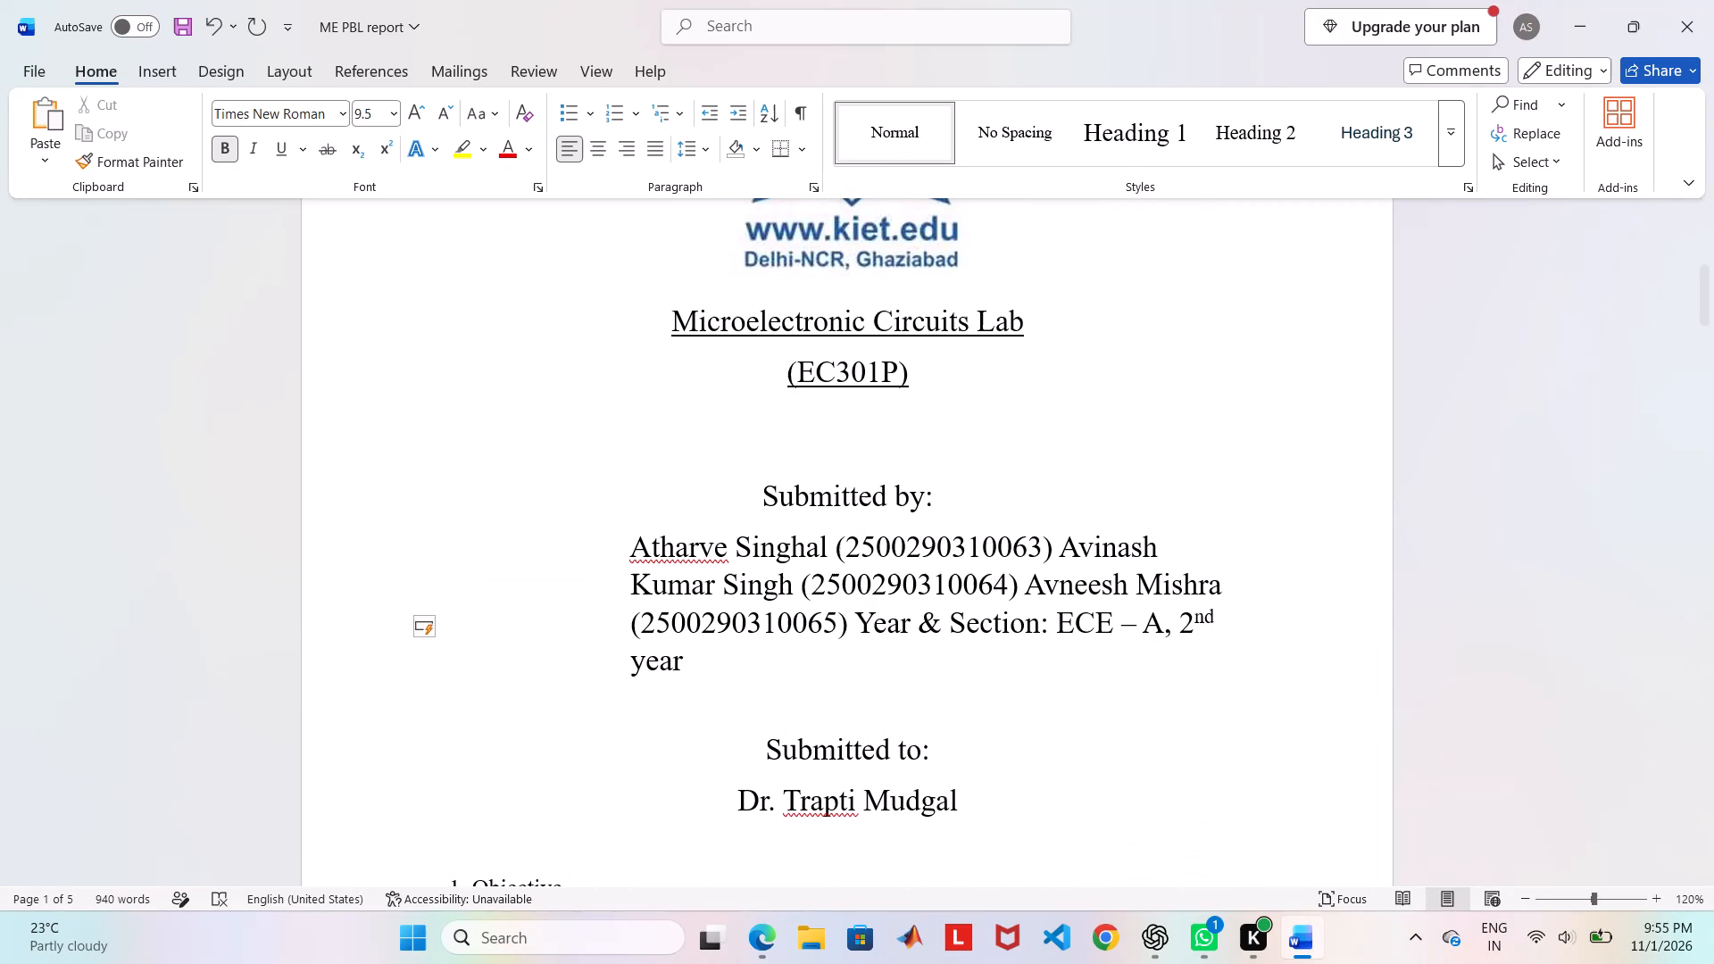
scroll(1223, 696, down, 5)
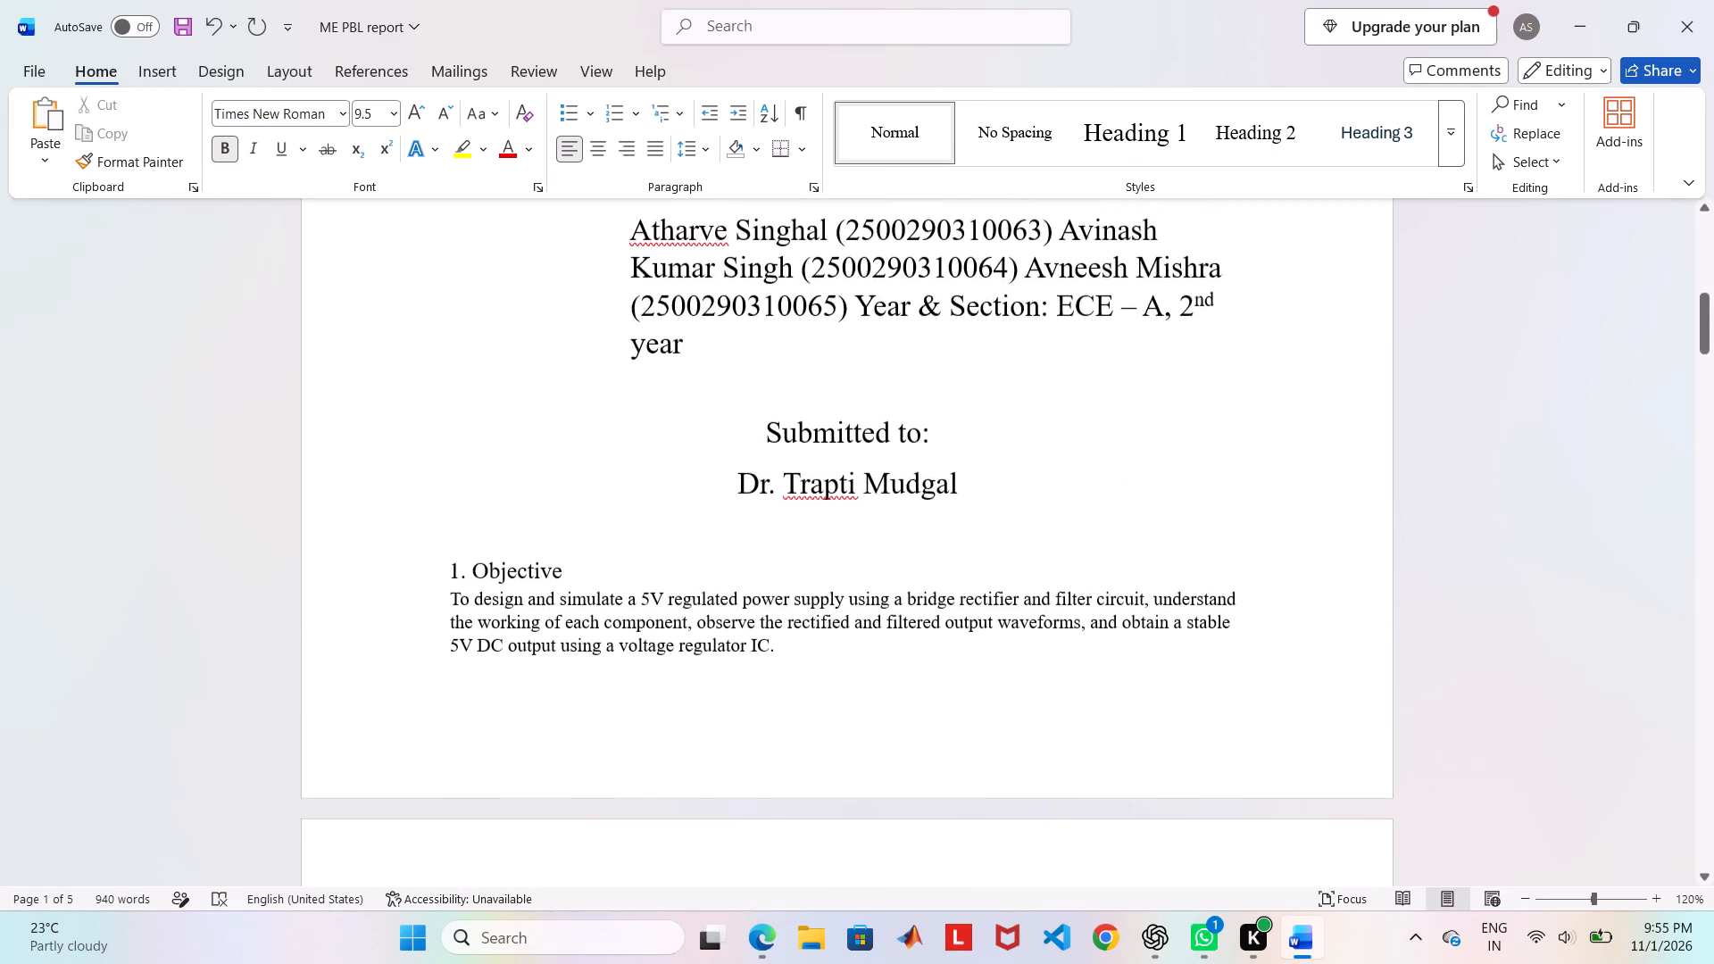
scroll(1225, 702, down, 13)
scroll(1224, 711, down, 16)
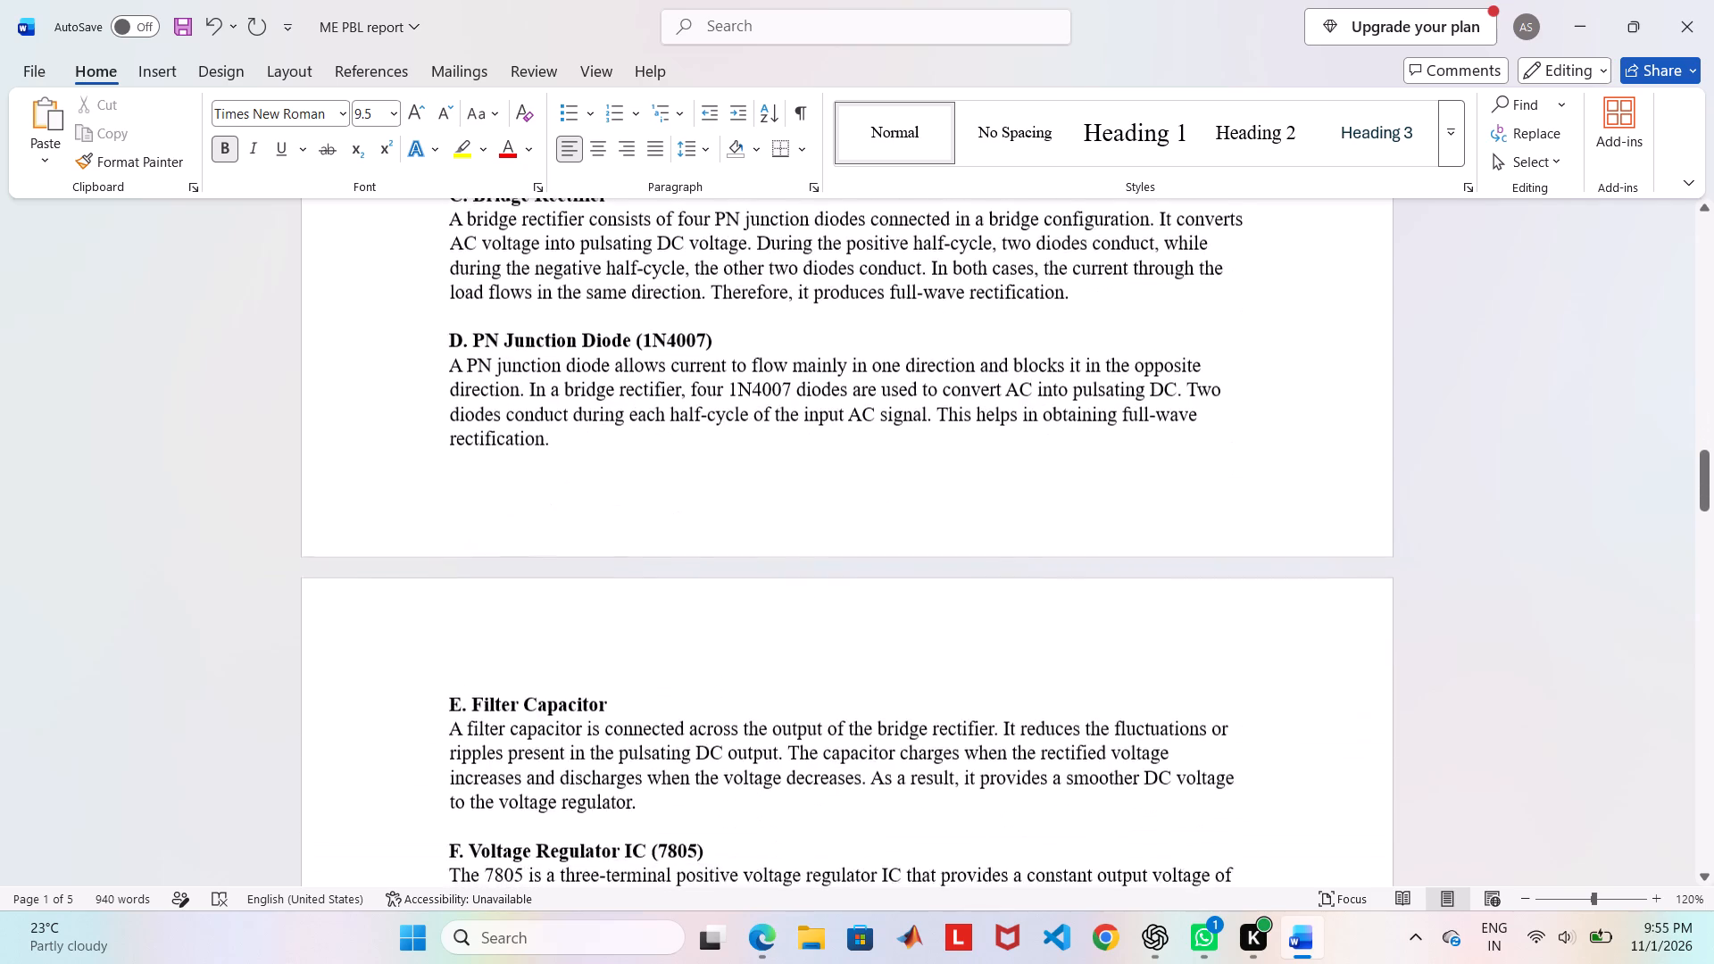
scroll(1224, 711, down, 16)
scroll(1224, 712, down, 6)
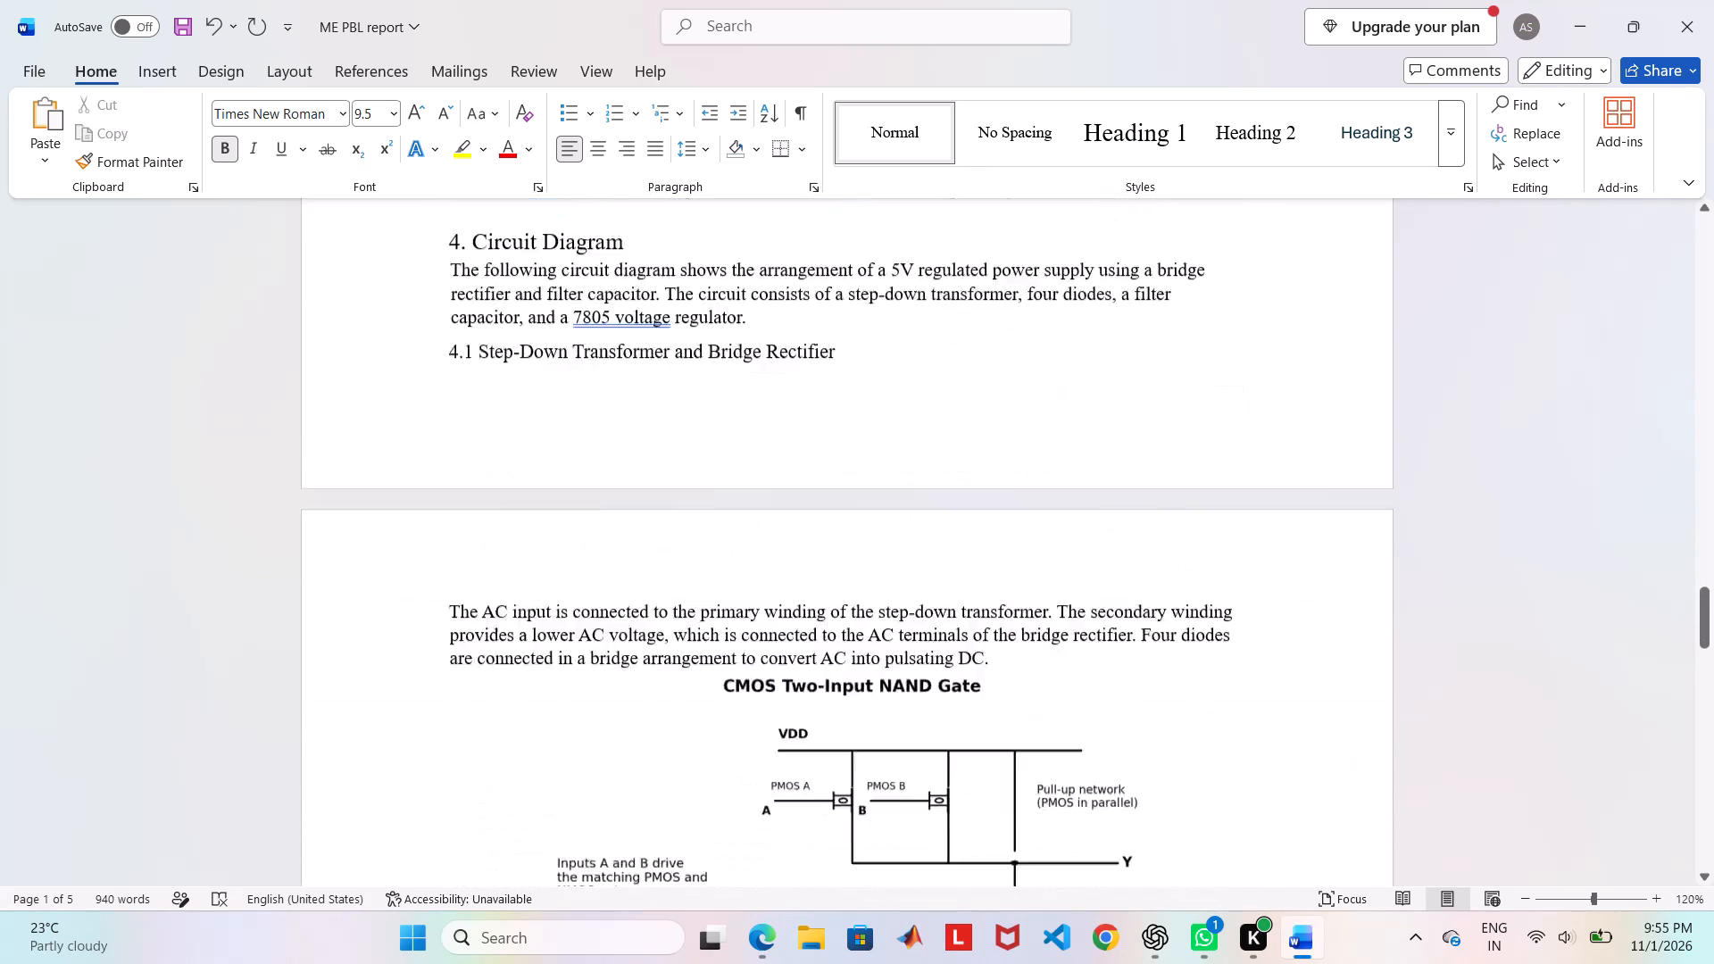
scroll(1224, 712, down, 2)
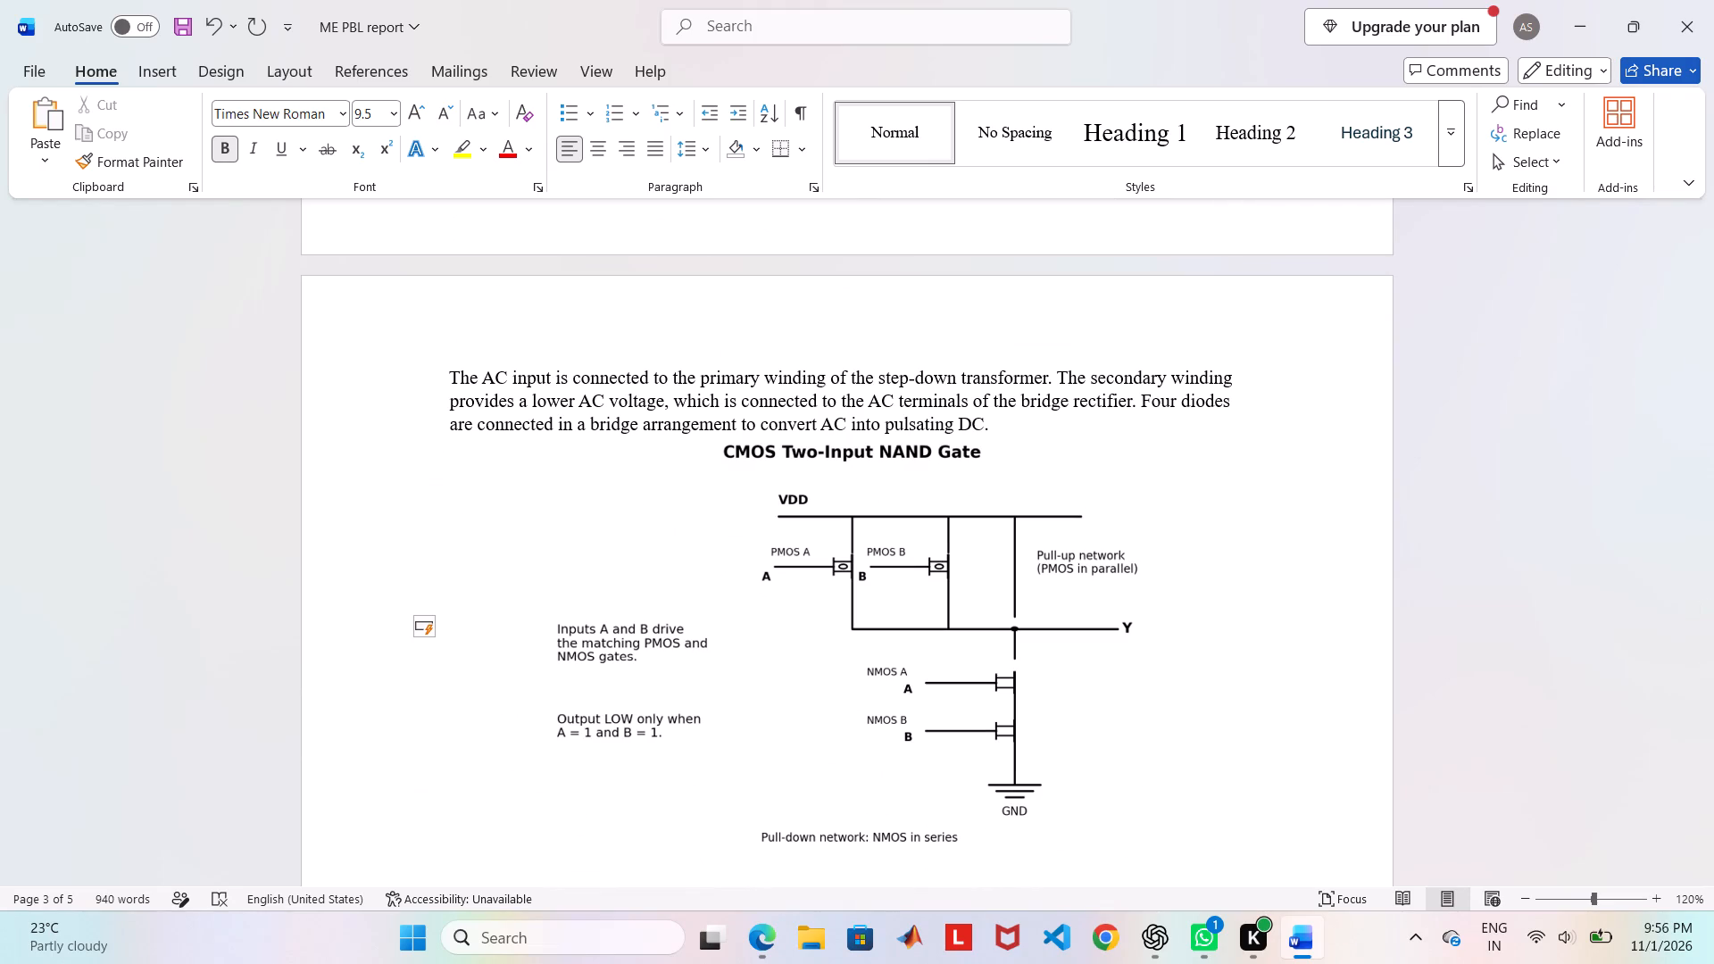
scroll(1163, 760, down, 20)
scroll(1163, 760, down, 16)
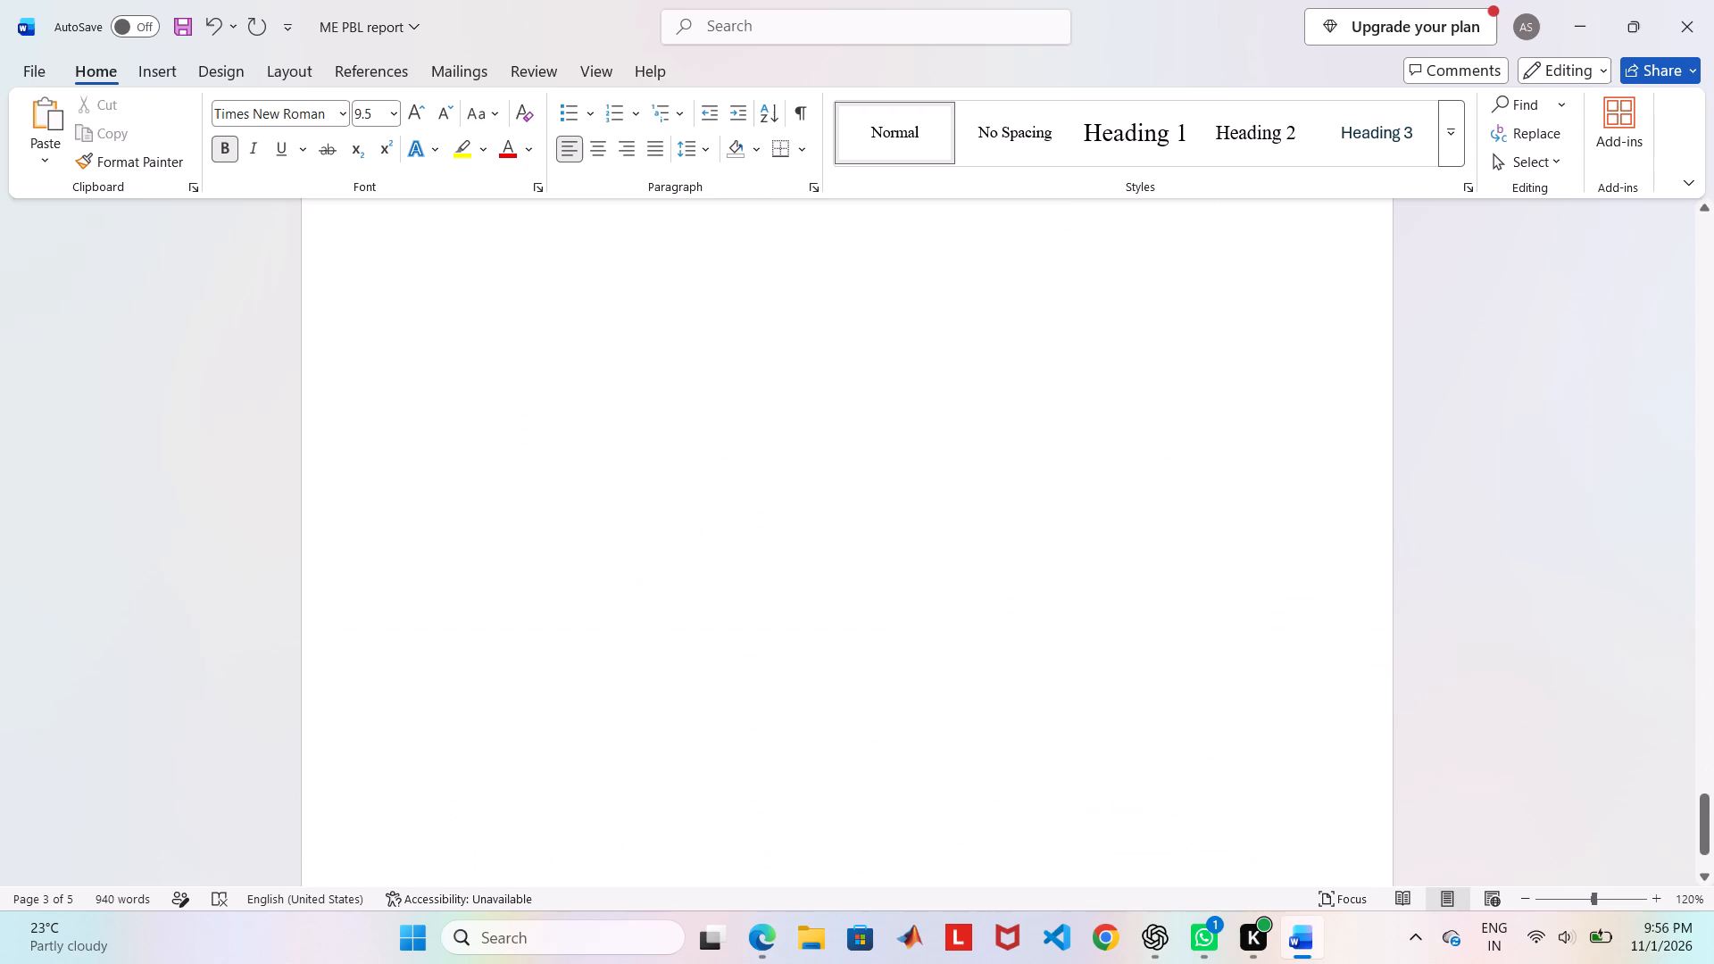
Turn on the Windows mobile hotspot and return to the report.
click(1512, 928)
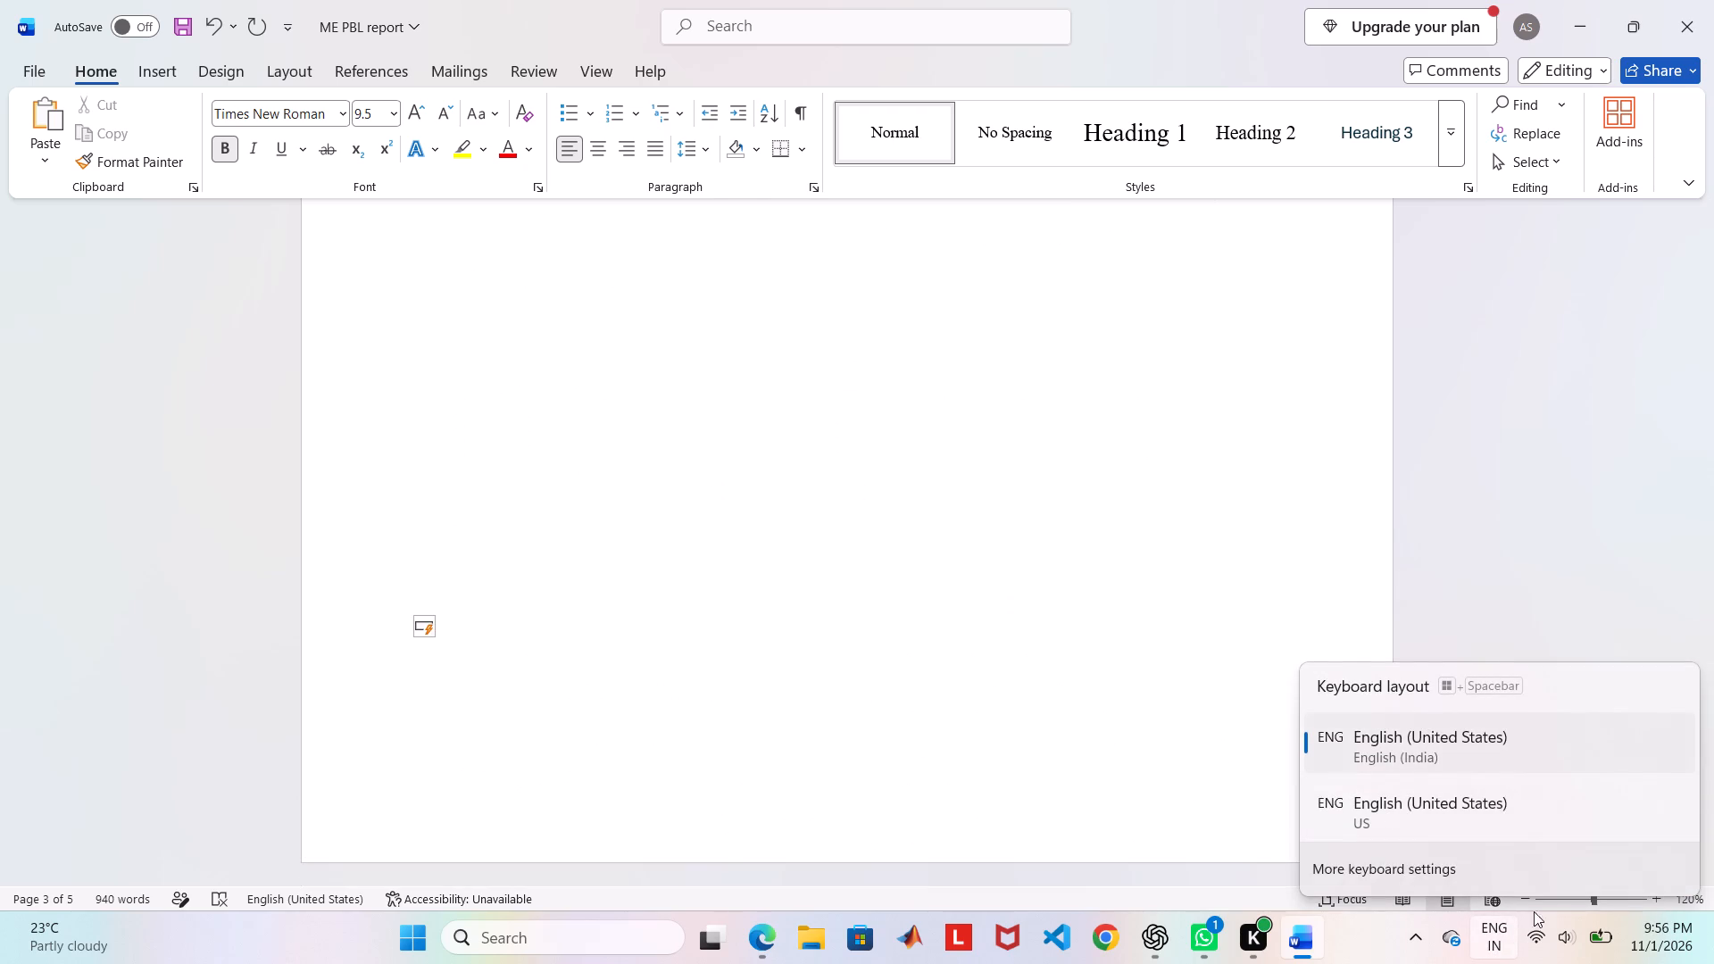
click(1557, 960)
click(1545, 945)
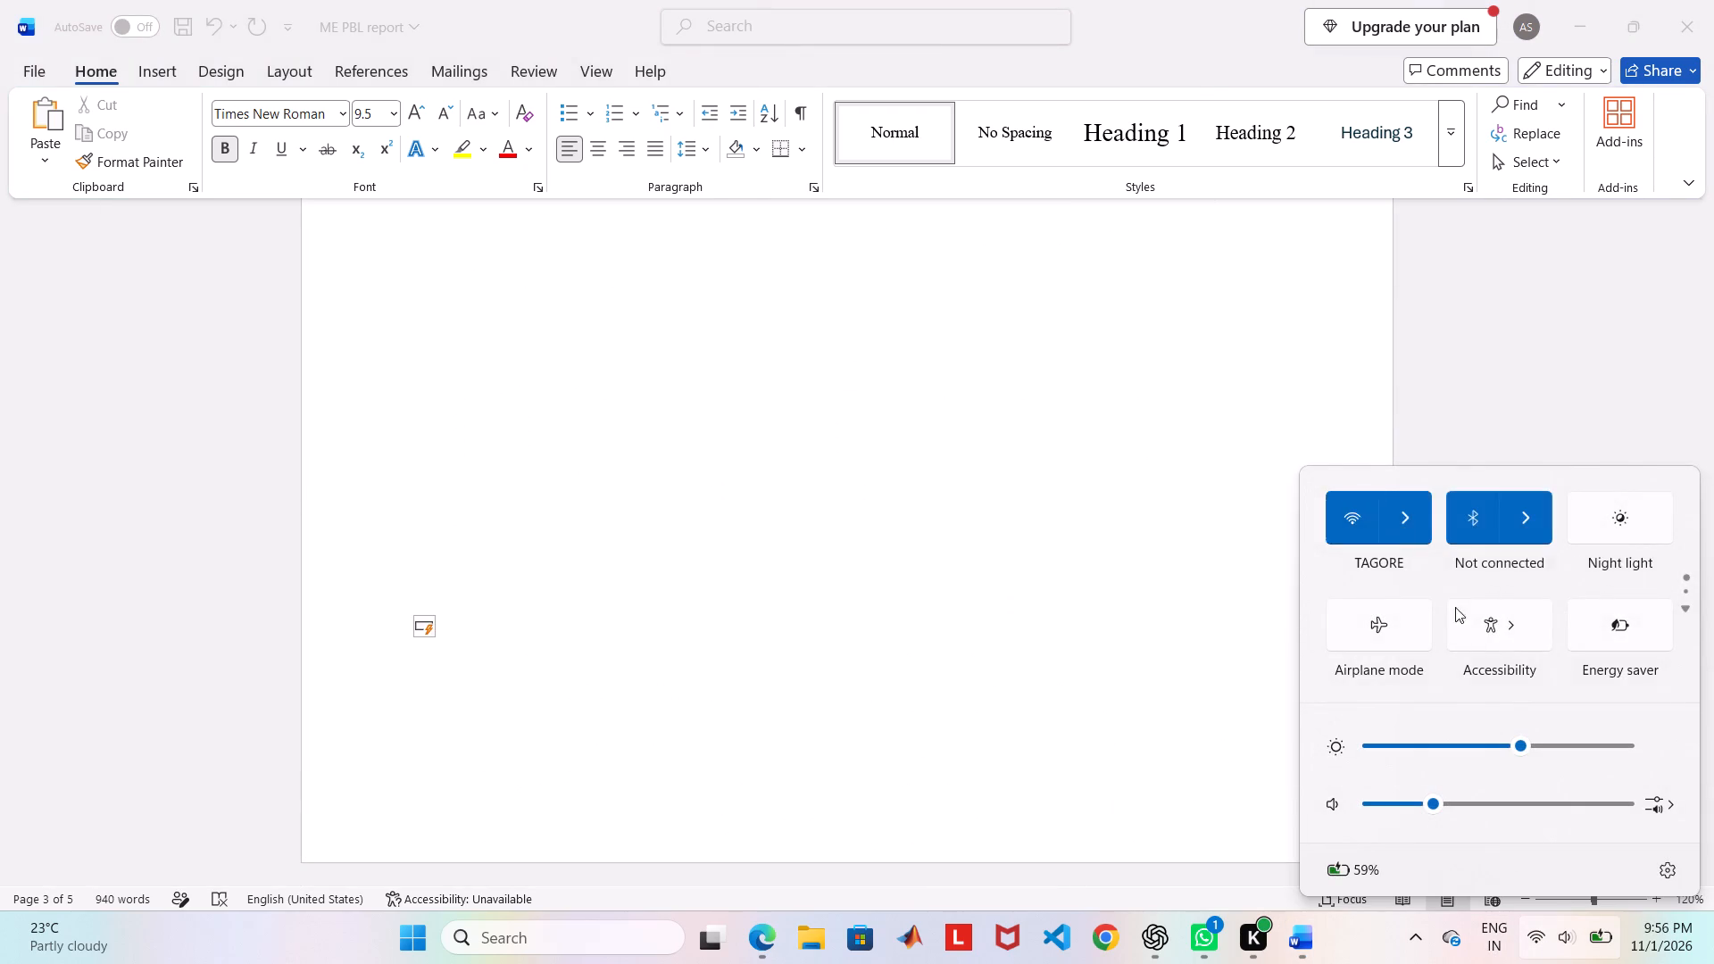
scroll(1463, 614, down, 2)
click(1508, 538)
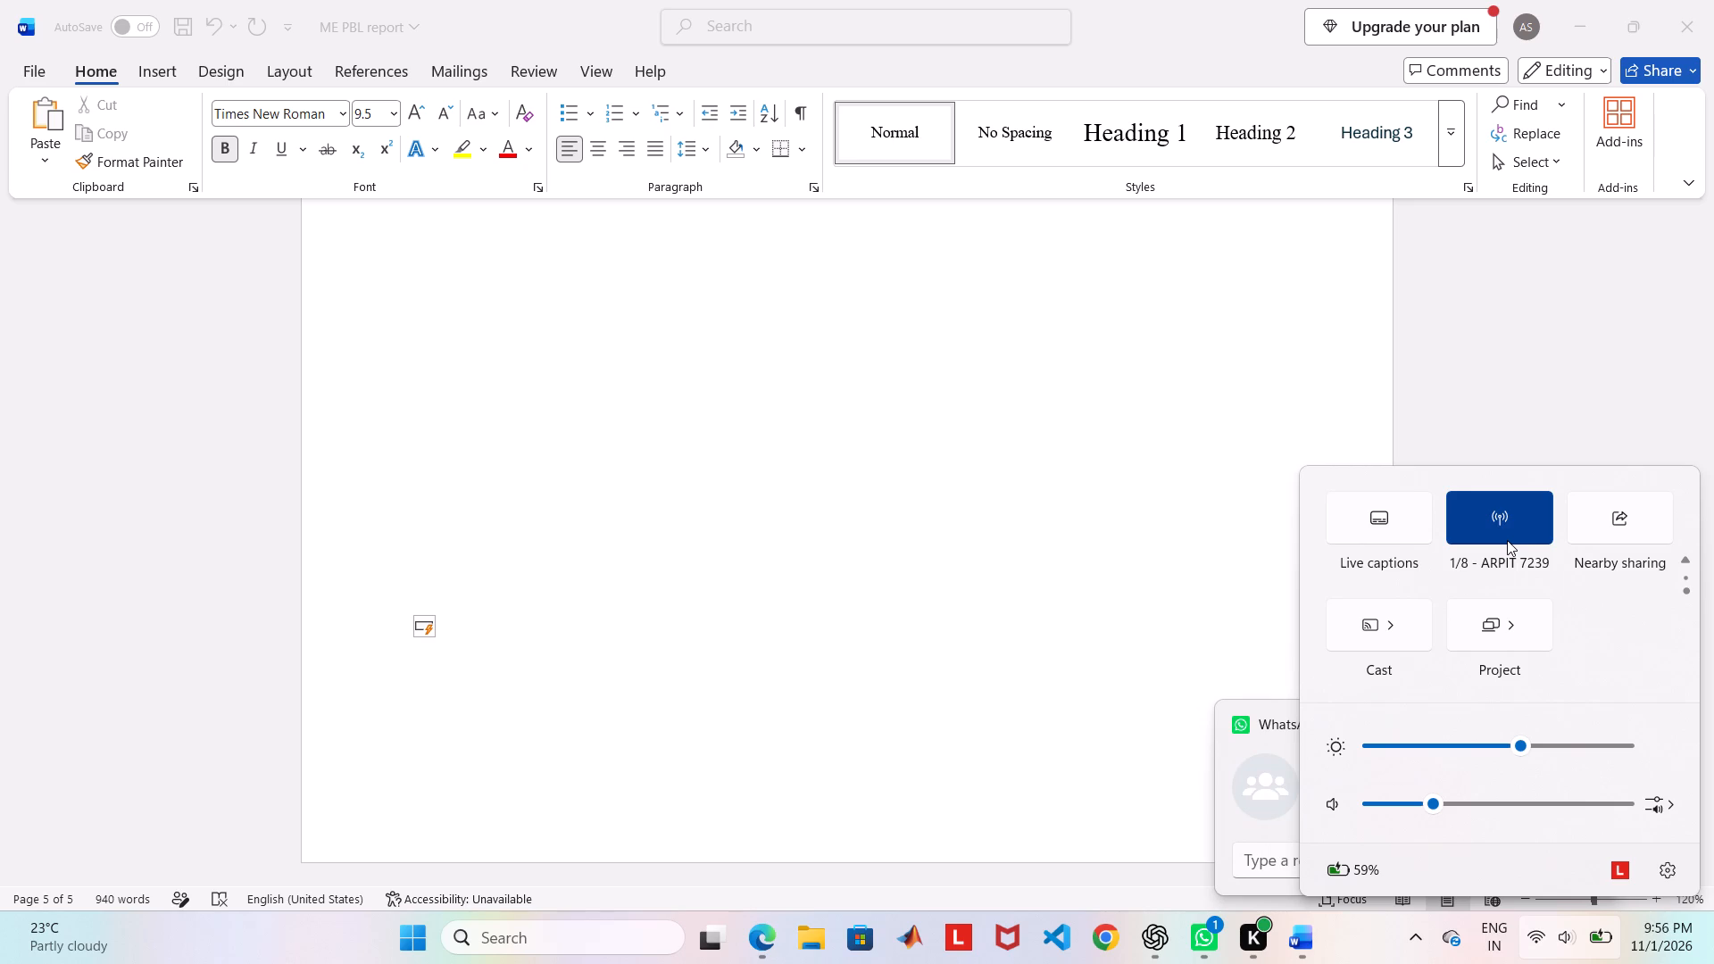
click(932, 403)
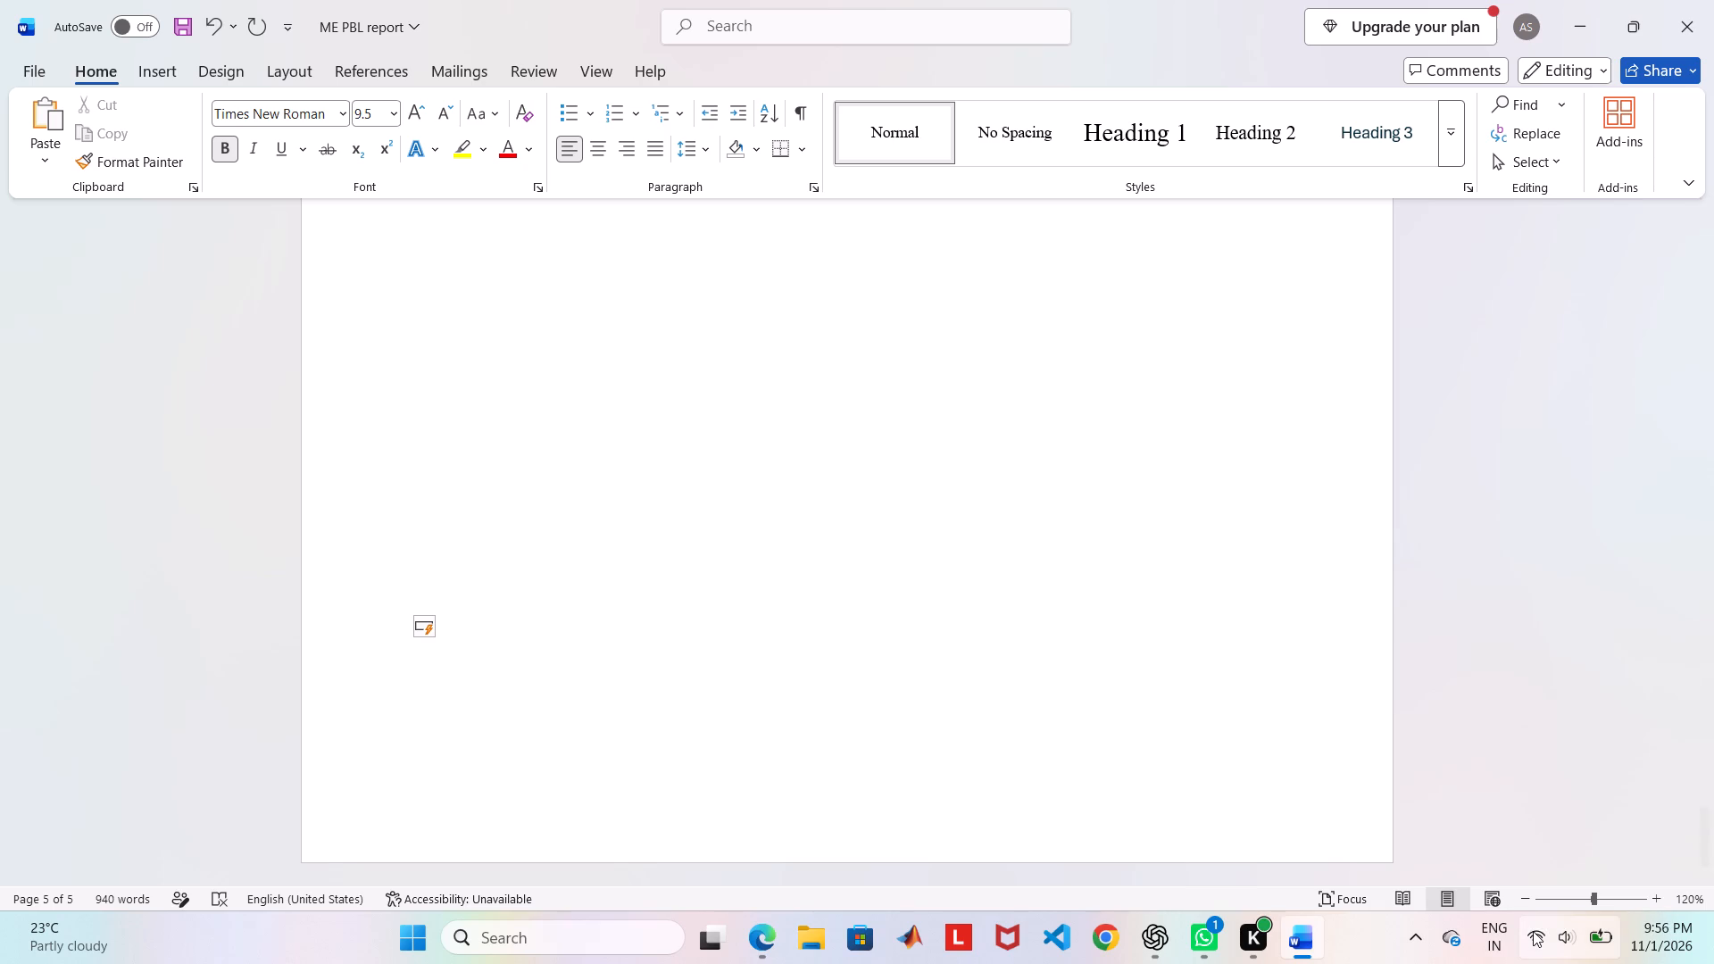
Disconnect from the TAGORE Wi-Fi network and start reconnecting to it.
click(1533, 931)
click(1393, 525)
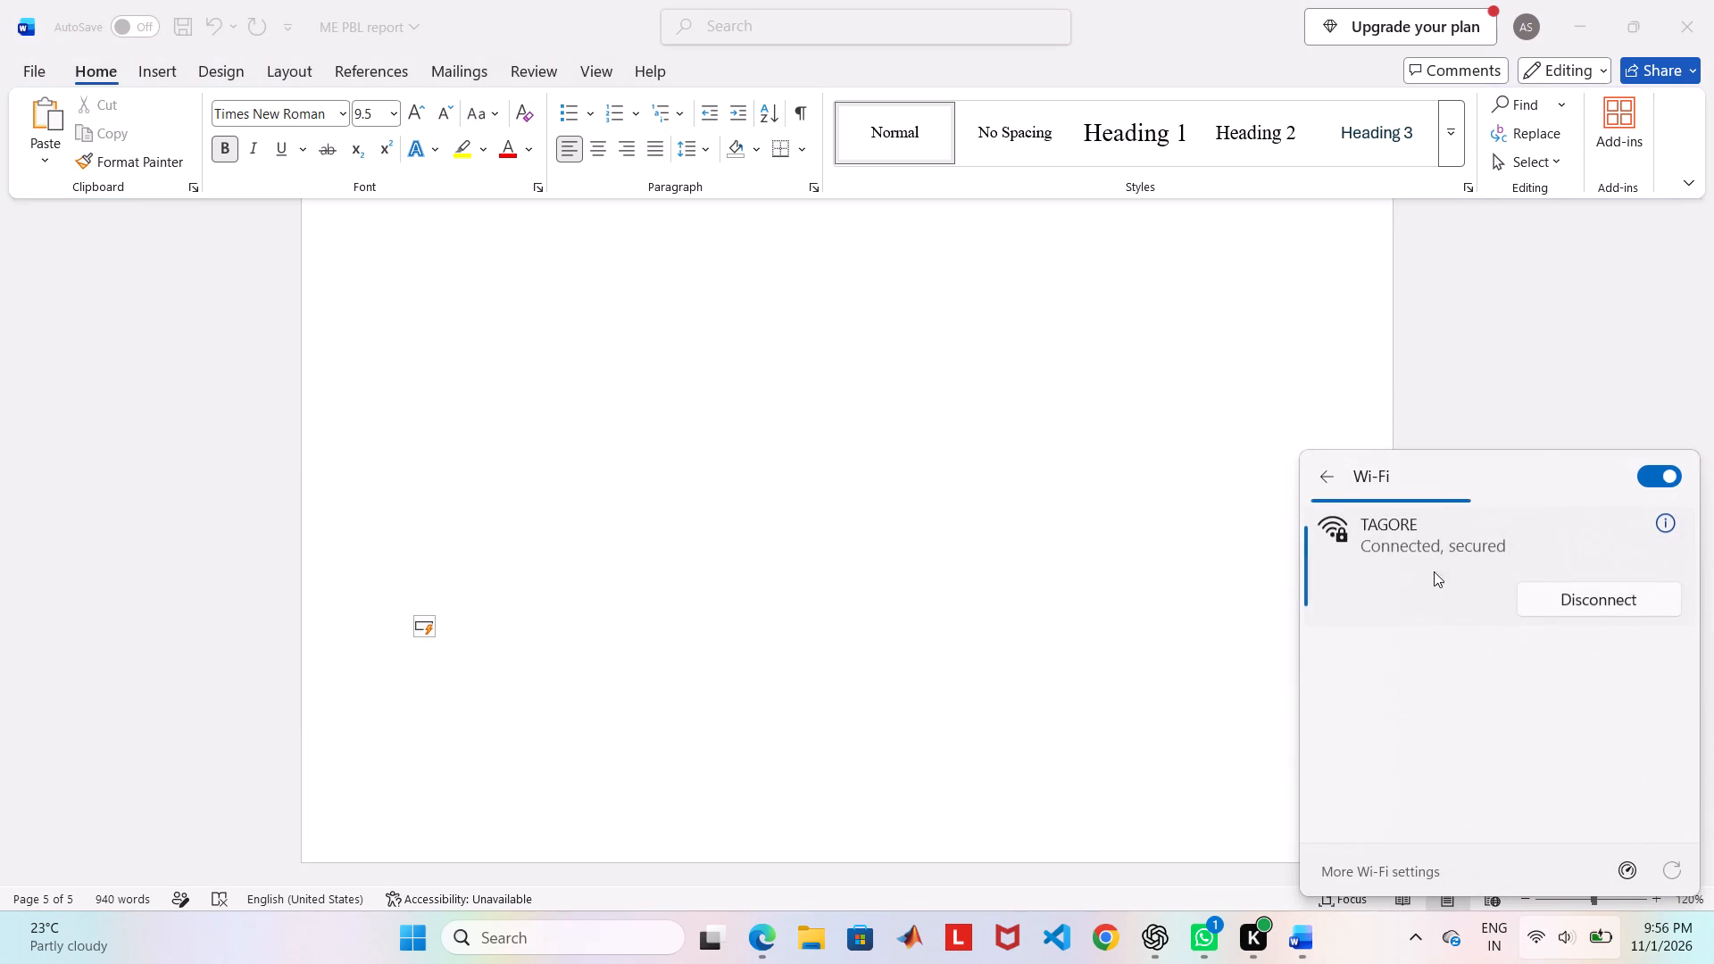
click(1555, 593)
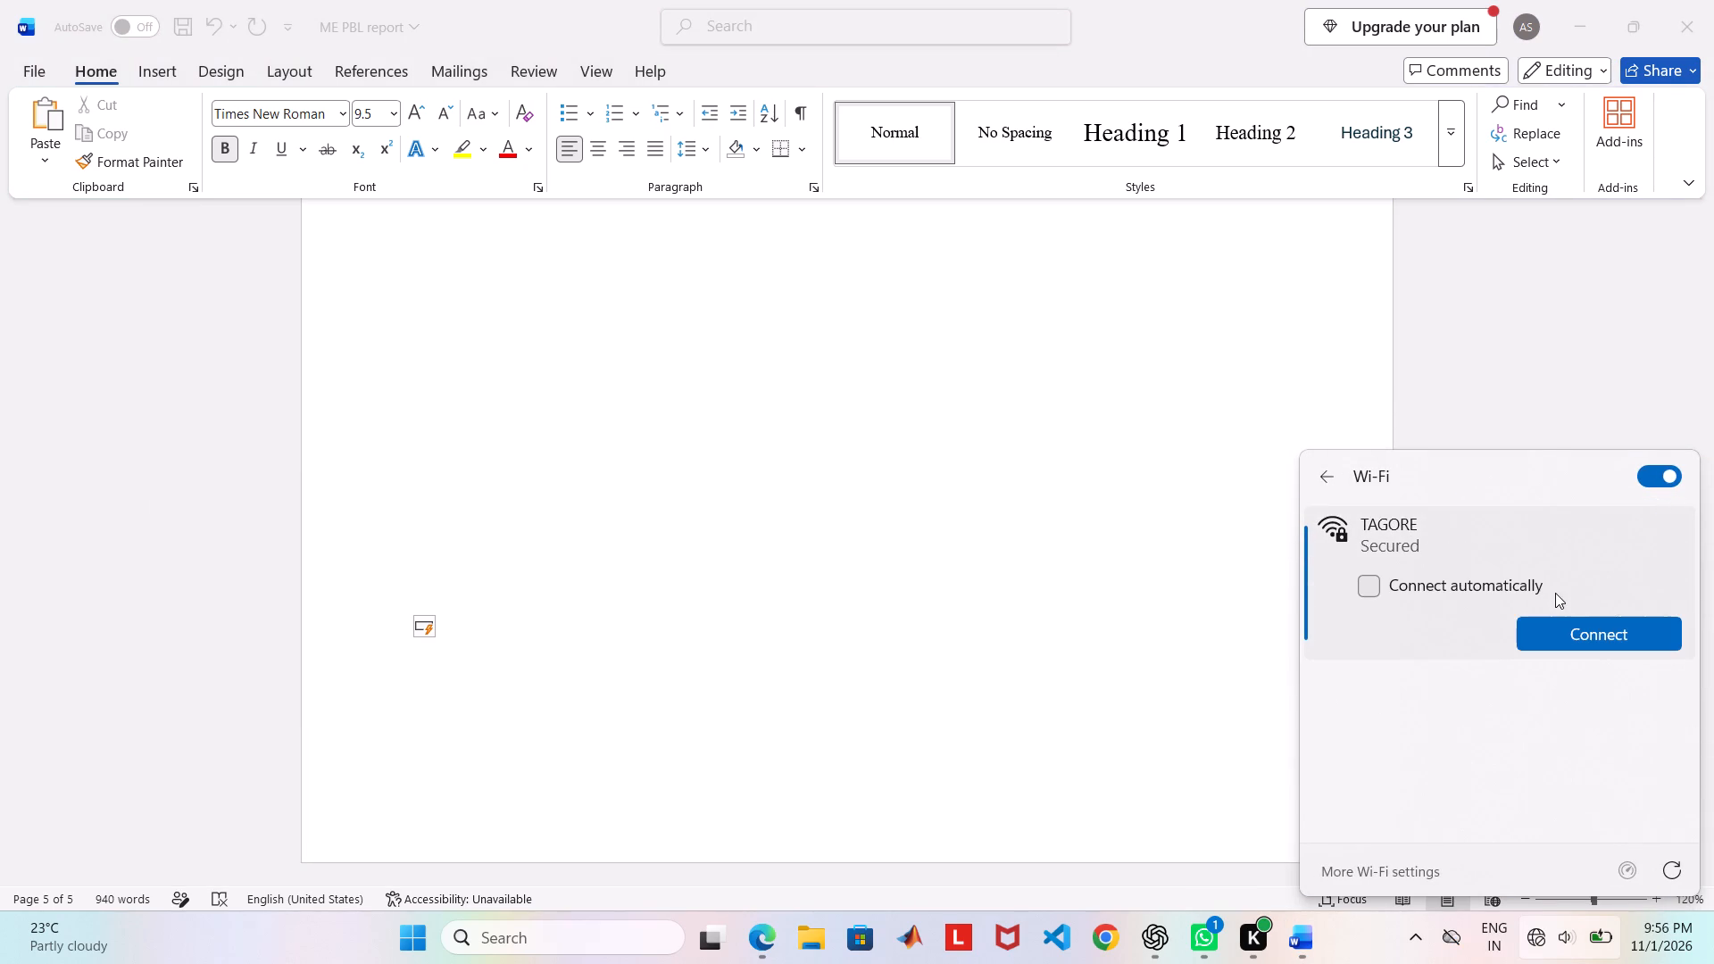
click(1562, 618)
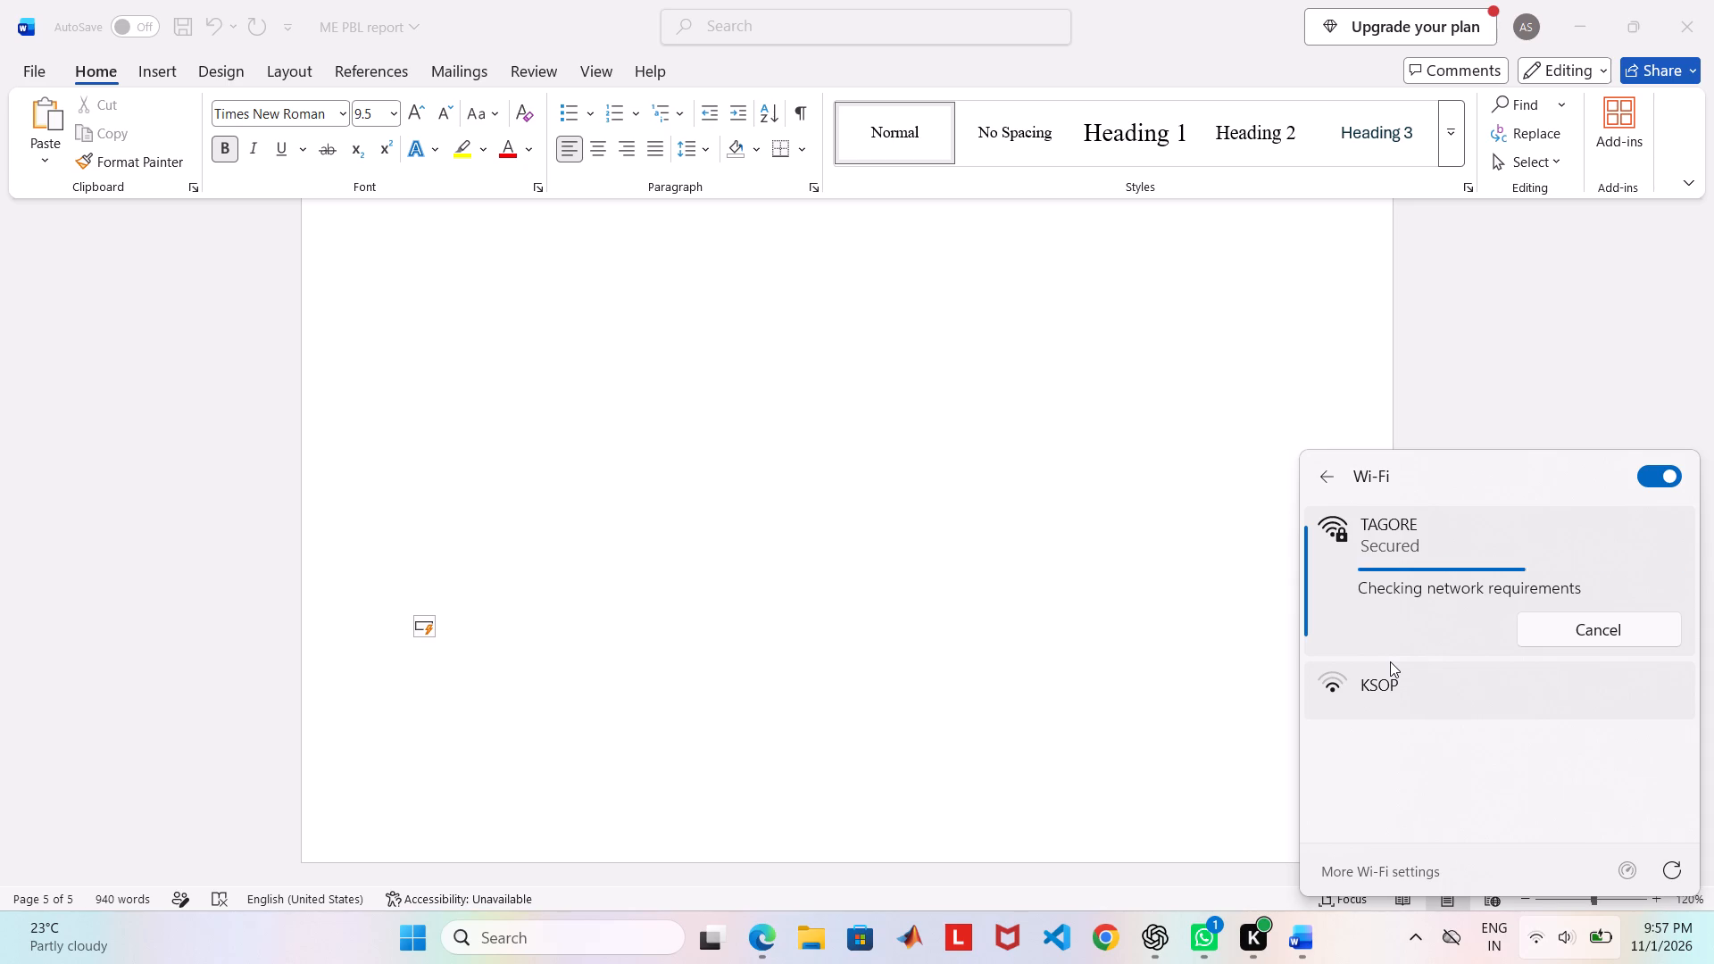
Go back through the report and examine the Connections paragraph and the 5. Result section.
scroll(1390, 661, up, 1)
scroll(1209, 675, up, 7)
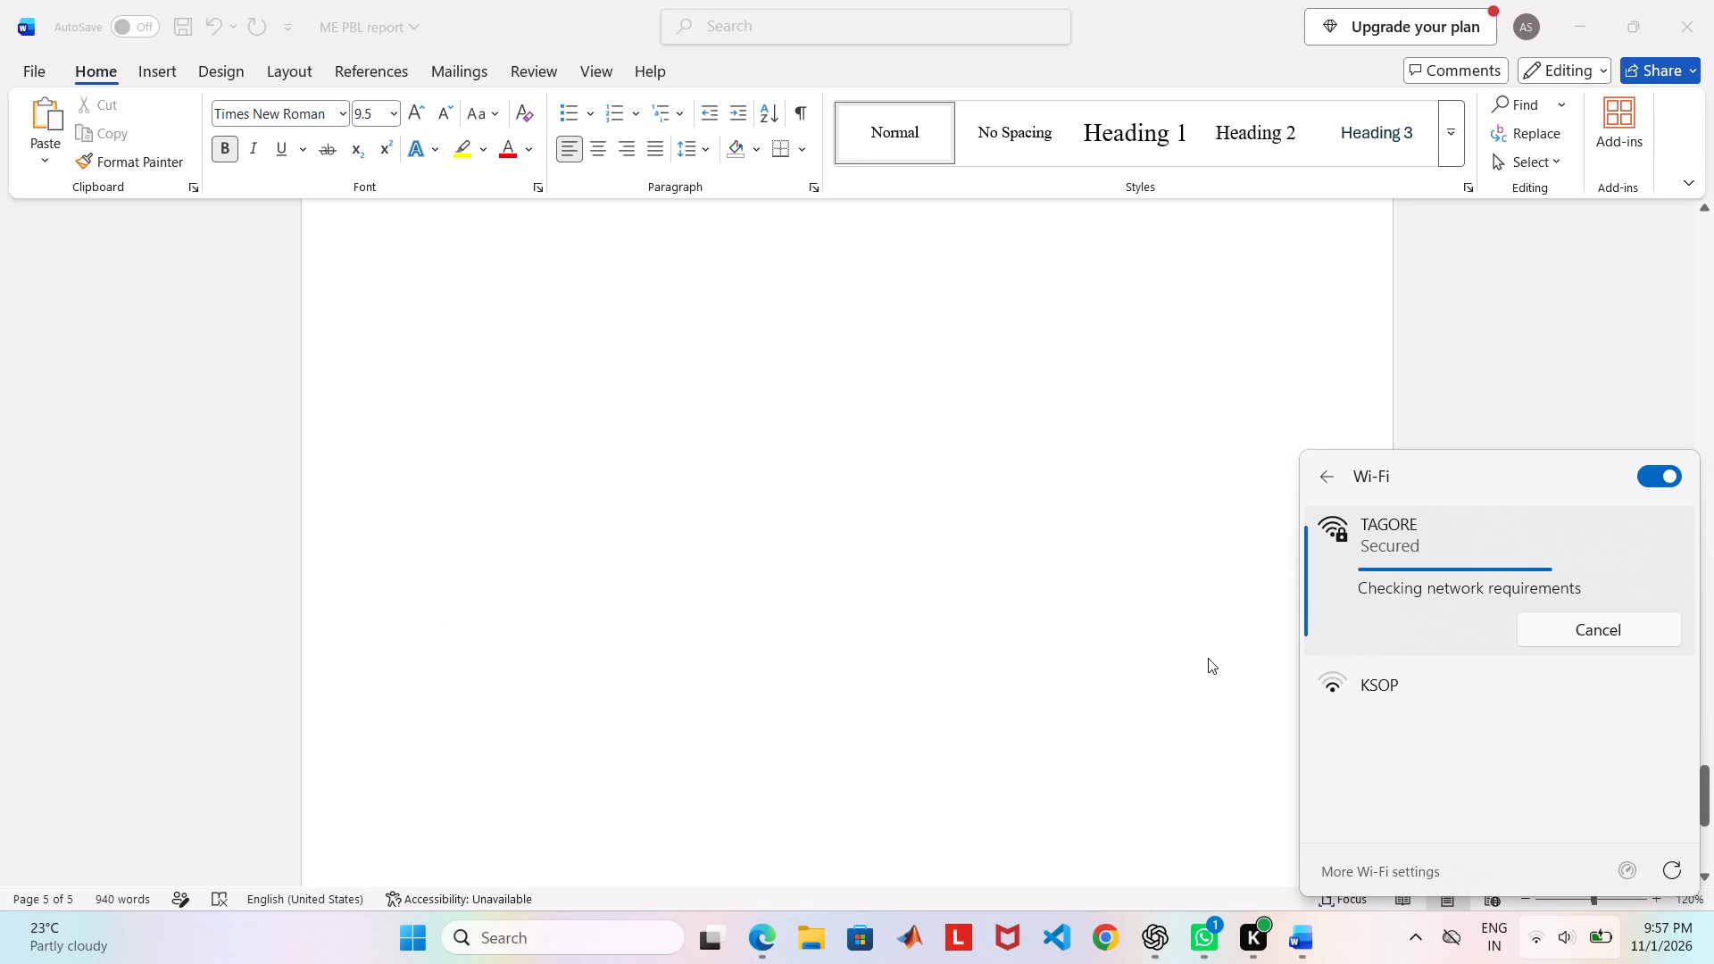
scroll(1208, 658, up, 10)
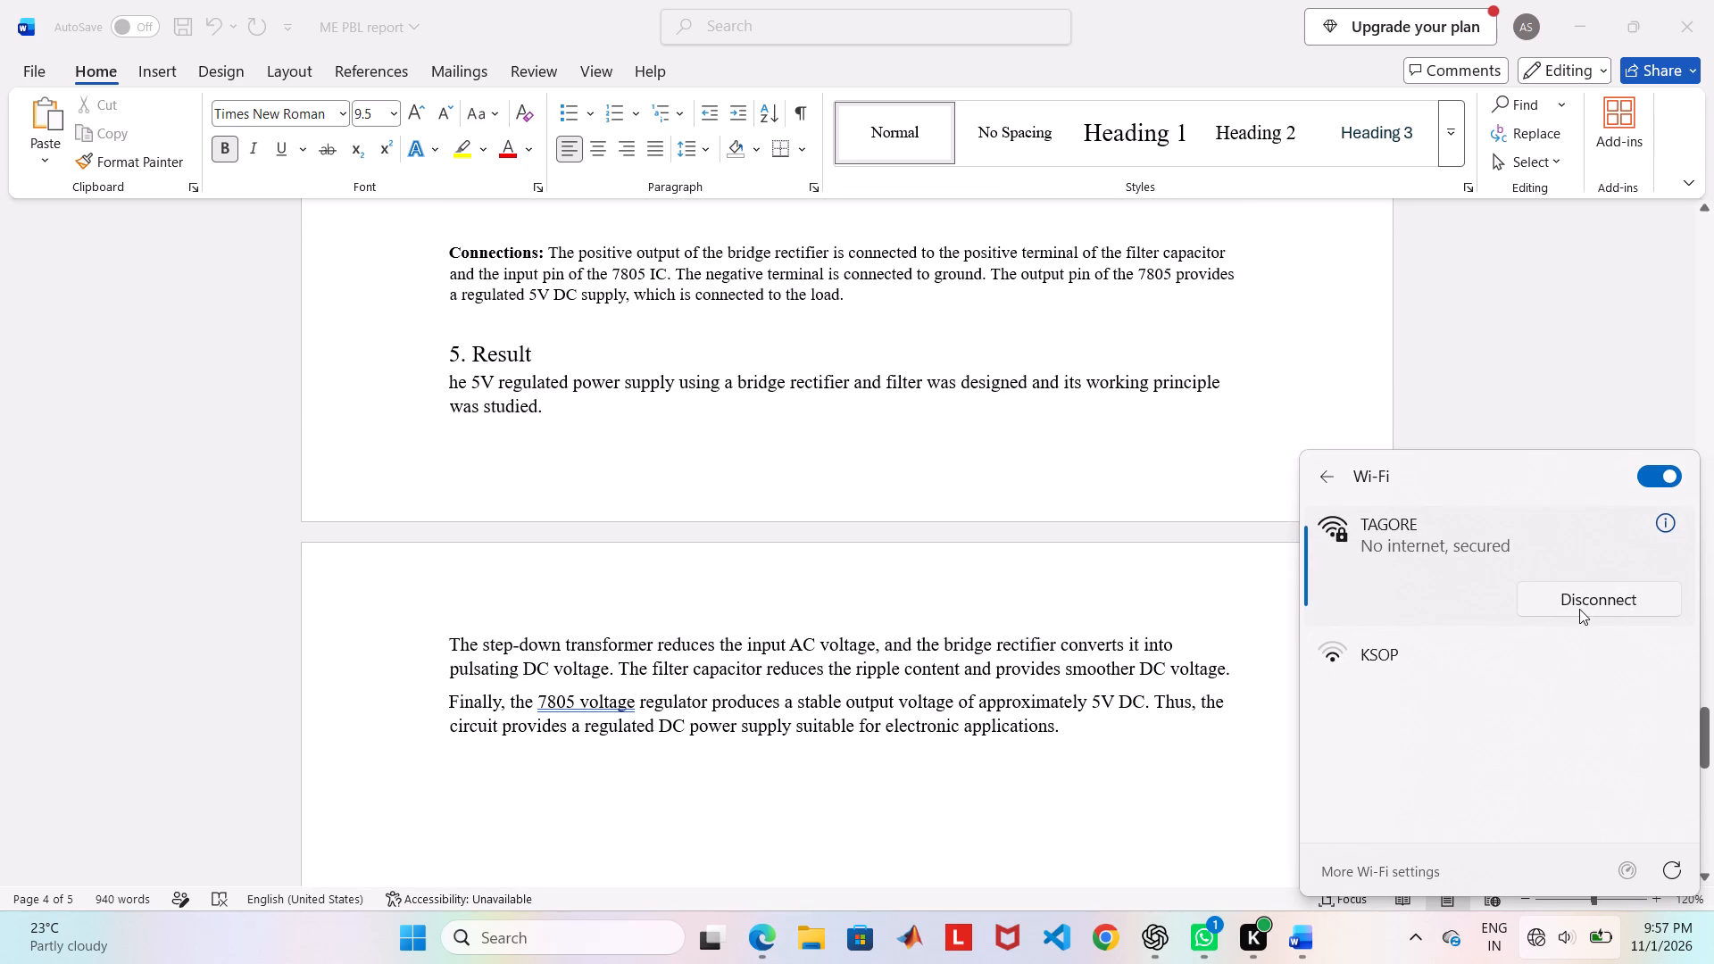
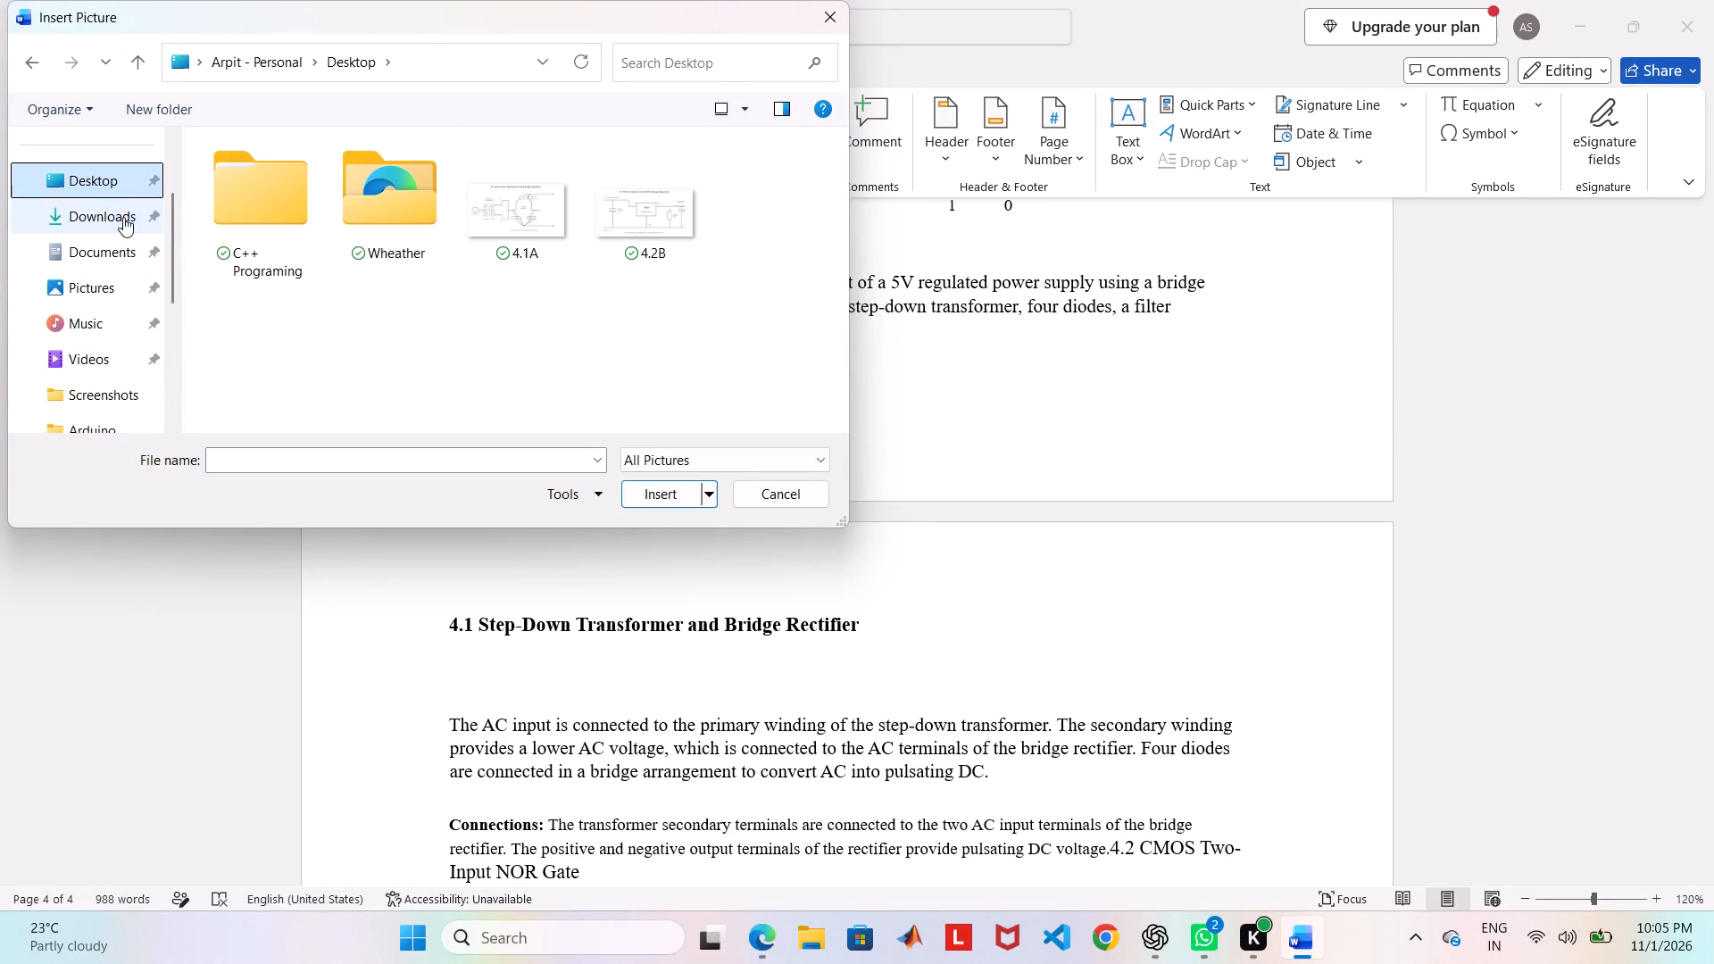
click(514, 197)
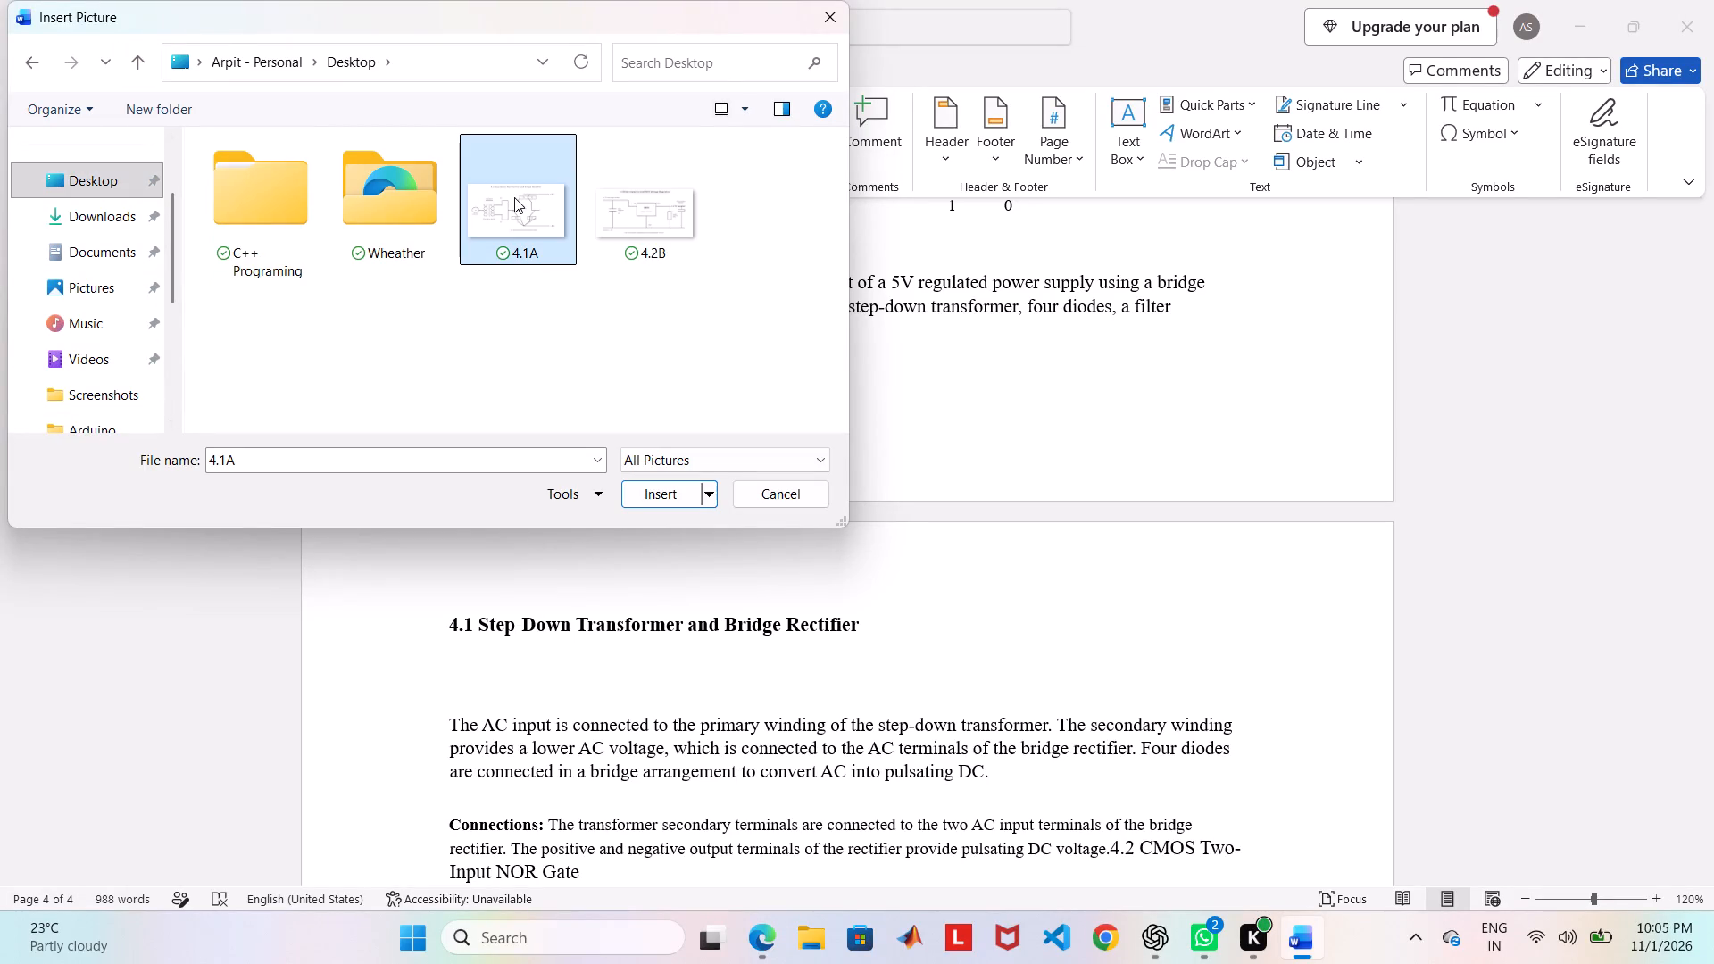
click(671, 494)
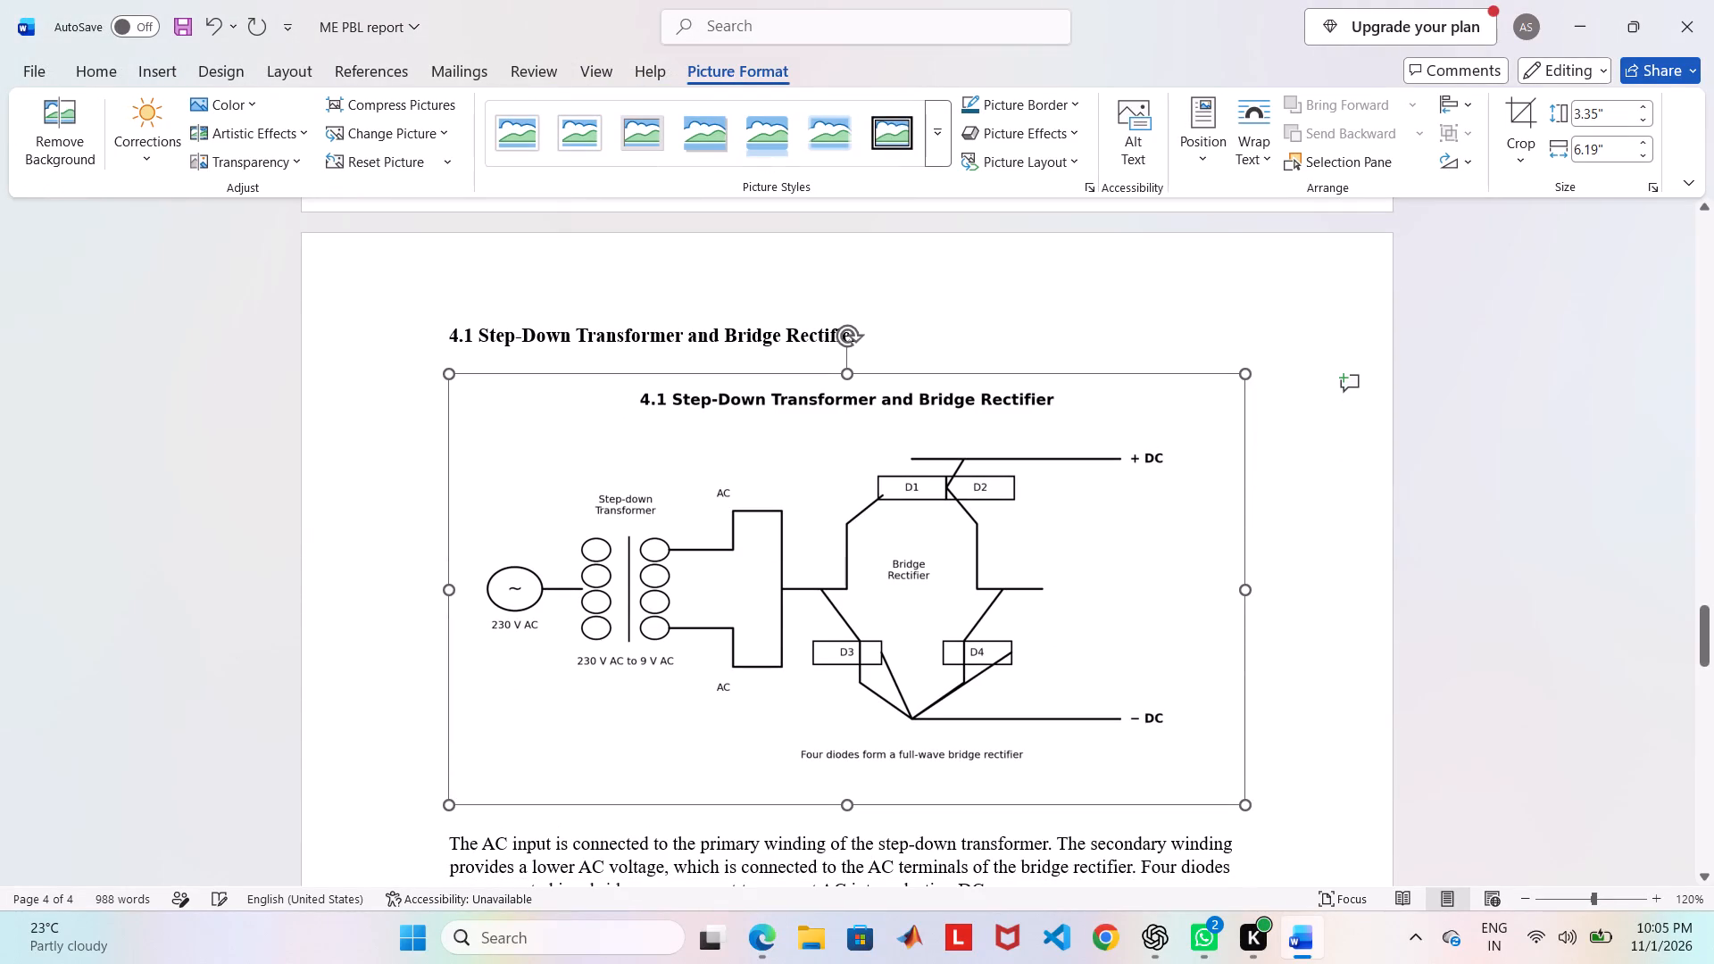
click(1052, 331)
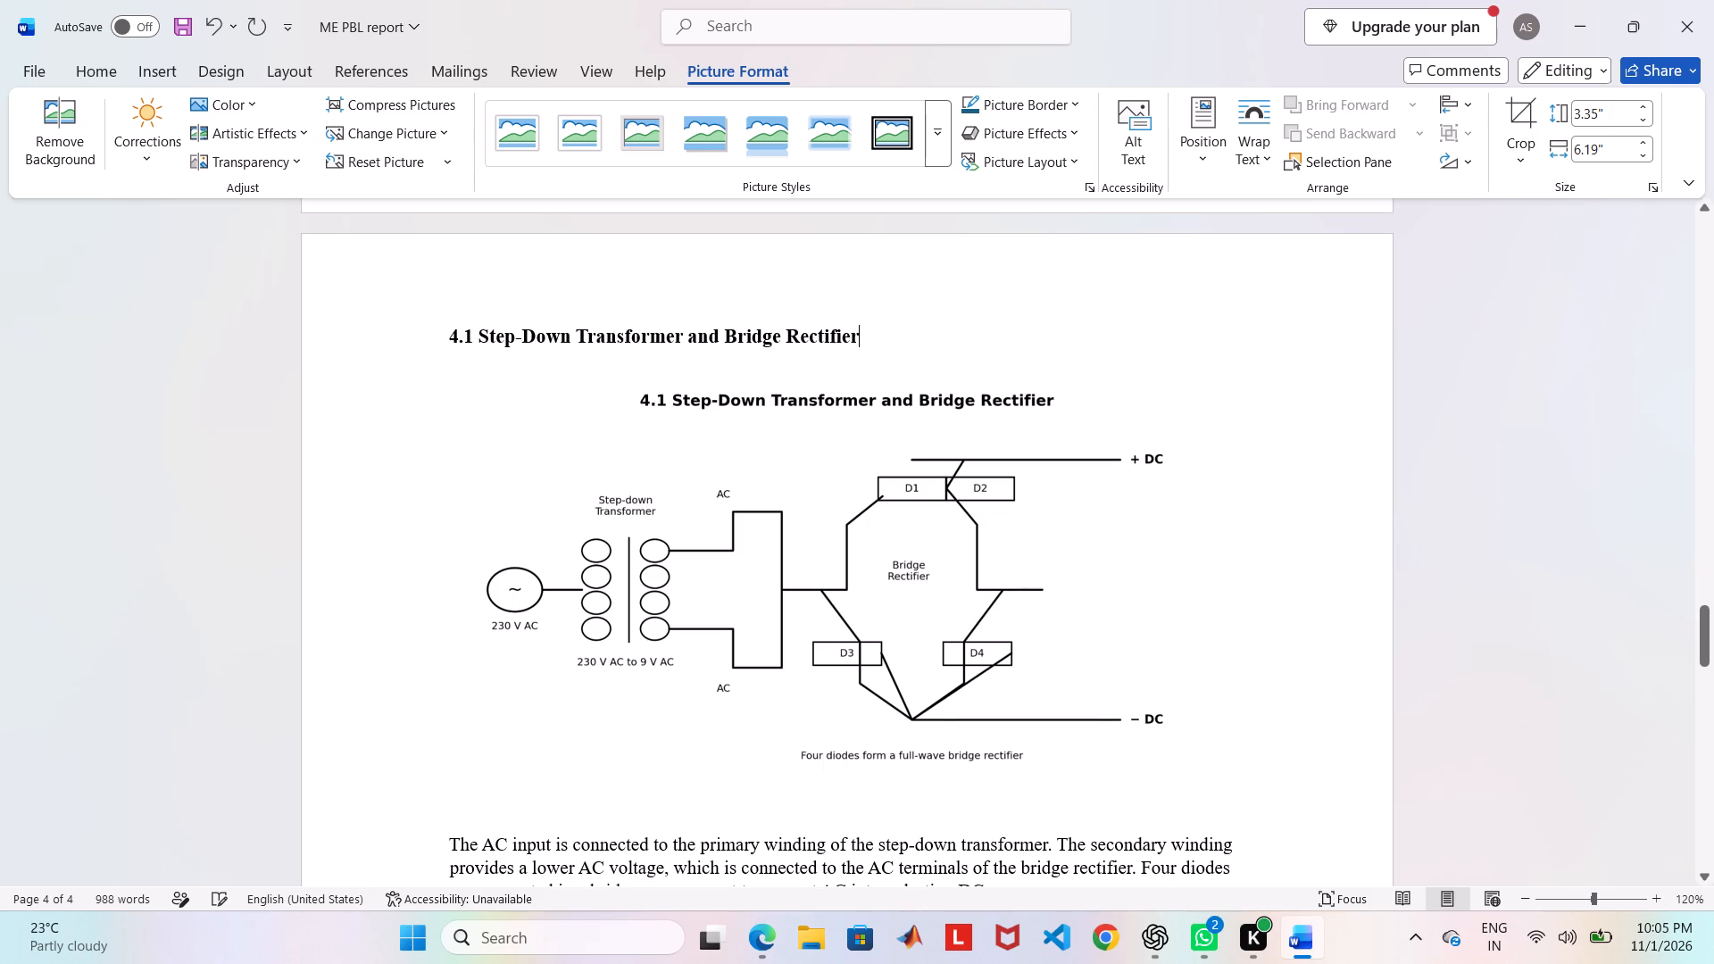
Check the layout of the inserted 4.1 diagram and the text below it through section 4.2.
scroll(1052, 330, down, 4)
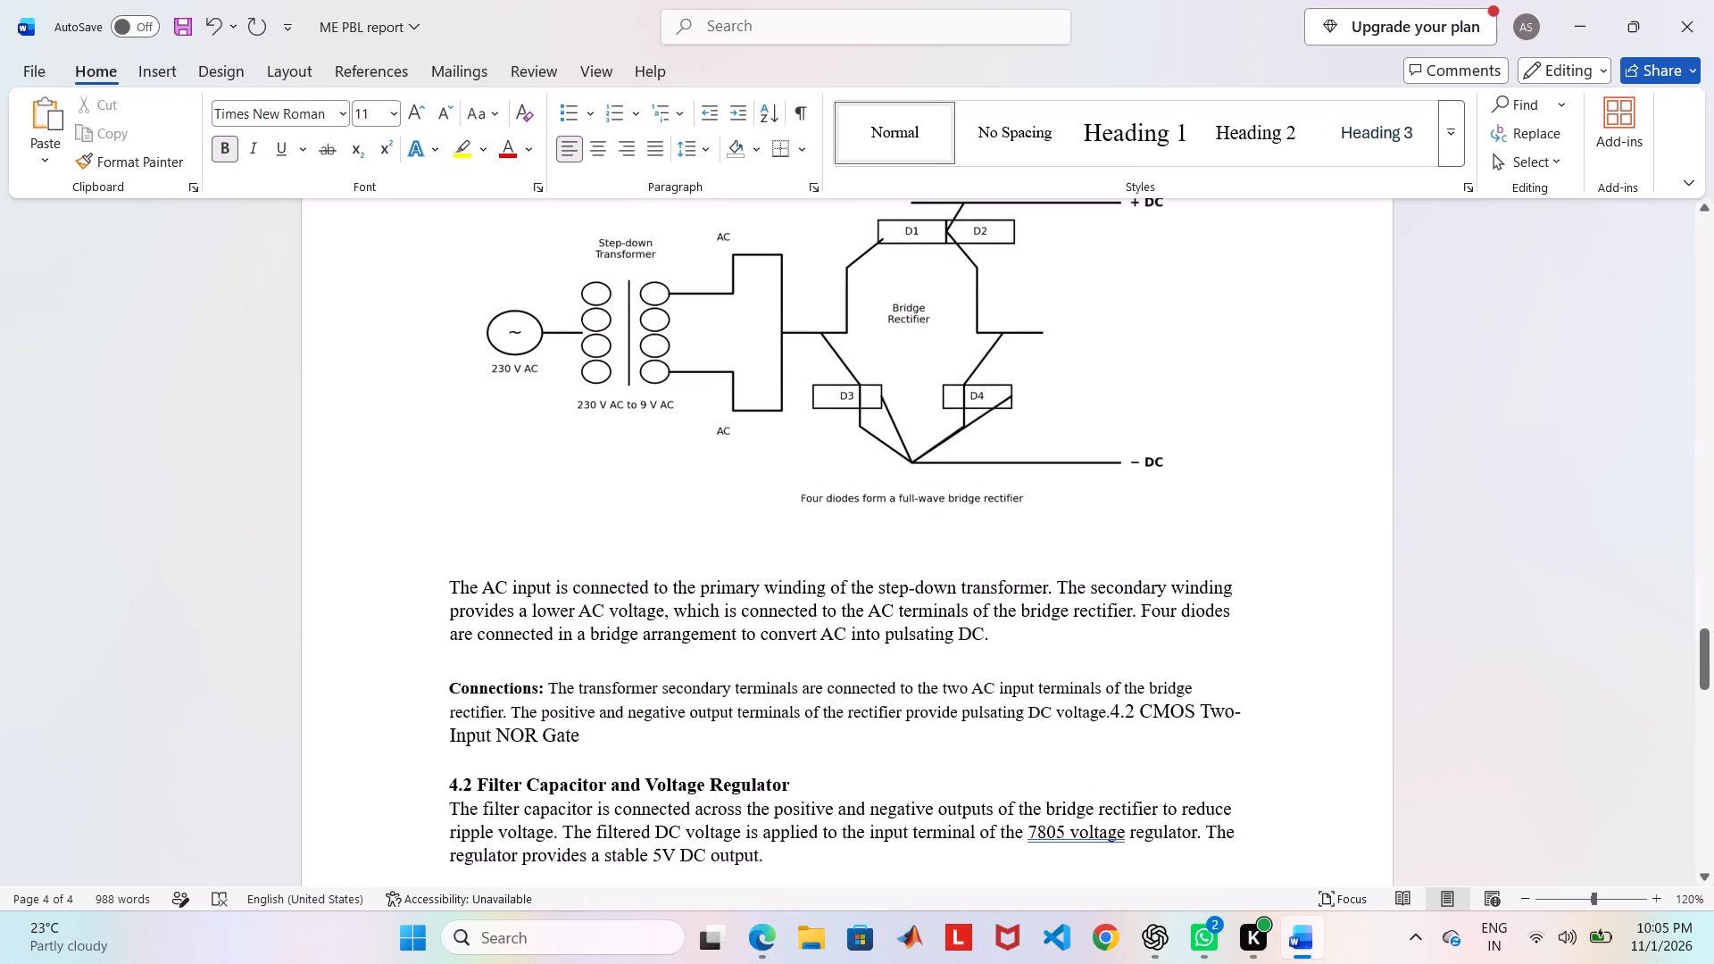
scroll(1041, 332, down, 5)
scroll(743, 577, up, 6)
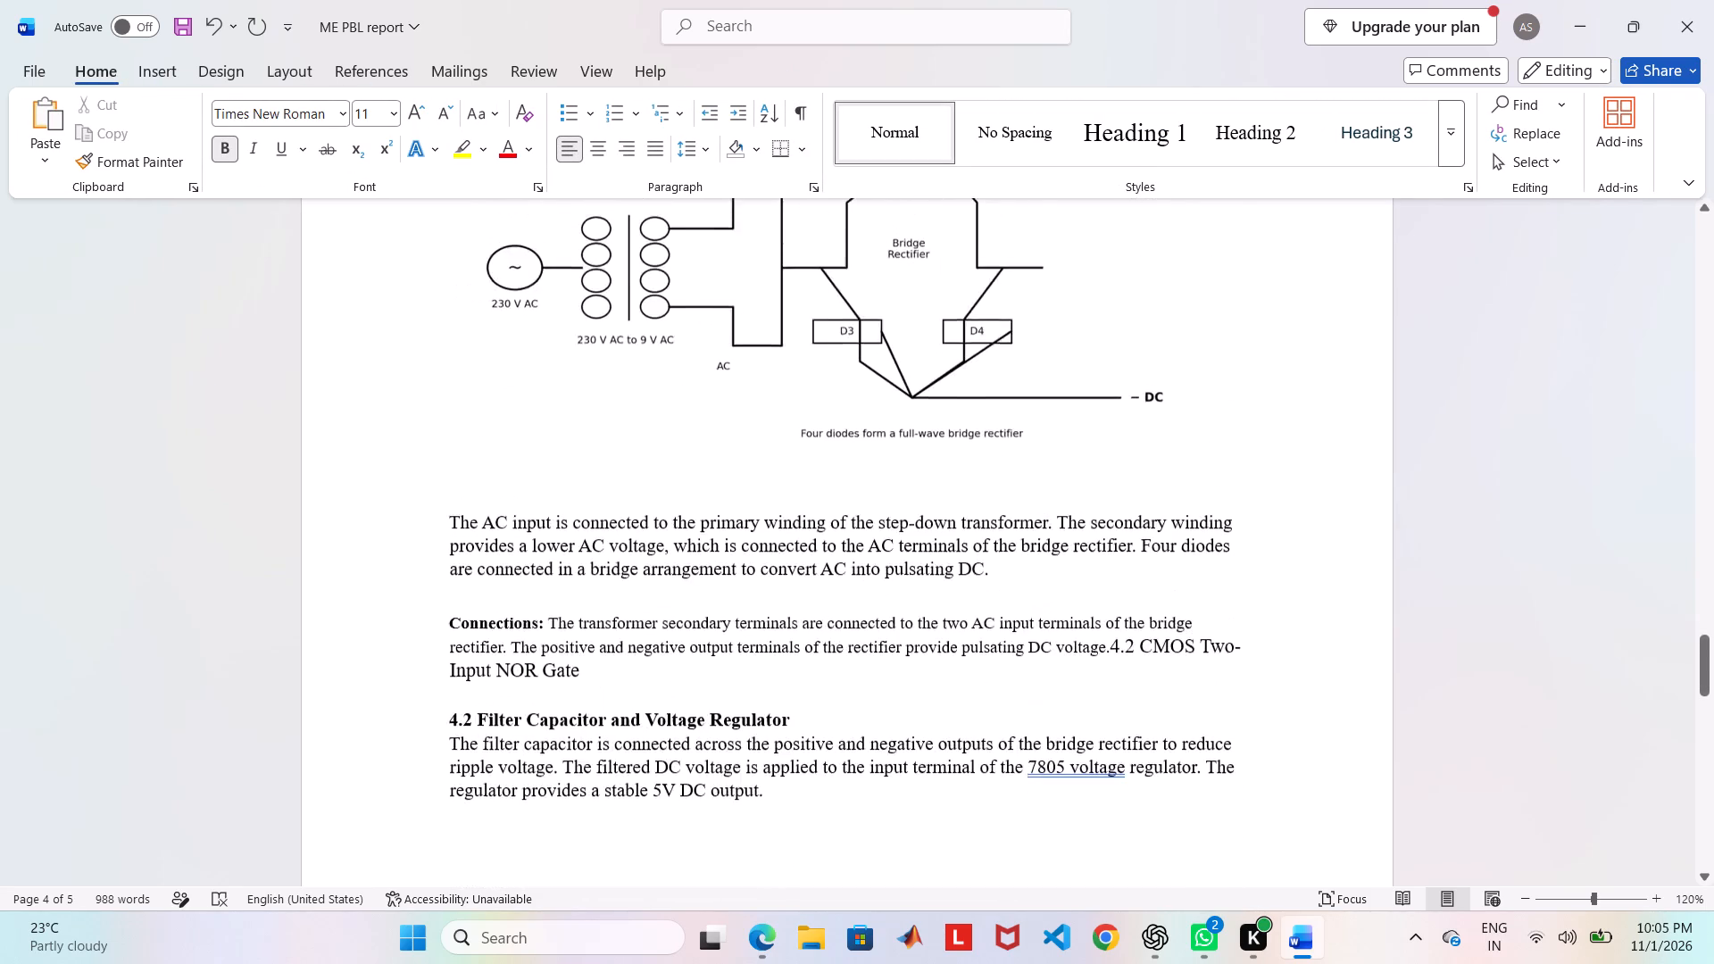
scroll(743, 577, up, 3)
scroll(743, 577, down, 5)
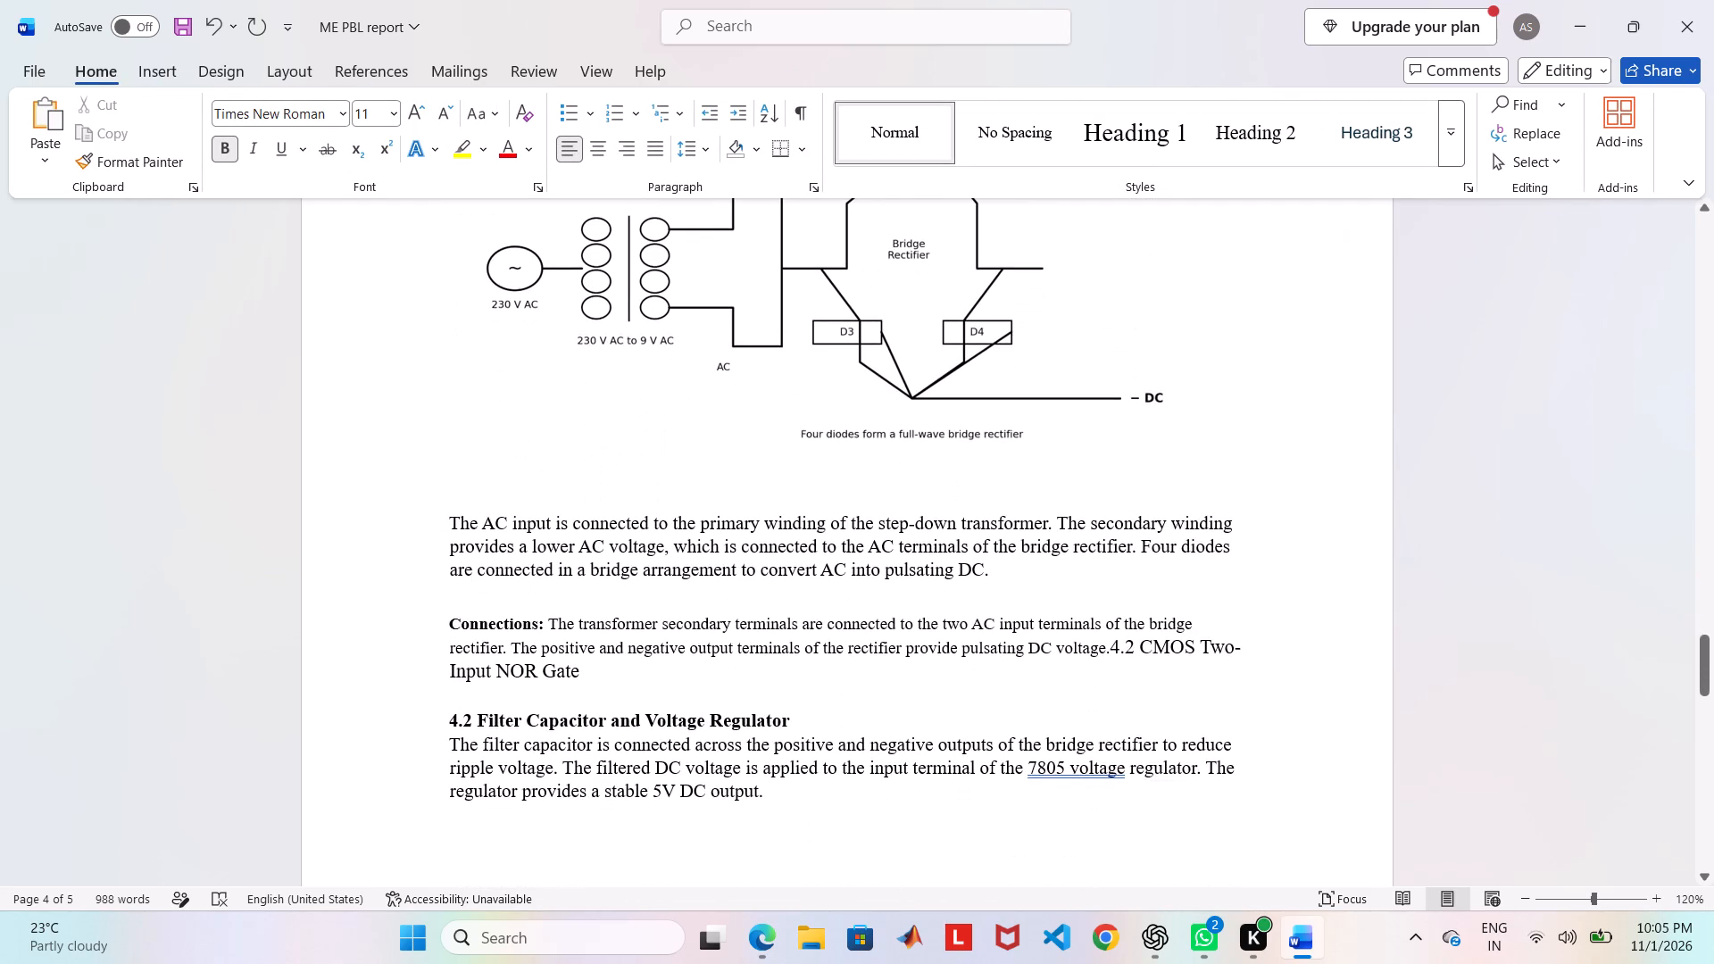
scroll(743, 577, up, 2)
scroll(743, 577, down, 3)
scroll(745, 576, up, 4)
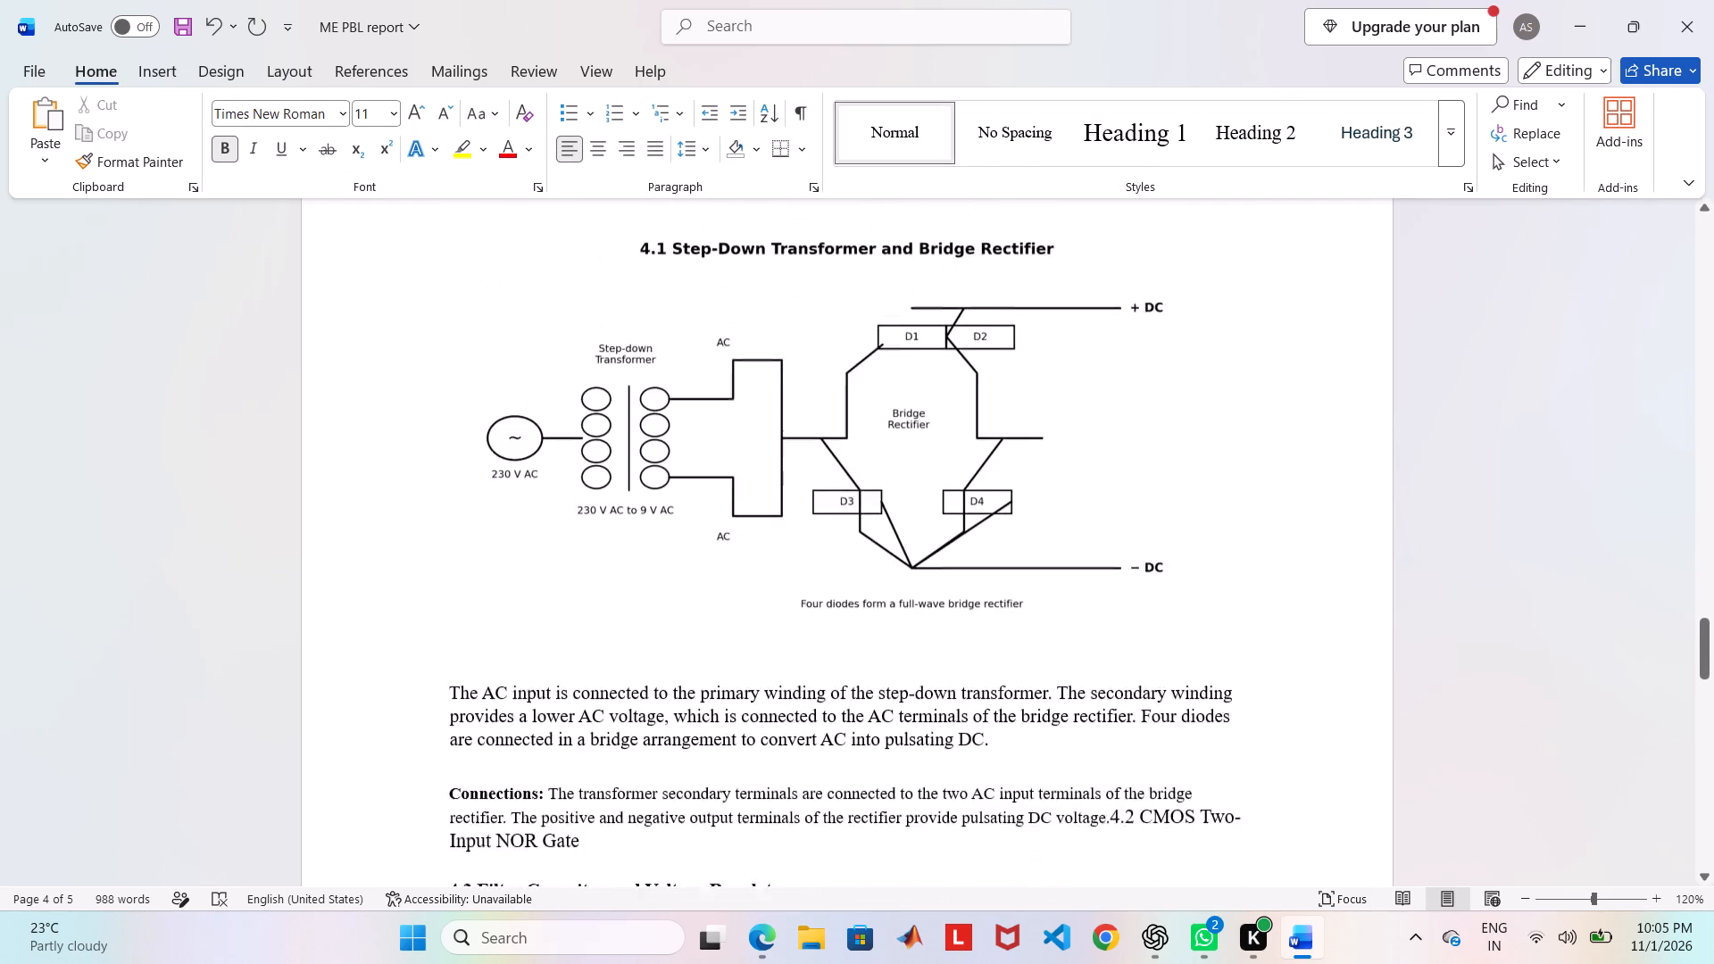
scroll(745, 576, up, 3)
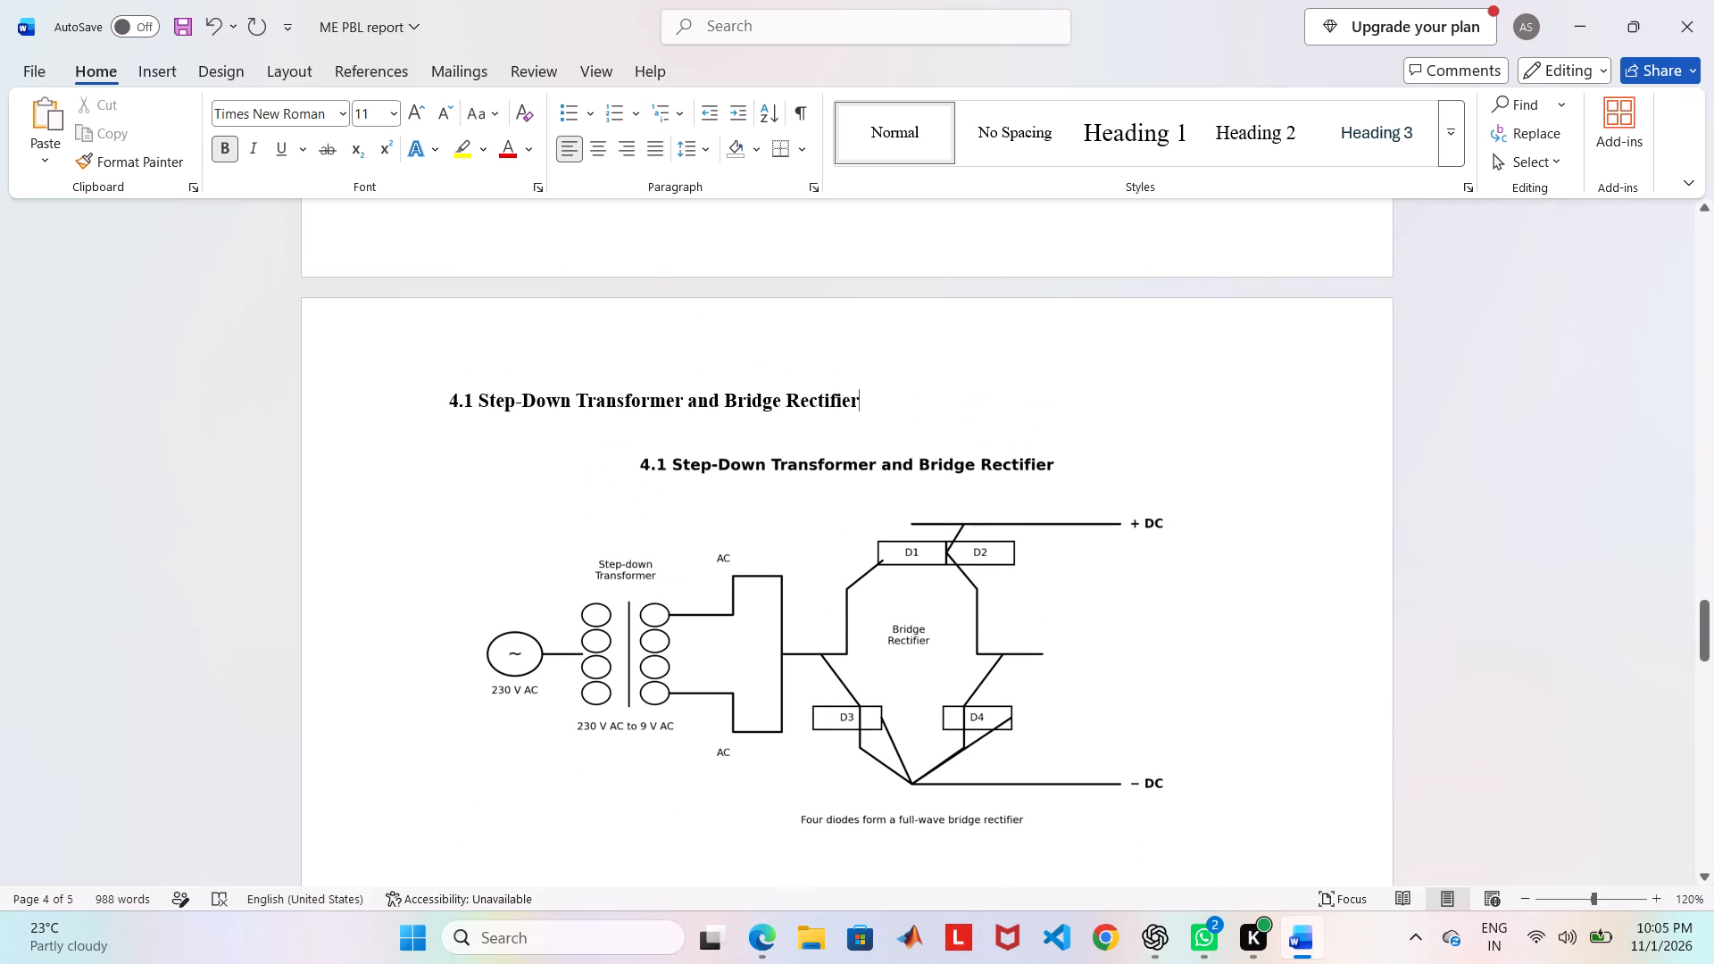
Copy the AC input paragraph from below the diagram and paste it on a new line between the 4.1 heading and the diagram.
scroll(760, 501, down, 5)
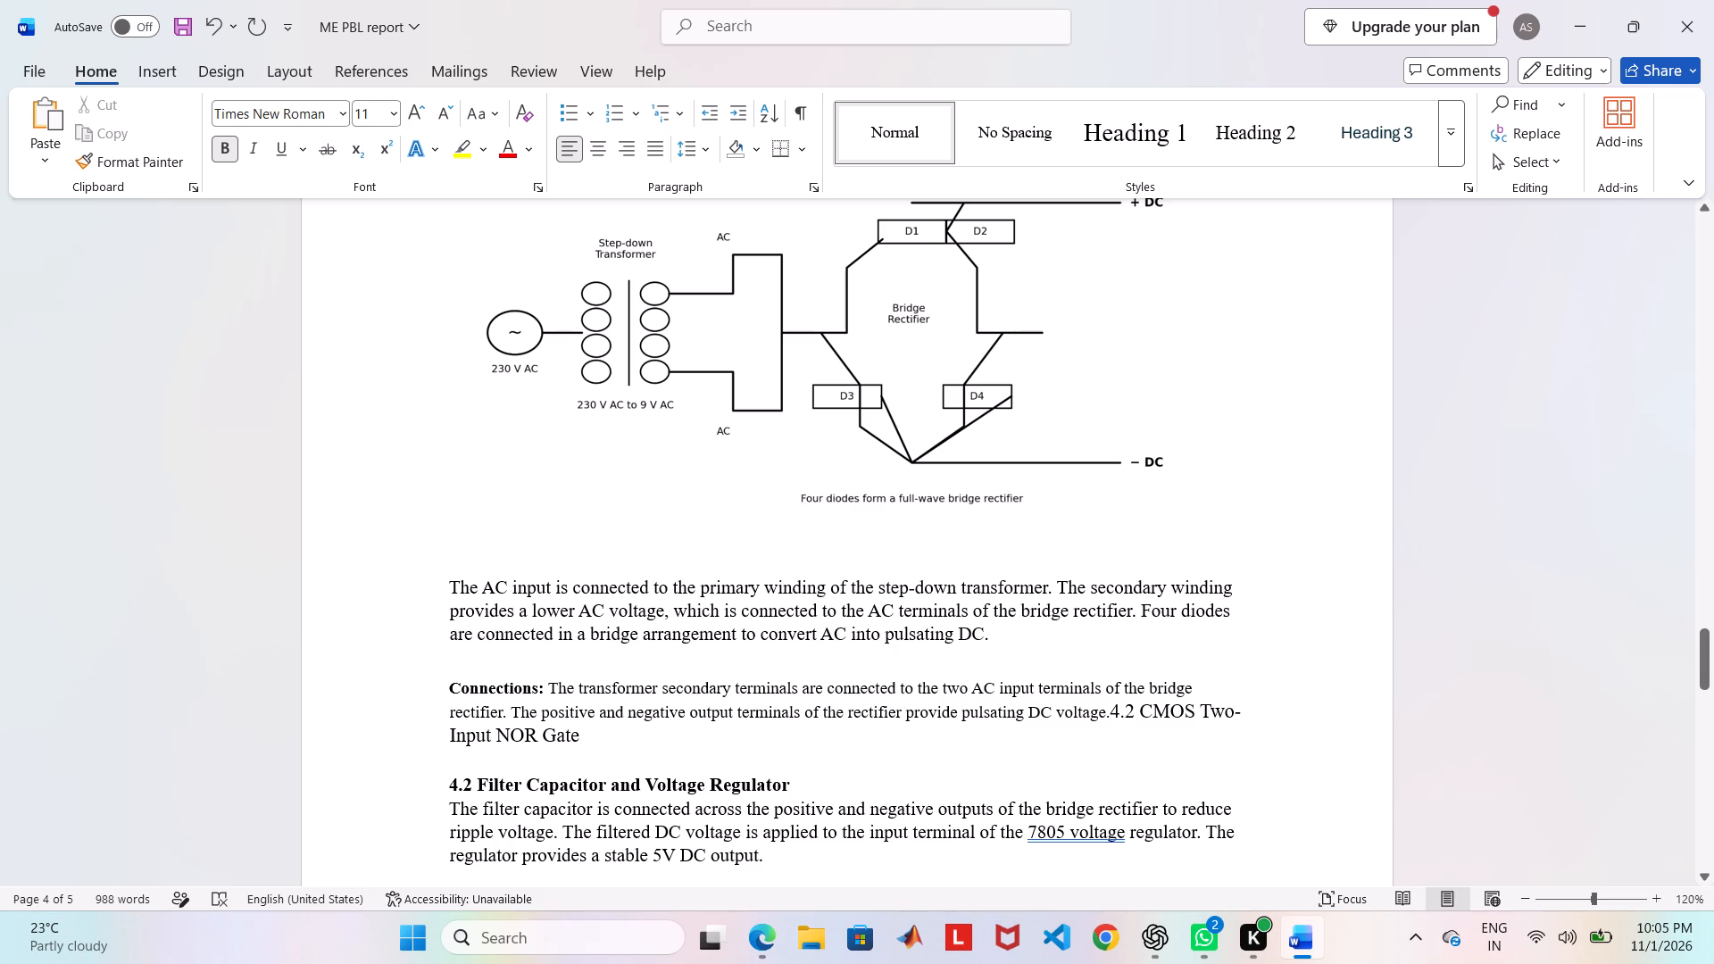
drag(449, 584, 972, 639)
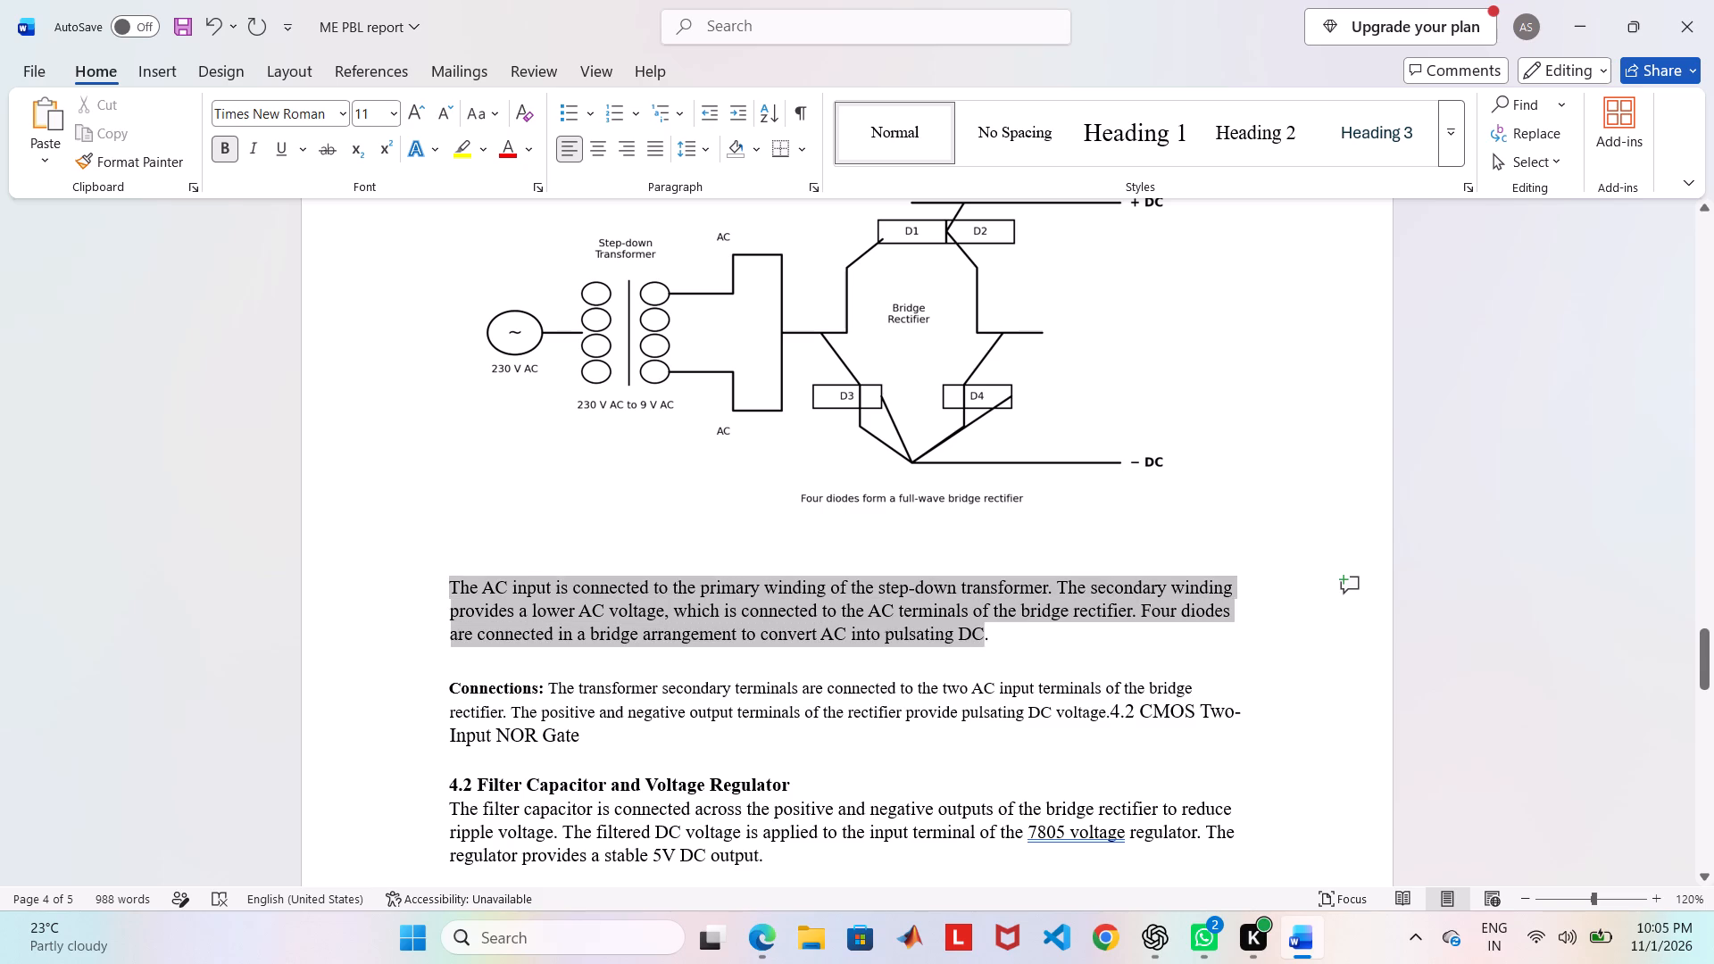
drag(972, 639, 991, 650)
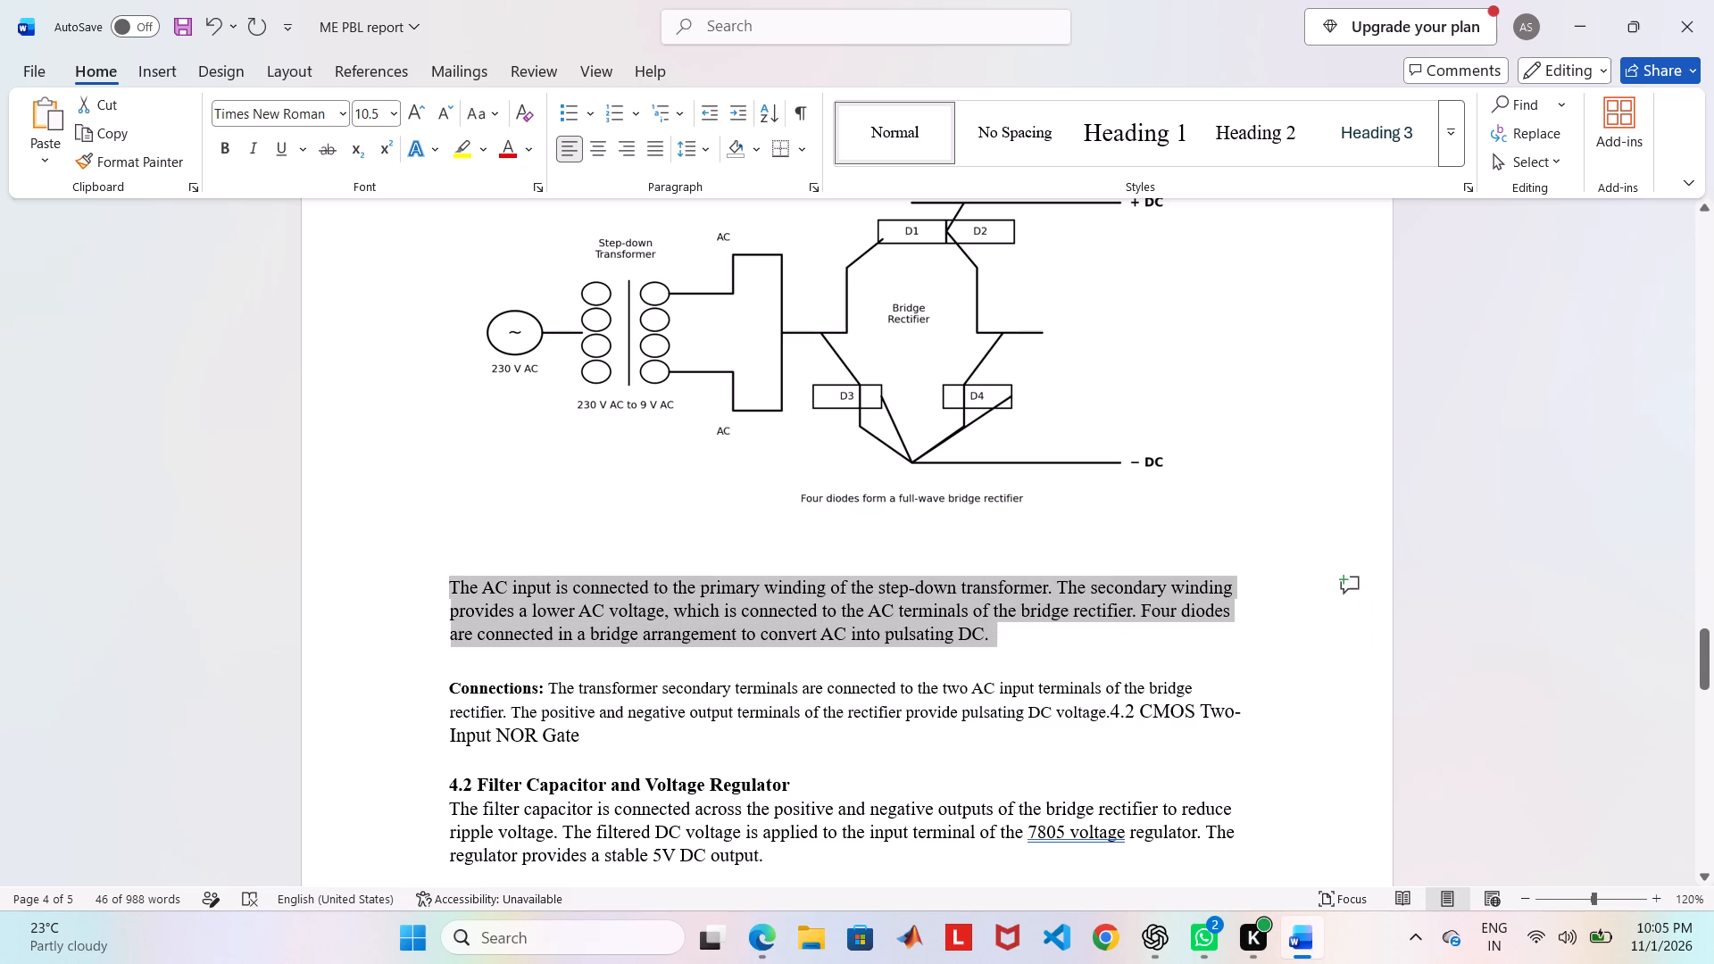
key(ctrl+c)
scroll(974, 450, up, 4)
click(894, 336)
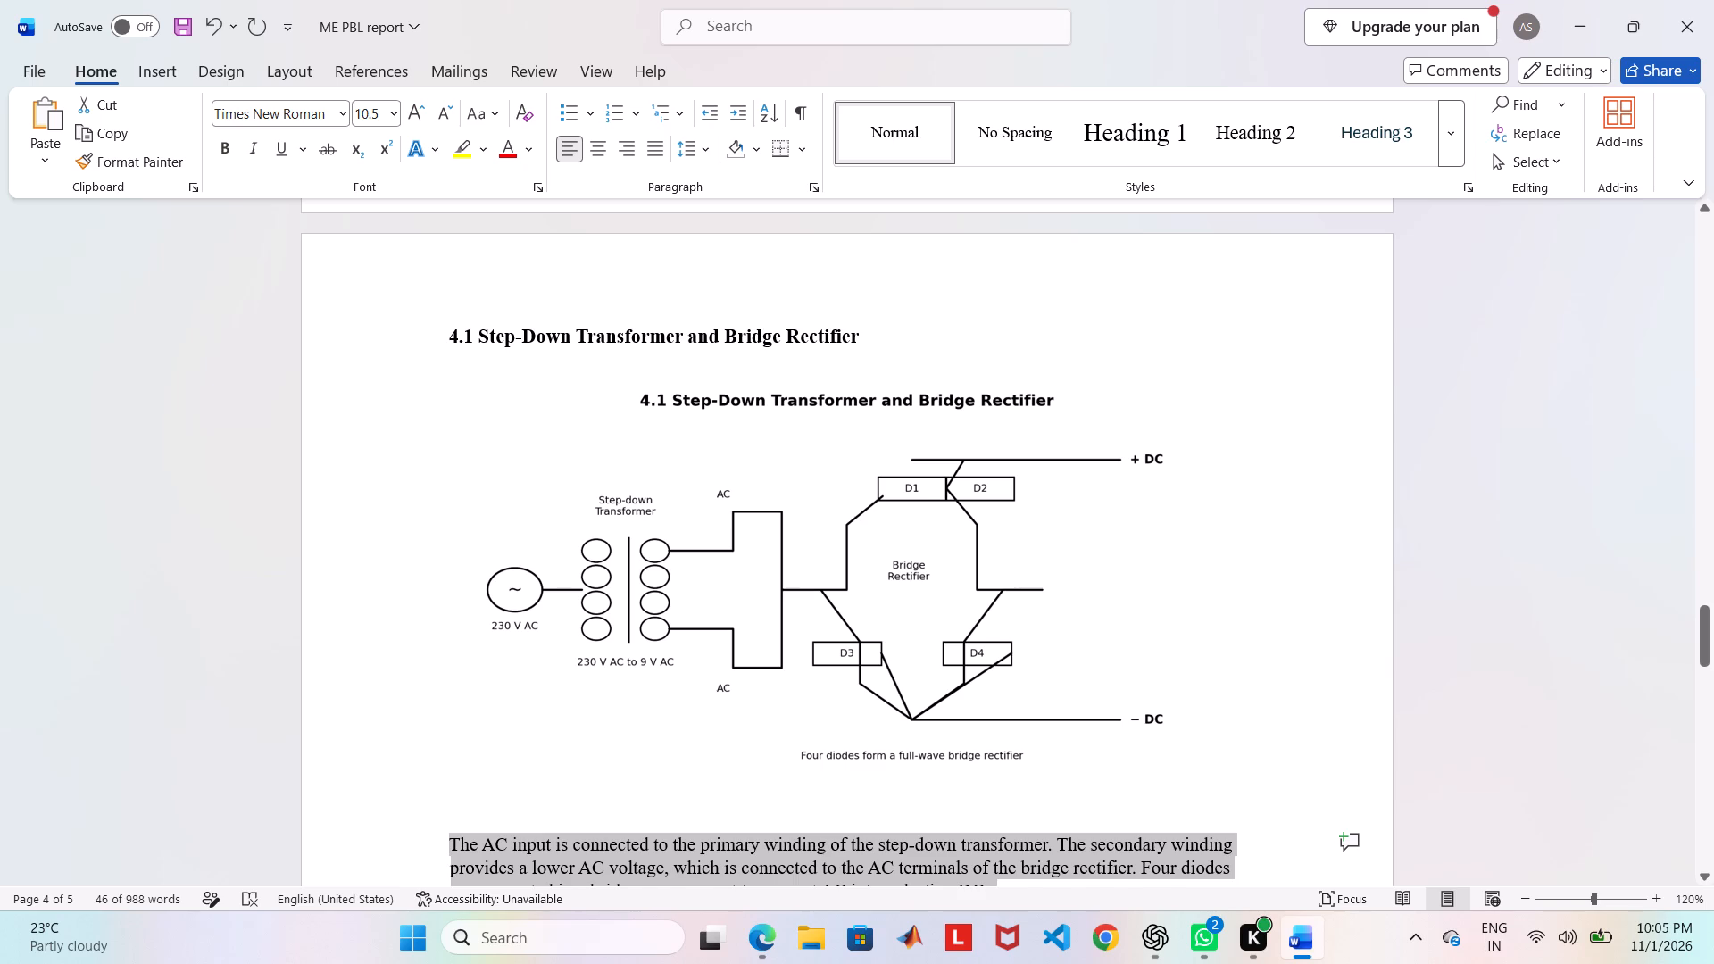
key(Return)
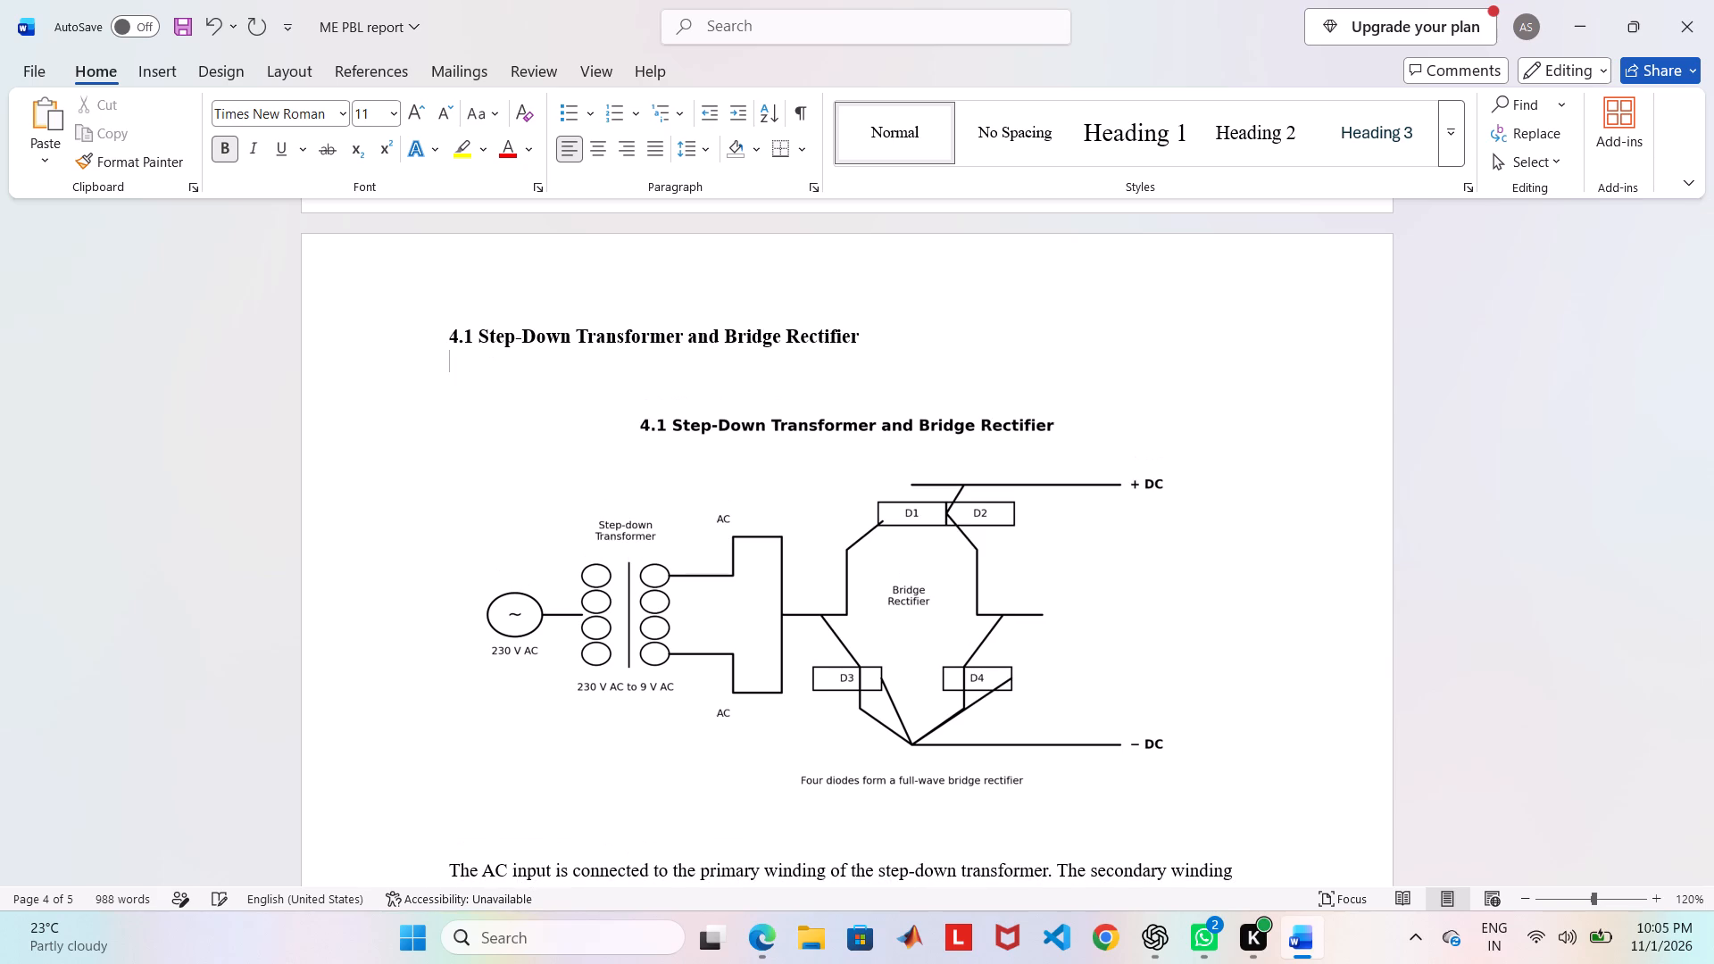
key(ctrl+c)
key(ctrl+v)
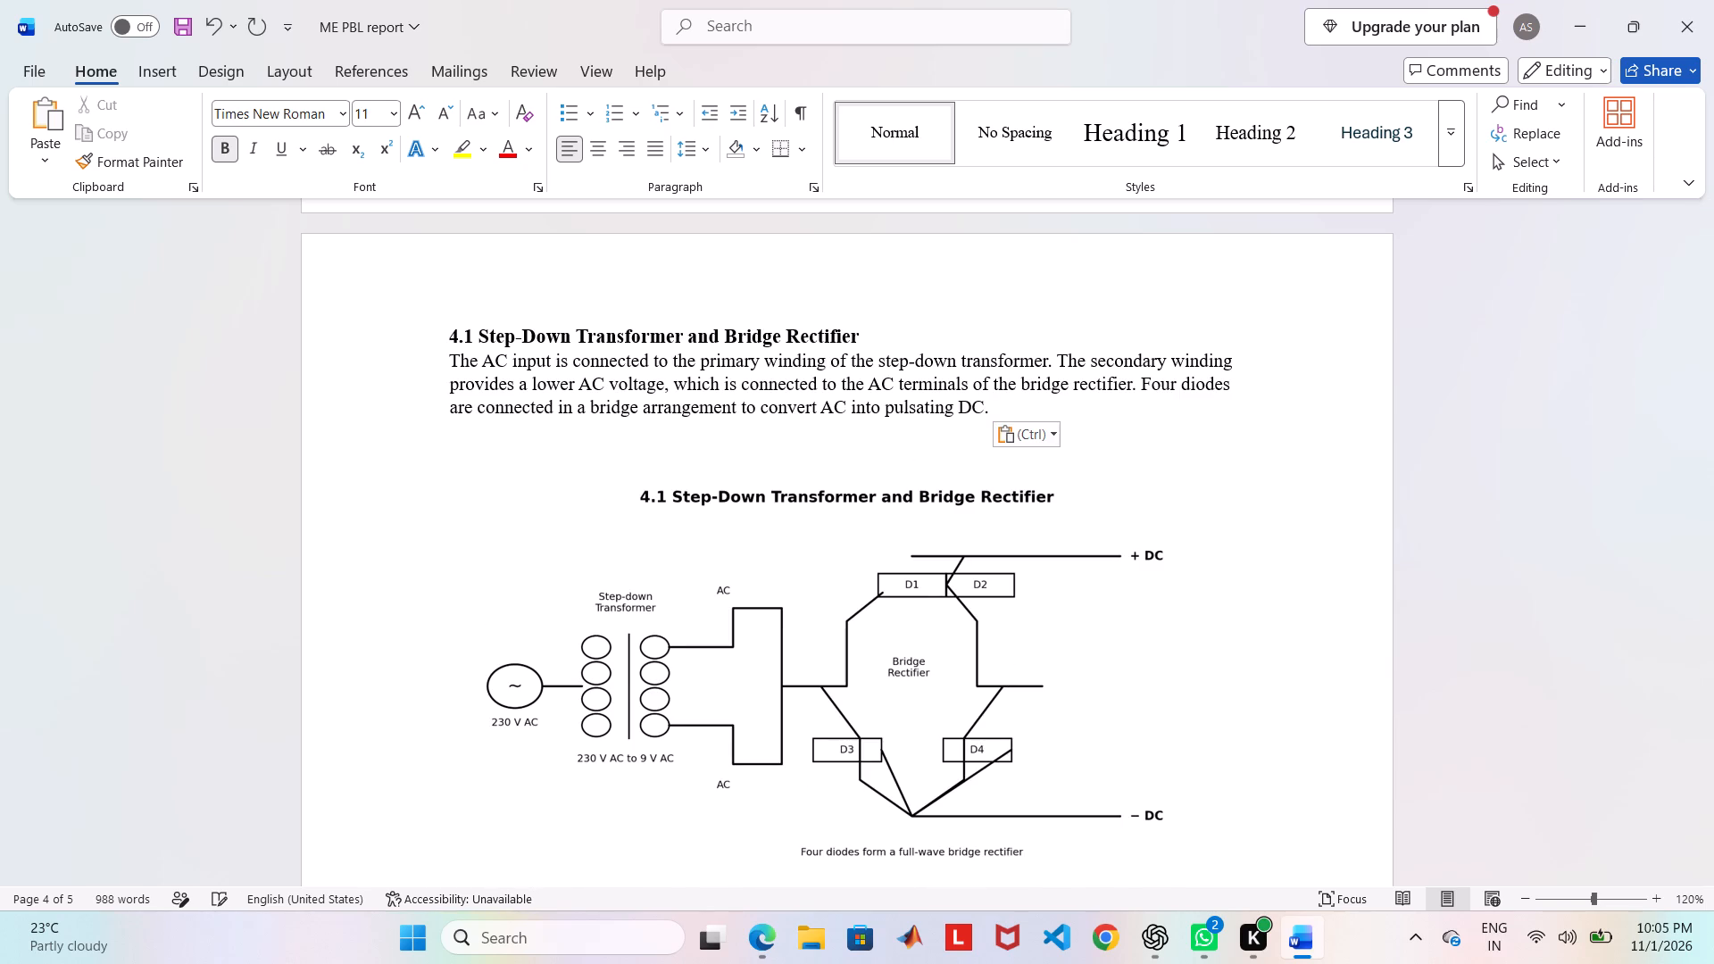
Add a period to the end of the 4.1 heading and a blank line below it.
click(894, 336)
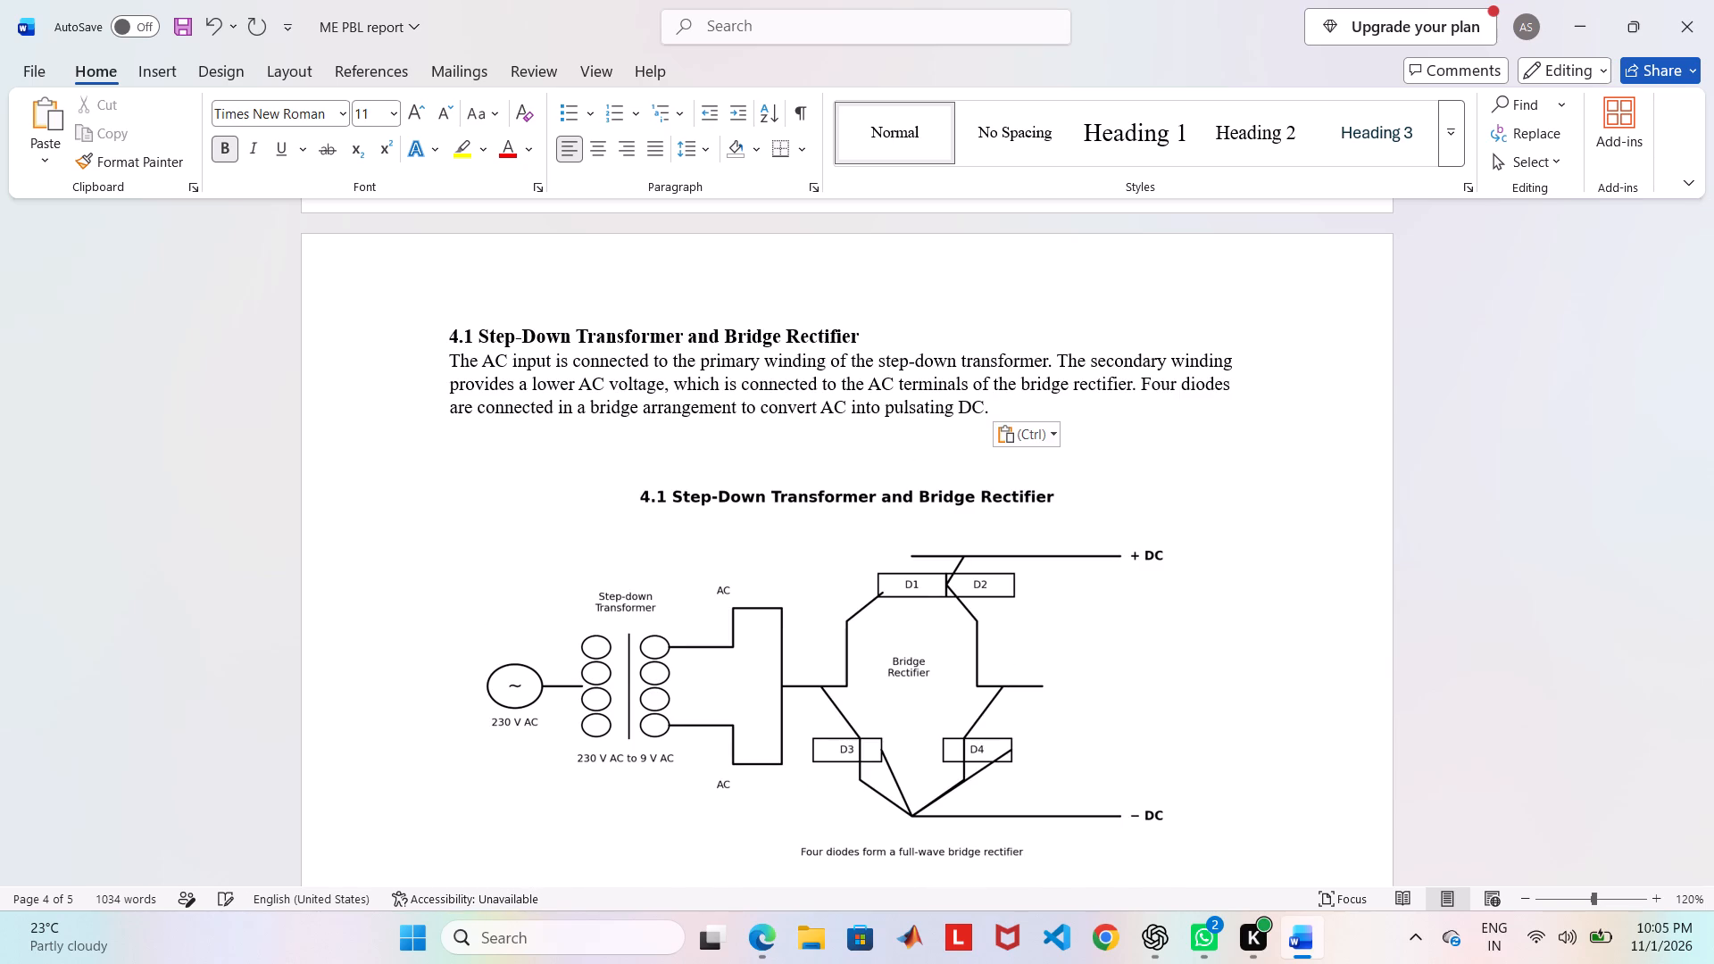
key(period)
key(Return)
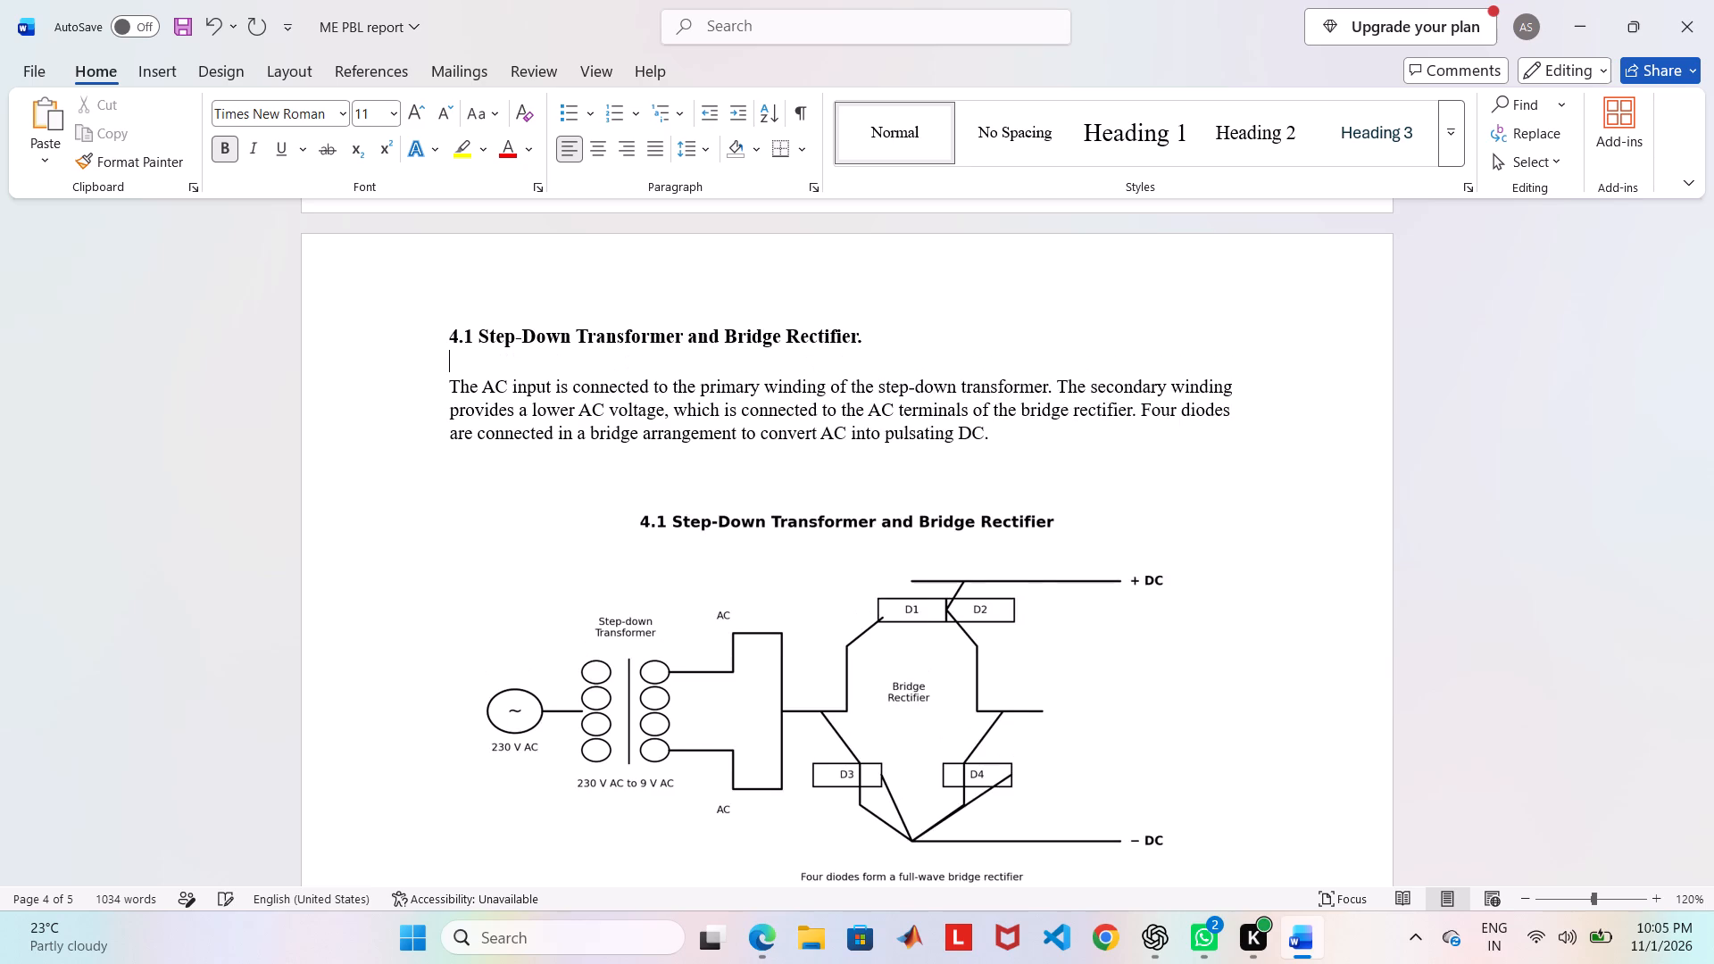
Review the NAND and NOR truth tables, the section 4 Circuit Diagram introduction and section 4.1 with its diagram.
scroll(901, 337, down, 1)
scroll(901, 337, up, 12)
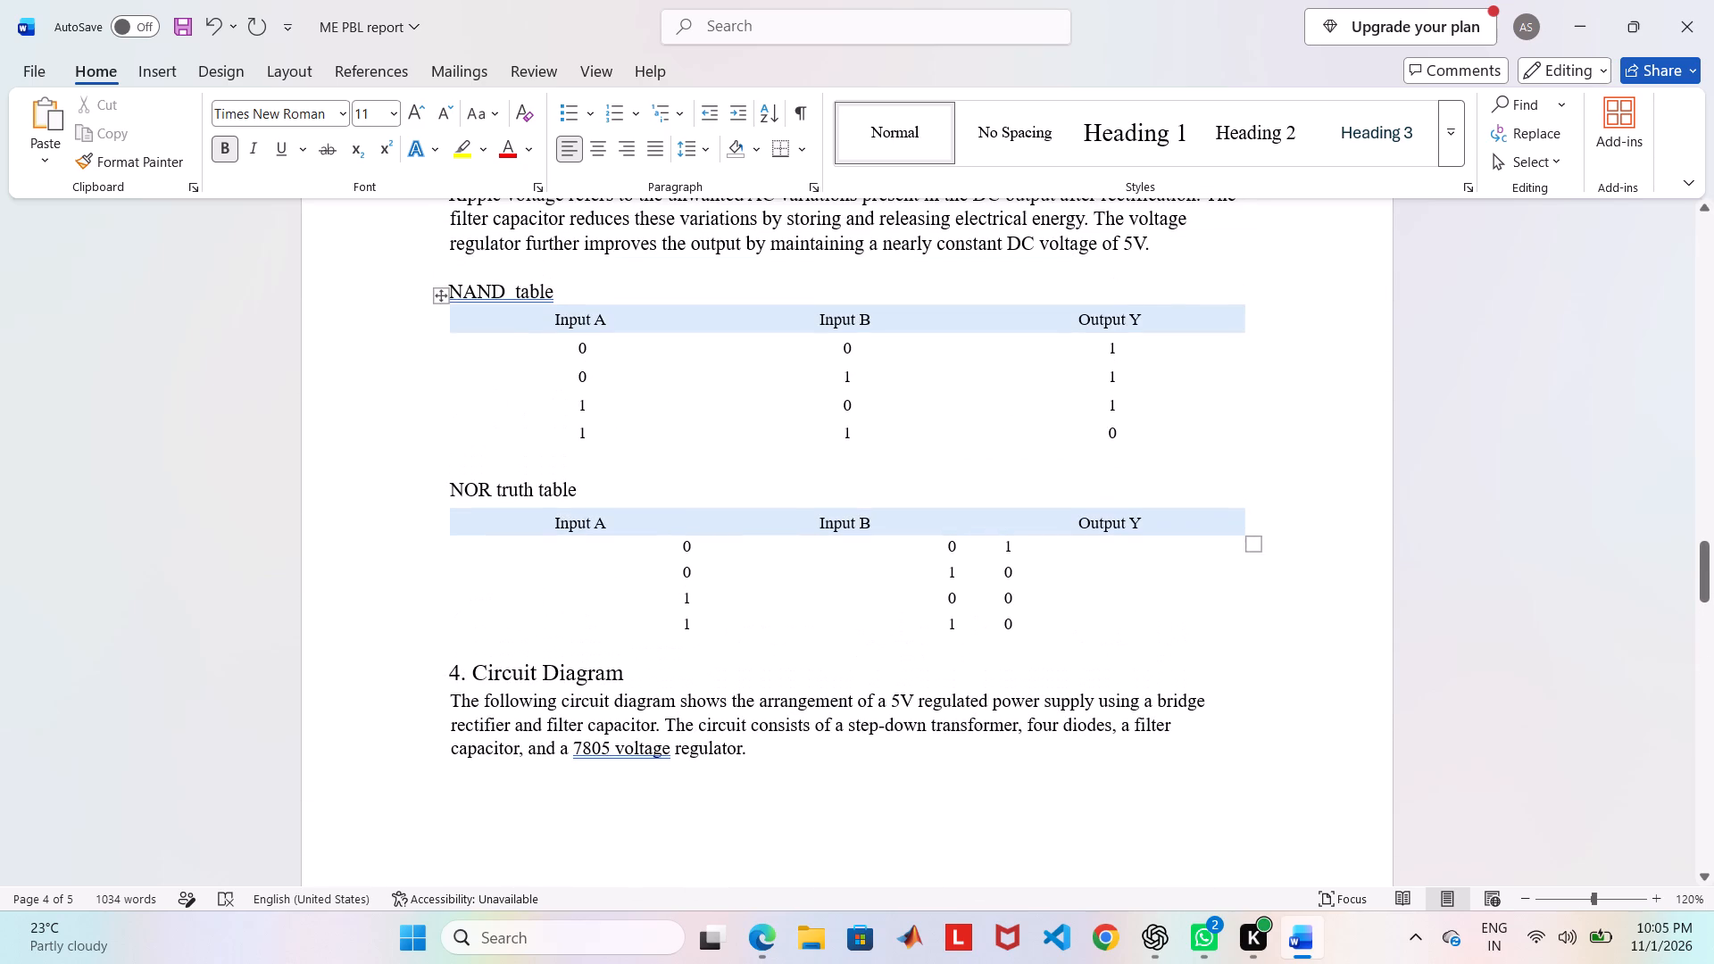
scroll(895, 328, up, 1)
scroll(895, 328, down, 4)
scroll(895, 328, up, 5)
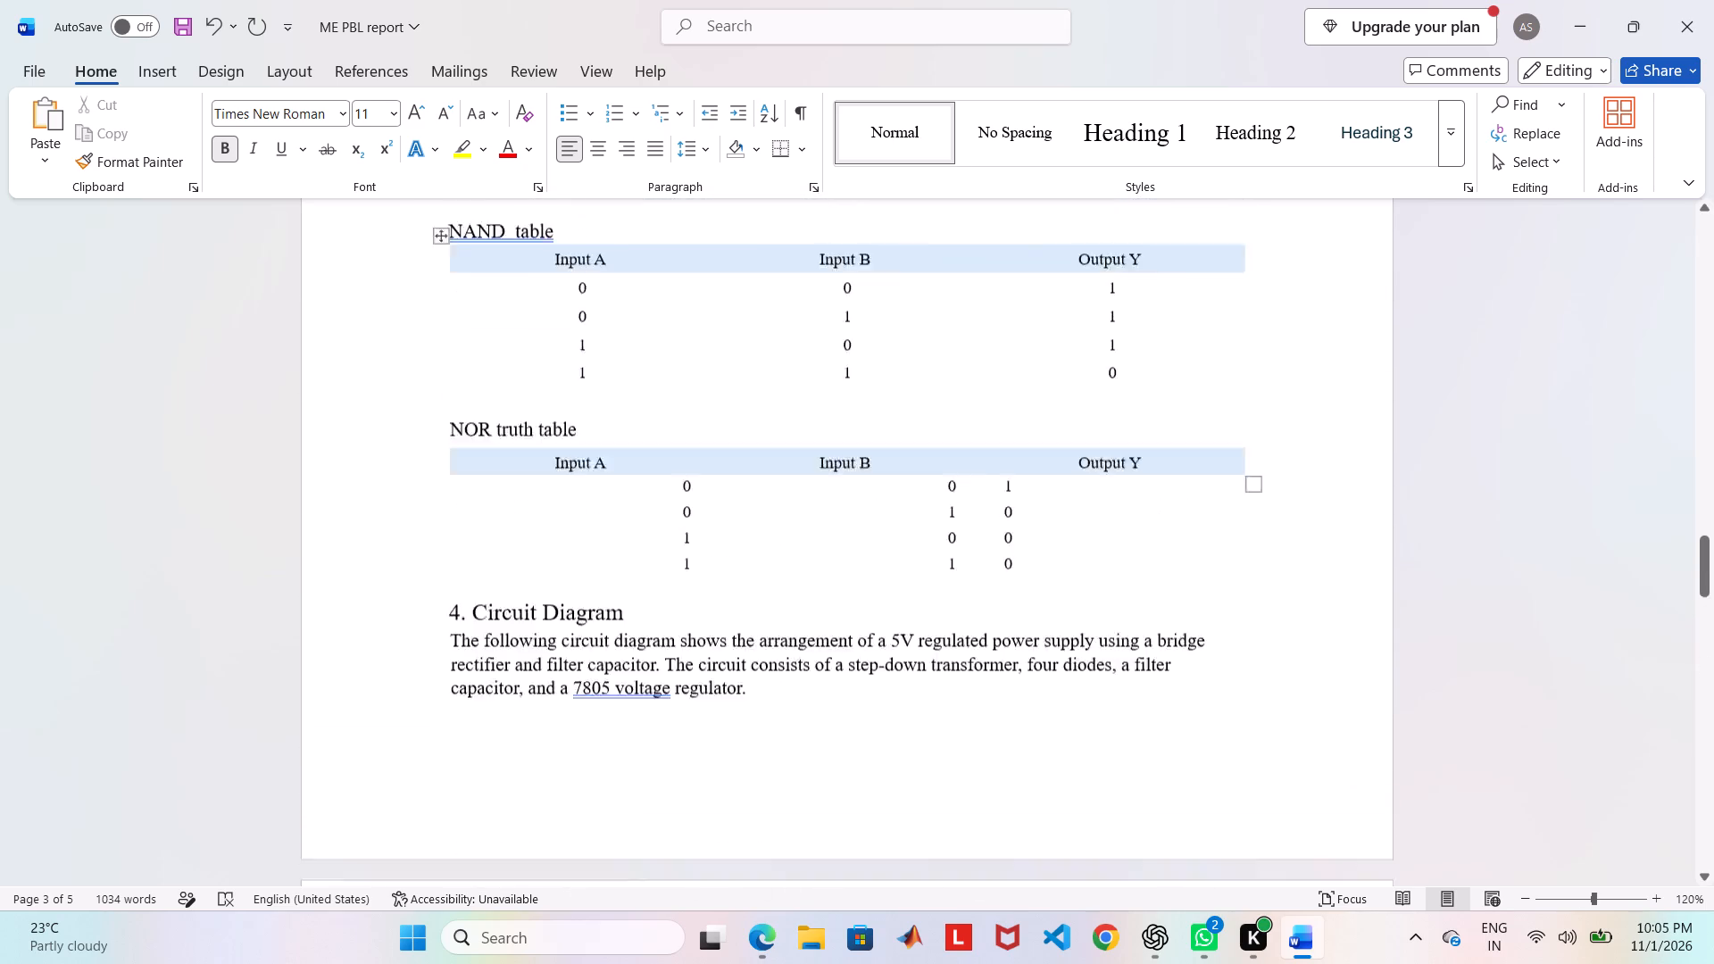
scroll(895, 328, down, 8)
scroll(895, 328, up, 5)
scroll(895, 328, down, 6)
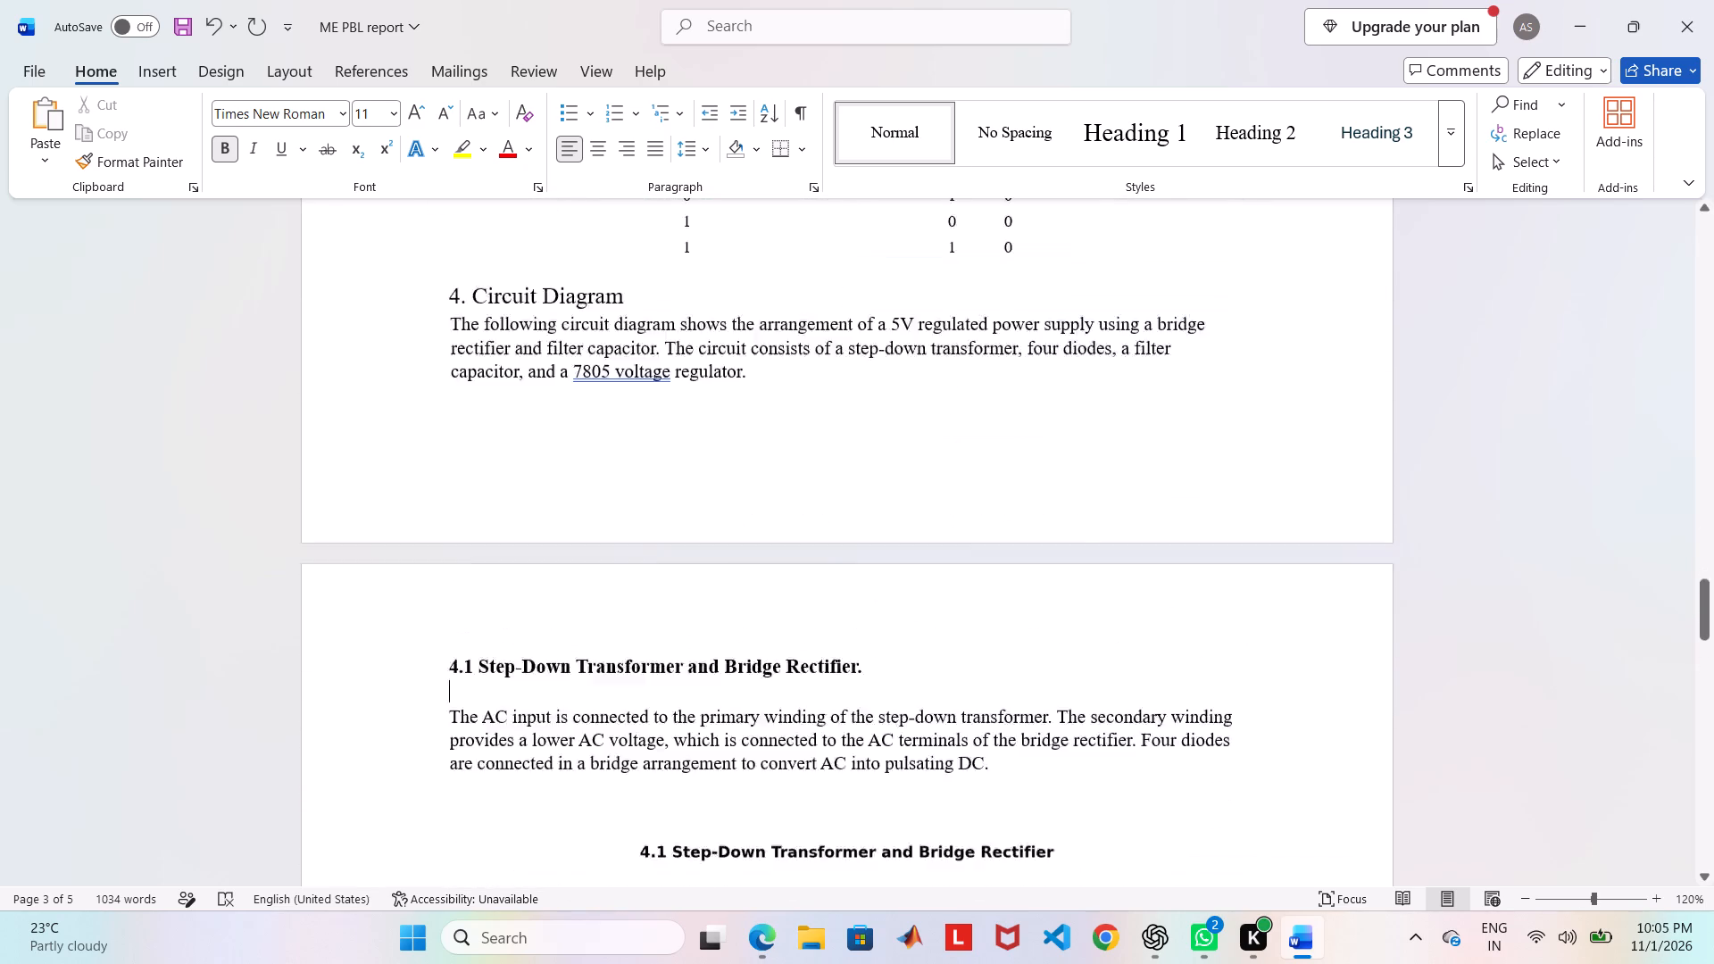
scroll(895, 328, down, 11)
Remove the blank line between the 4.1 heading and the AC input paragraph.
scroll(895, 328, up, 4)
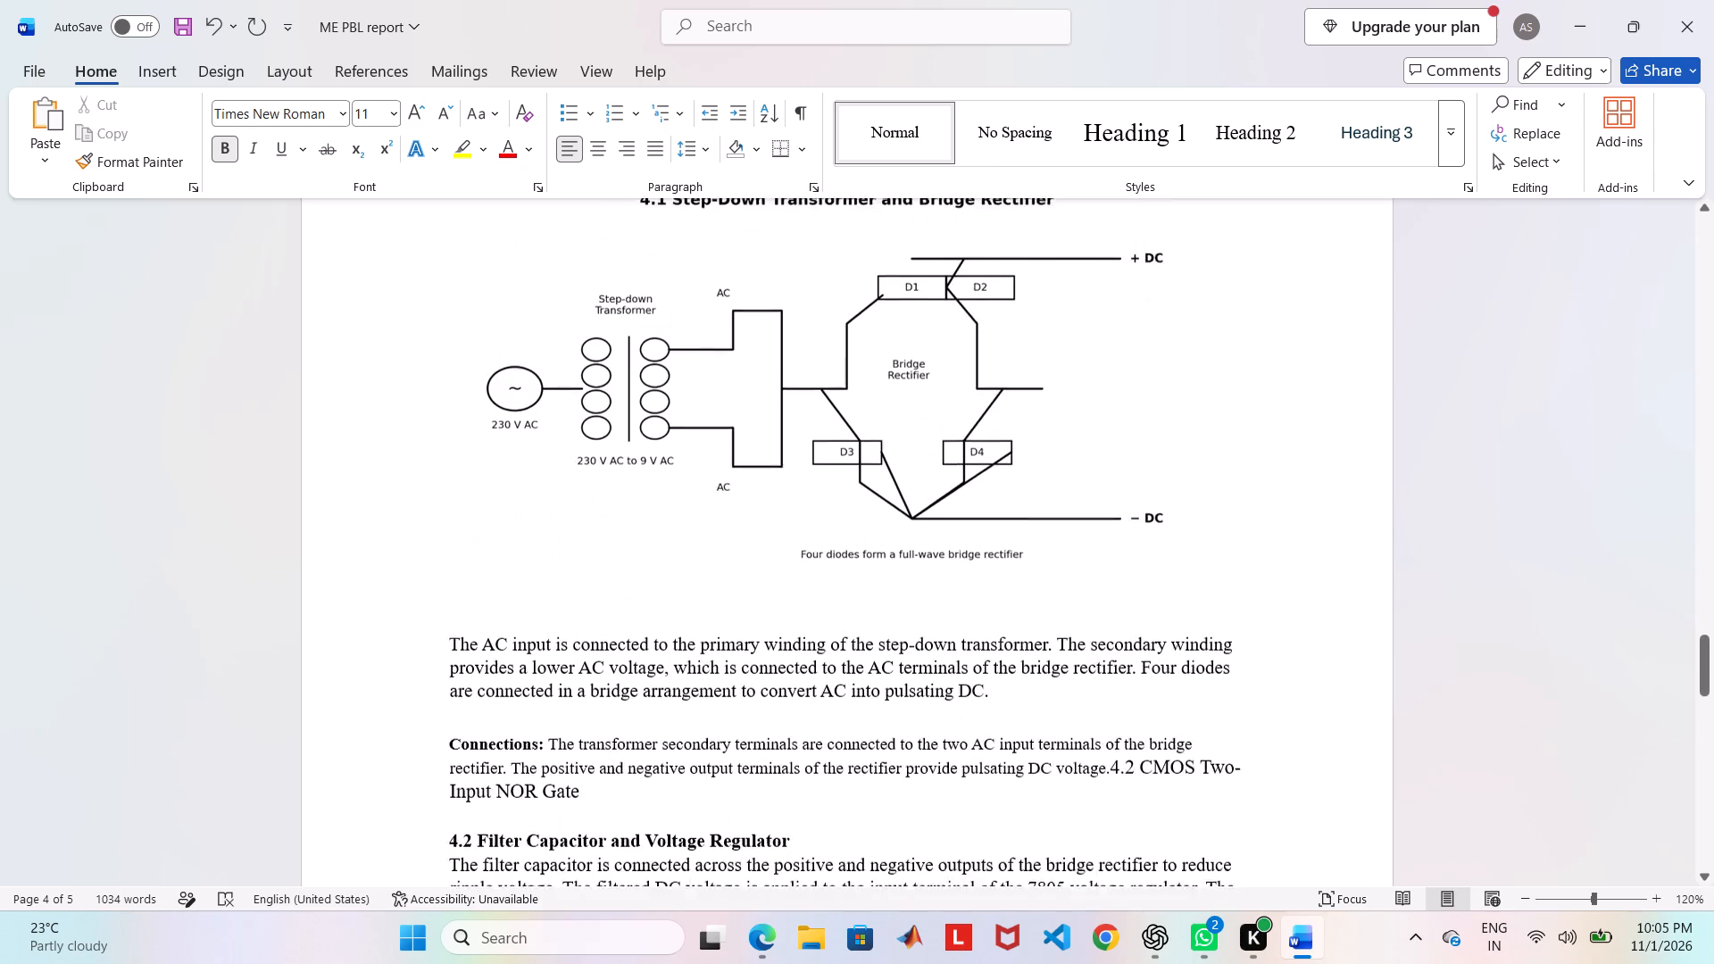
scroll(895, 328, up, 3)
key(BackSpace)
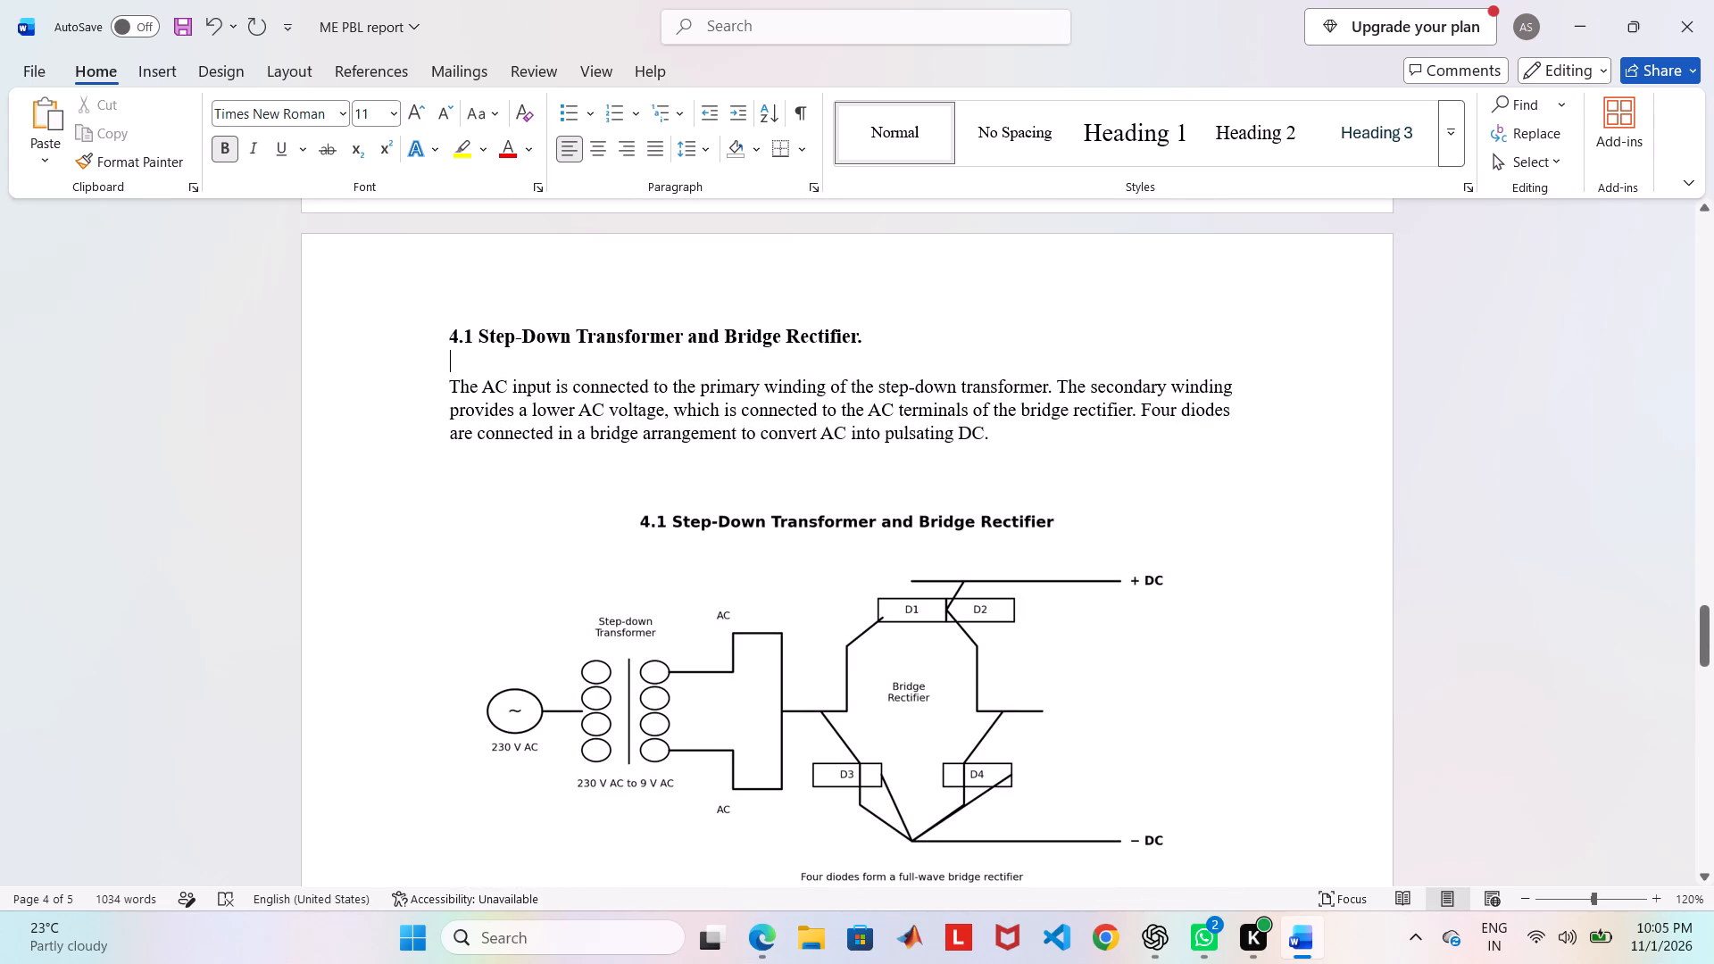
key(BackSpace)
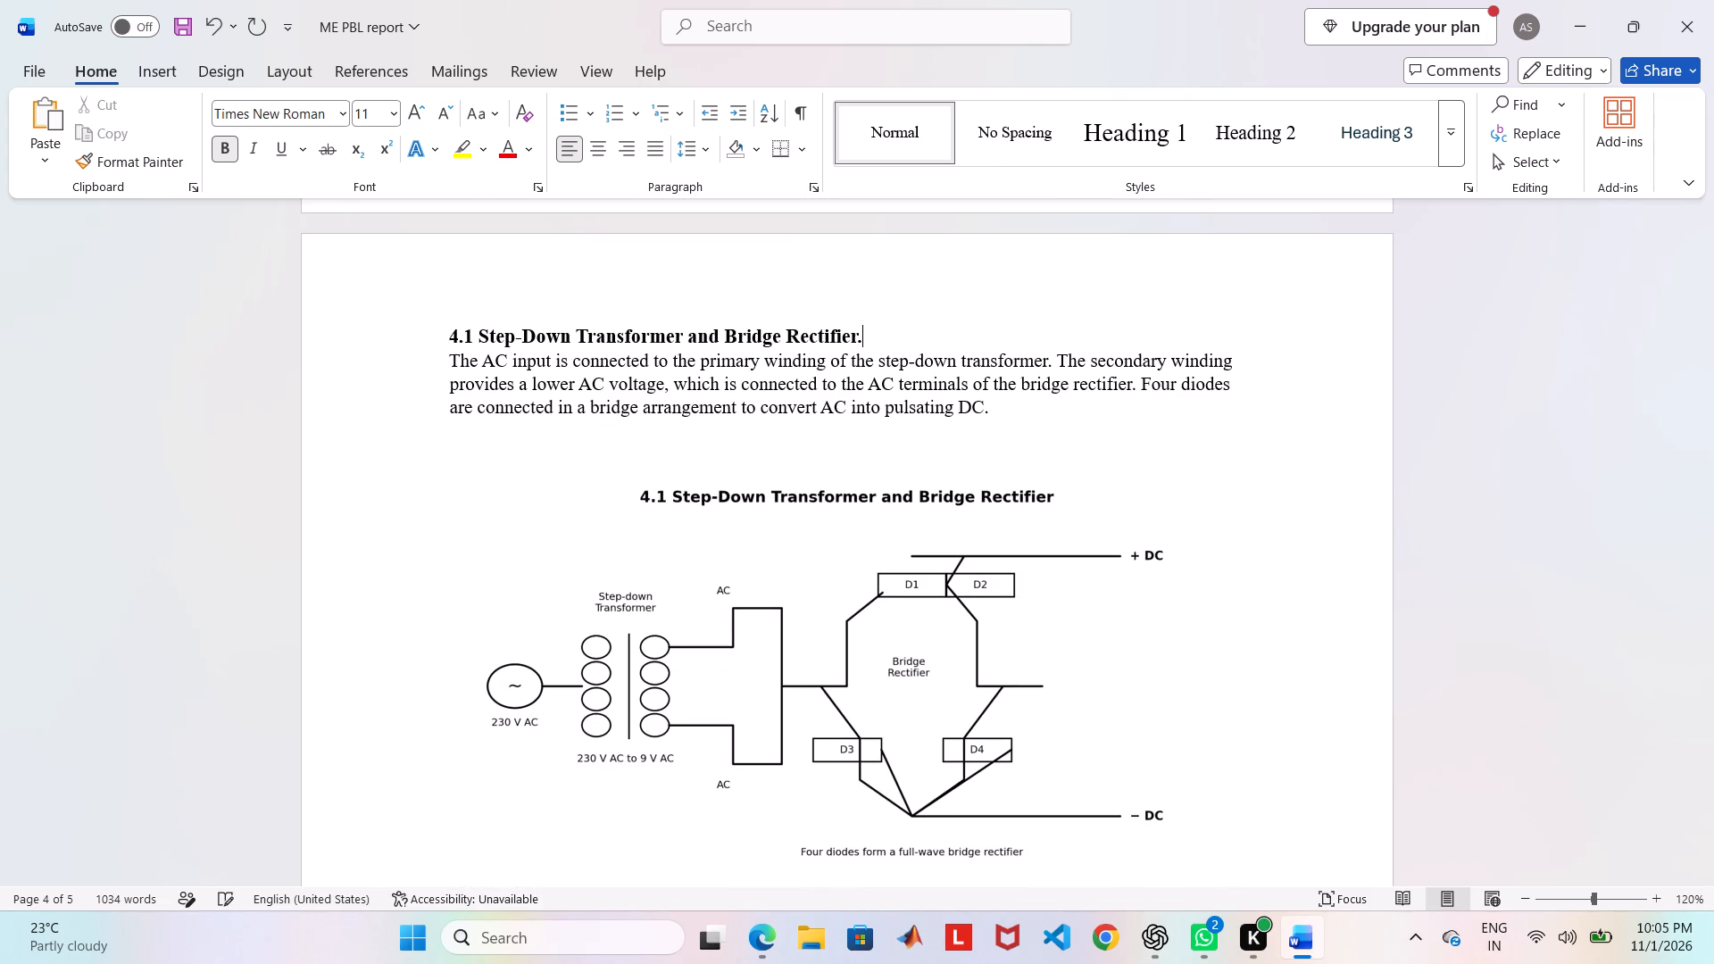
Delete the duplicate AC input paragraph between the 4.1 diagram and the Connections text.
scroll(895, 328, down, 6)
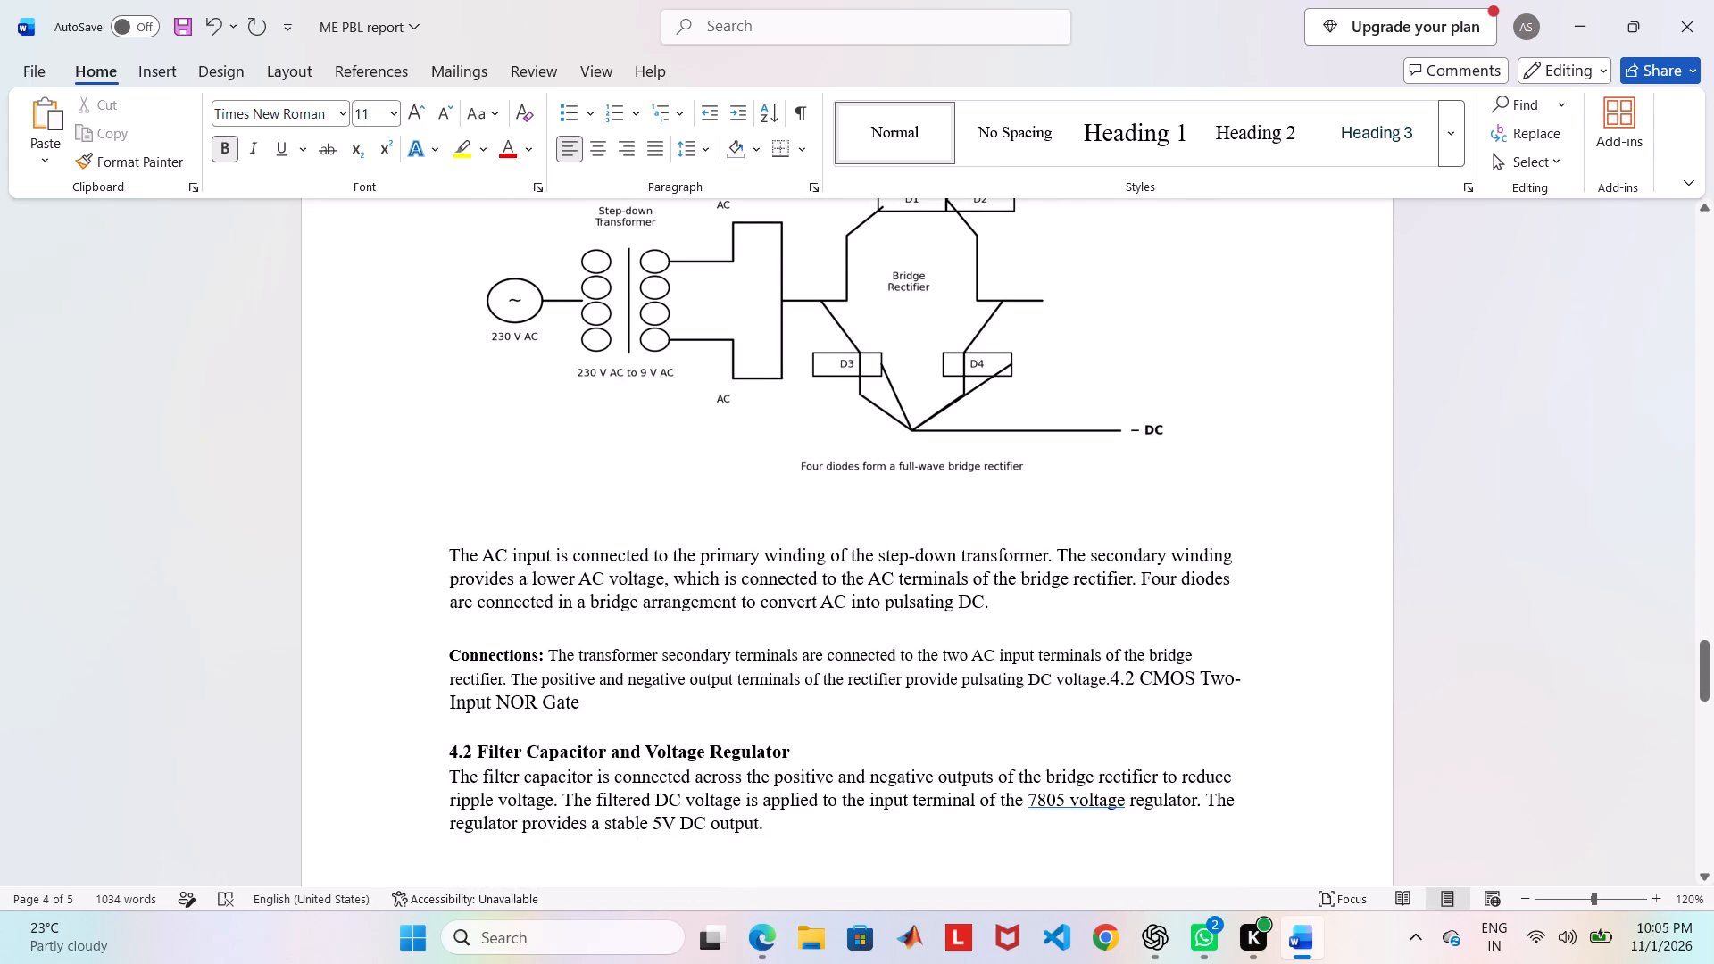
click(992, 599)
key(ctrl+BackSpace)
key(ctrl+BackSpace)
key(ctrl+BackSpace)
key(ctrl+BackSpace)
key(ctrl+BackSpace)
key(ctrl+BackSpace)
key(ctrl+BackSpace)
key(ctrl+BackSpace)
key(ctrl+BackSpace)
key(ctrl+BackSpace)
key(ctrl+BackSpace)
key(ctrl+BackSpace)
key(ctrl+BackSpace)
key(ctrl+BackSpace)
key(ctrl+BackSpace)
key(ctrl+BackSpace)
key(ctrl+BackSpace)
key(ctrl+BackSpace)
key(BackSpace)
key(BackSpace)
key(BackSpace)
key(BackSpace)
key(BackSpace)
key(BackSpace)
key(BackSpace)
key(BackSpace)
key(BackSpace)
key(BackSpace)
key(BackSpace)
key(BackSpace)
key(BackSpace)
key(BackSpace)
key(BackSpace)
key(BackSpace)
key(BackSpace)
key(BackSpace)
key(BackSpace)
key(BackSpace)
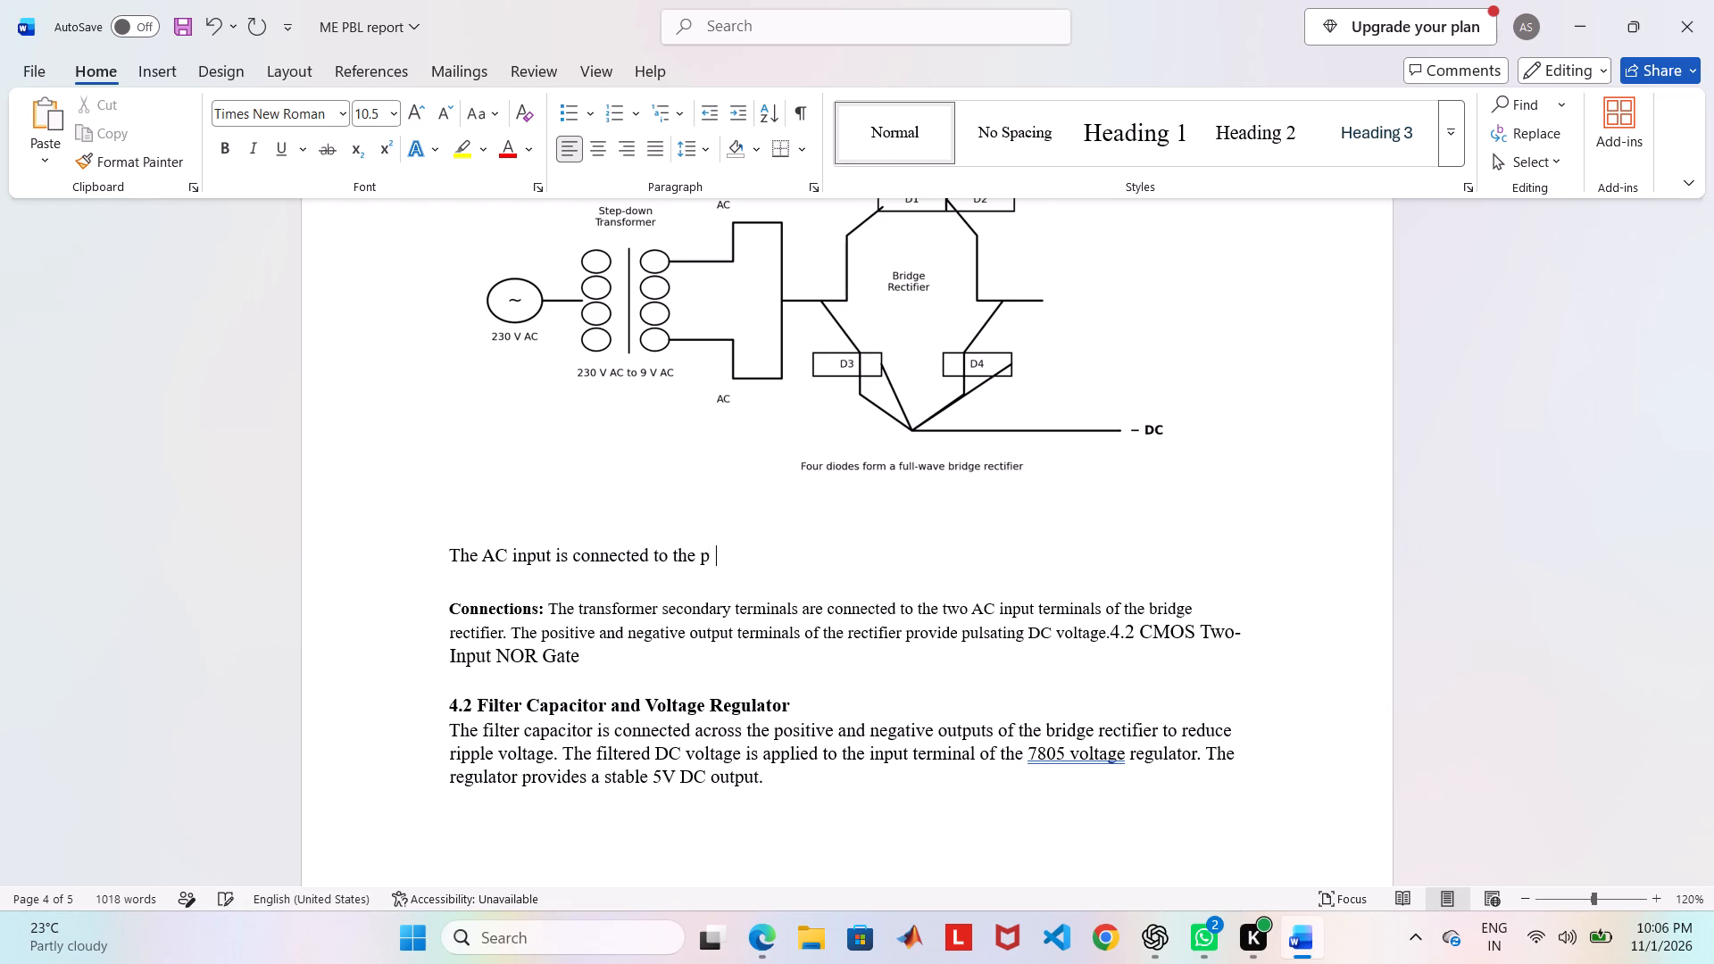
key(BackSpace)
key(BackSpace)
key(BackSpace)
key(BackSpace)
key(BackSpace)
key(BackSpace)
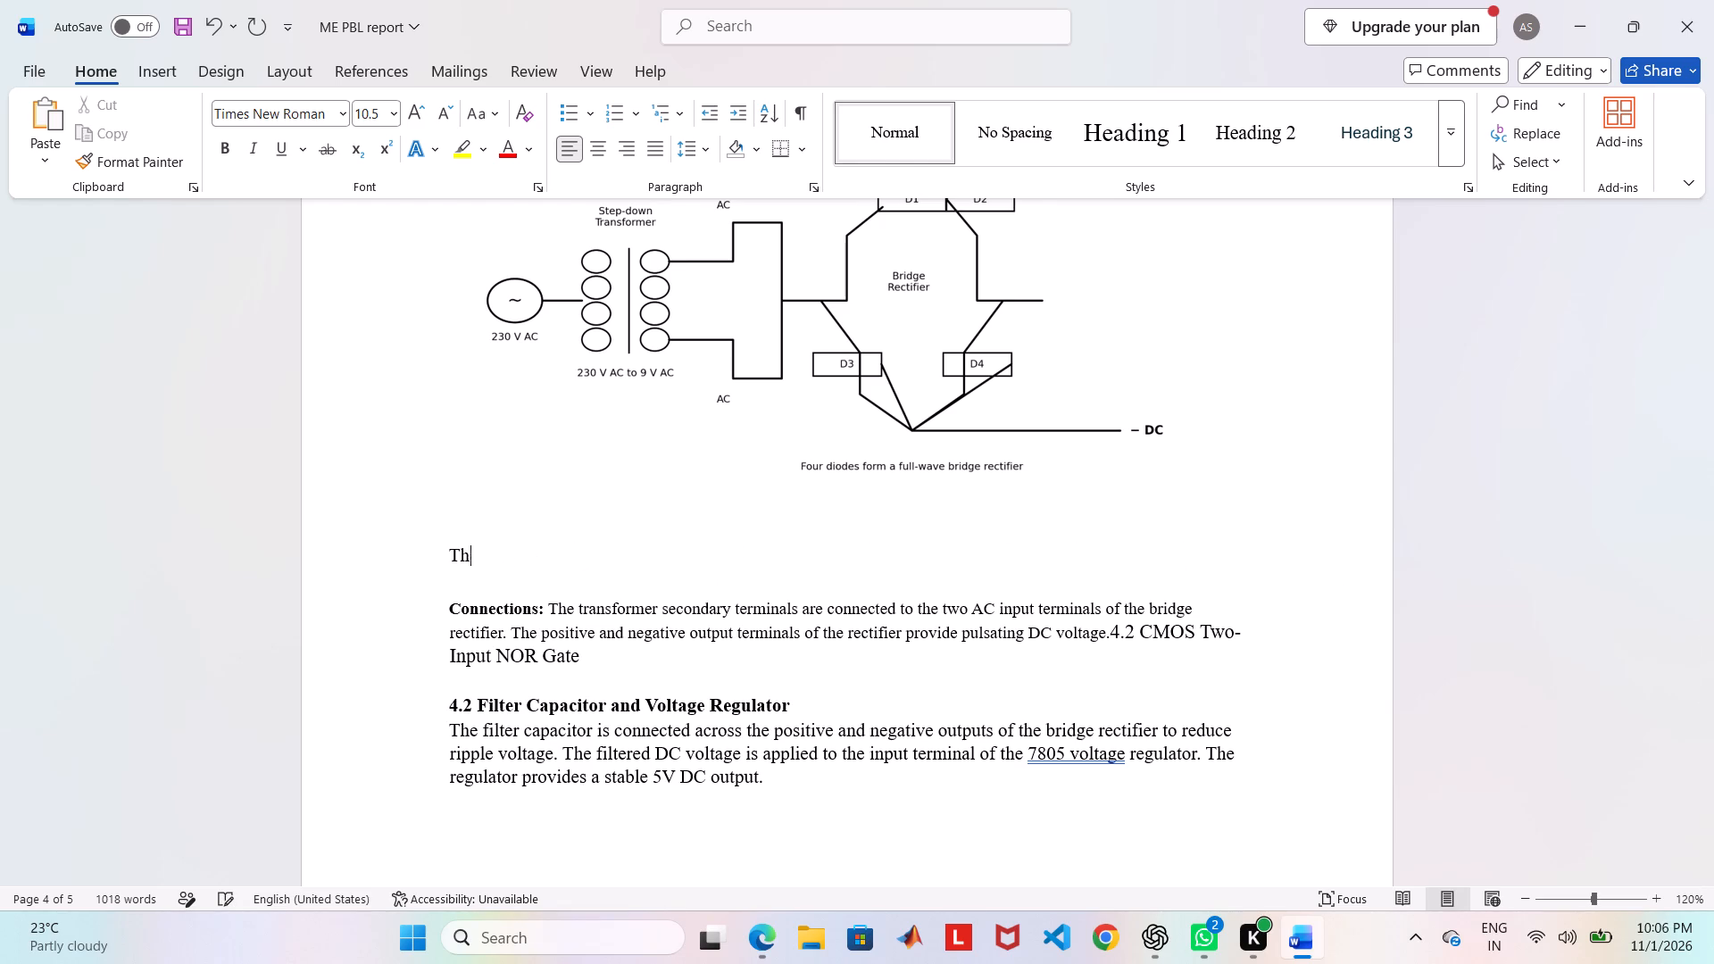
key(BackSpace)
key(BackSpace)
key(BackSpace)
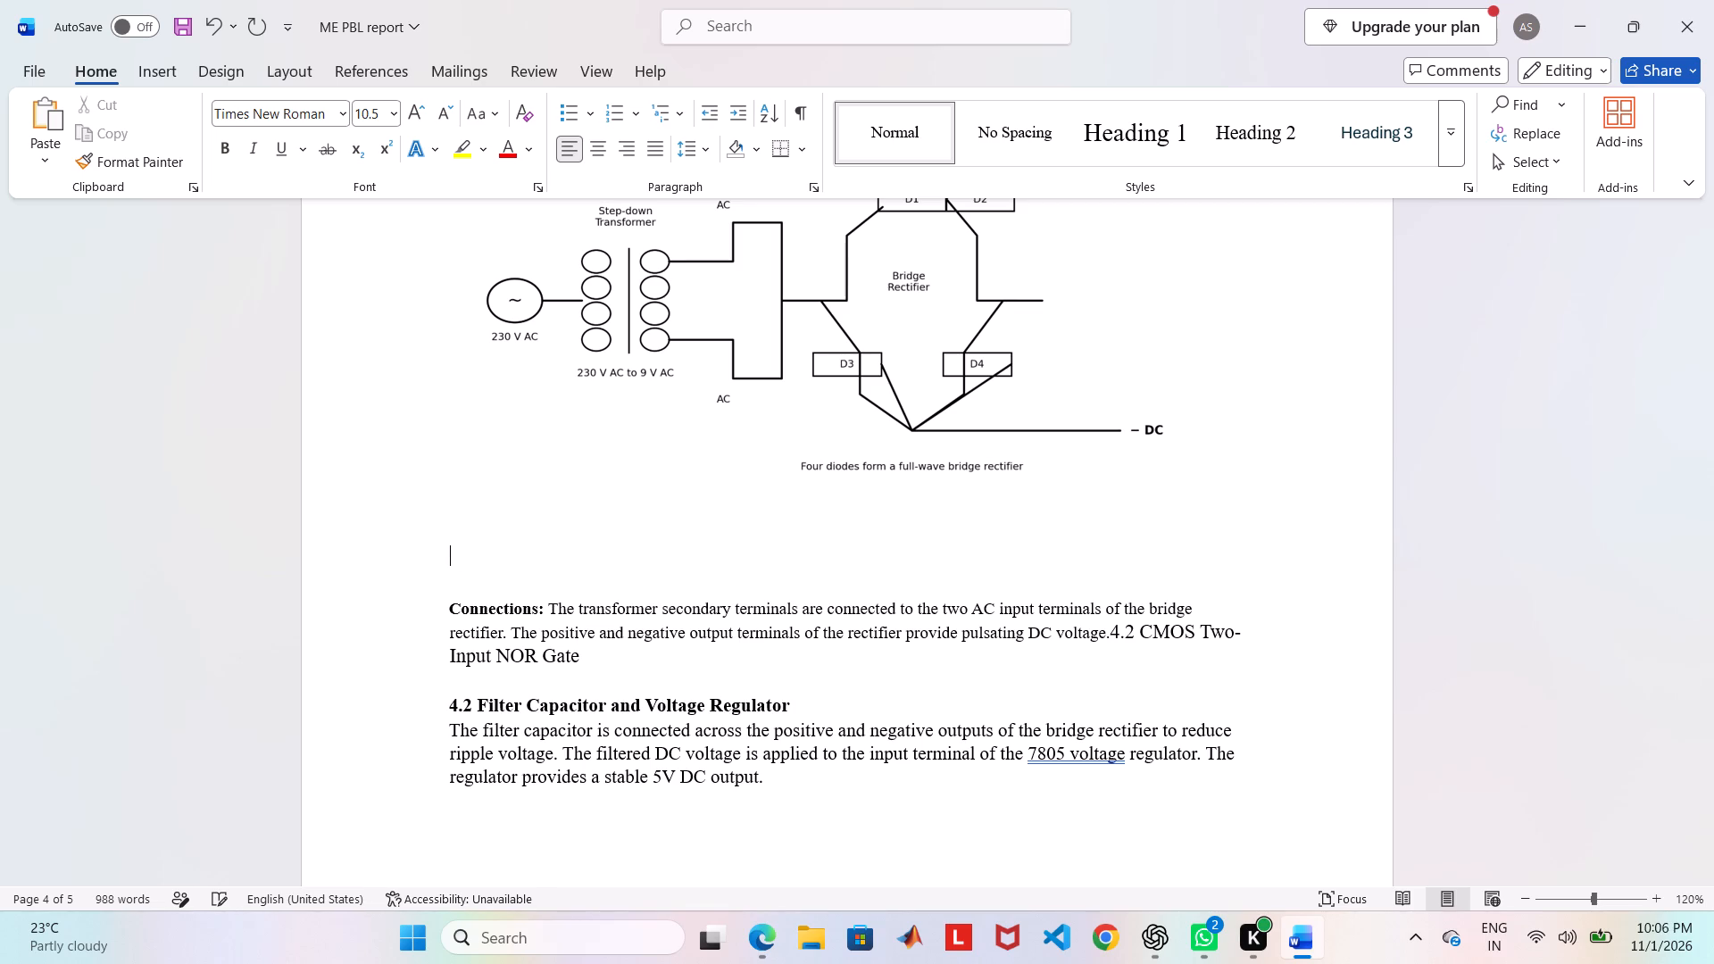
Insert the 4.2B picture from the Desktop on a new line below the section 4.2 paragraph.
scroll(988, 600, down, 3)
scroll(986, 600, up, 2)
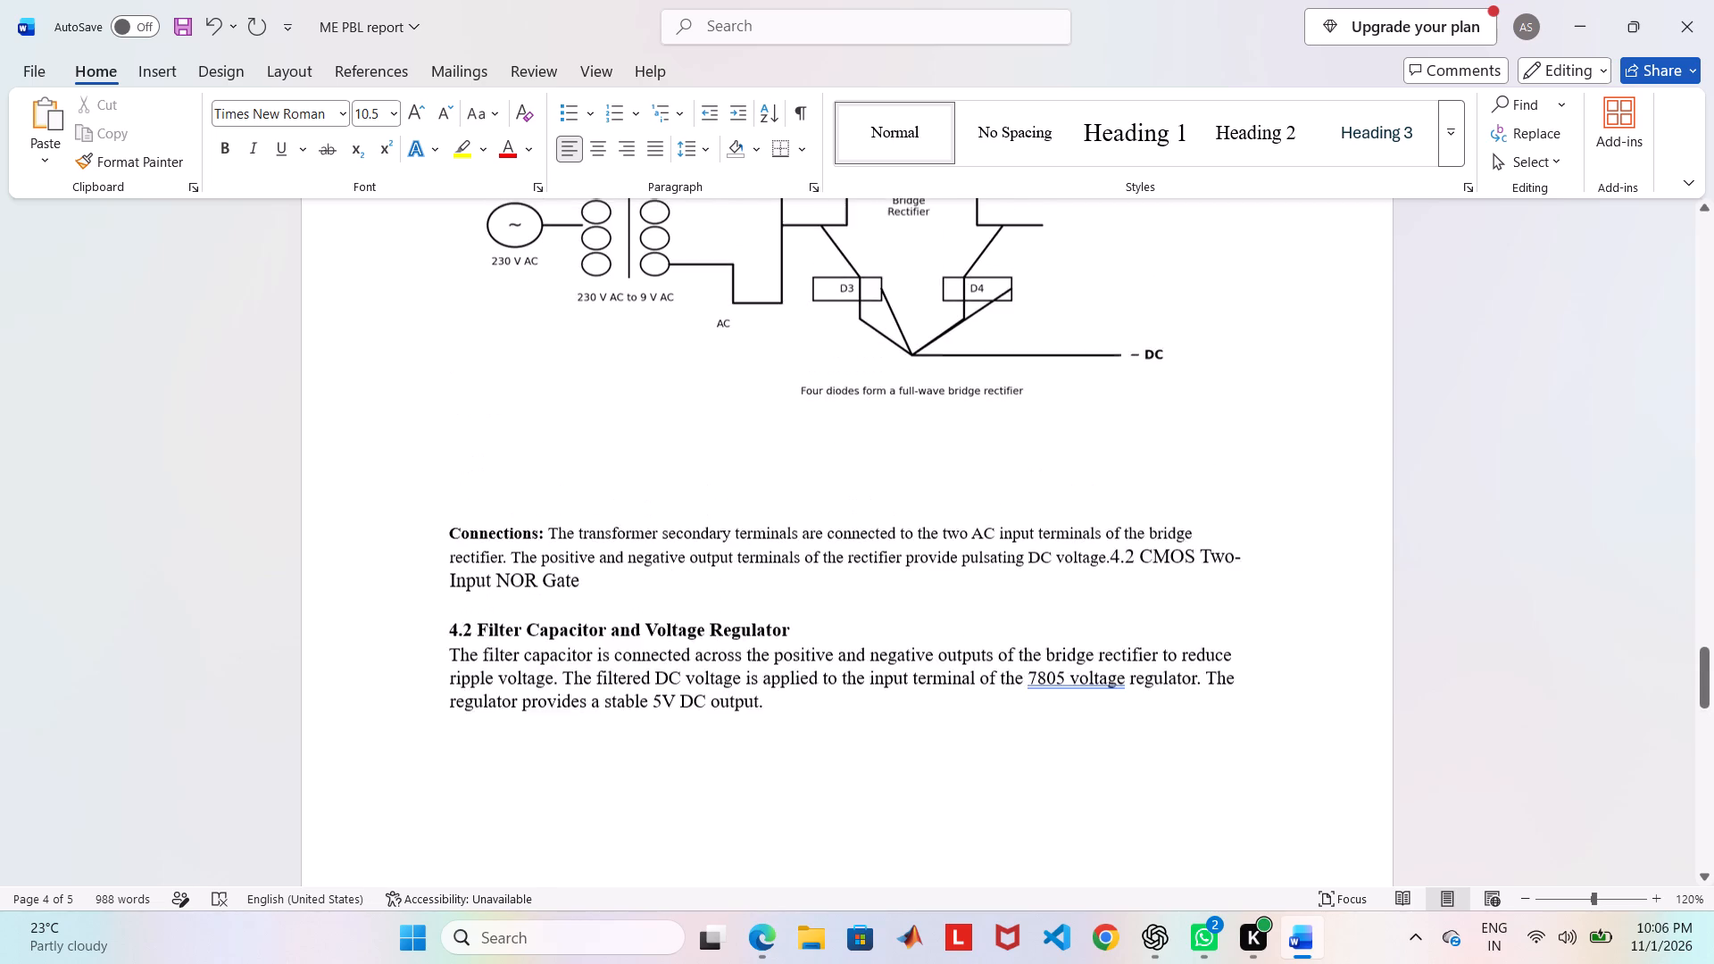
scroll(982, 612, down, 3)
click(817, 529)
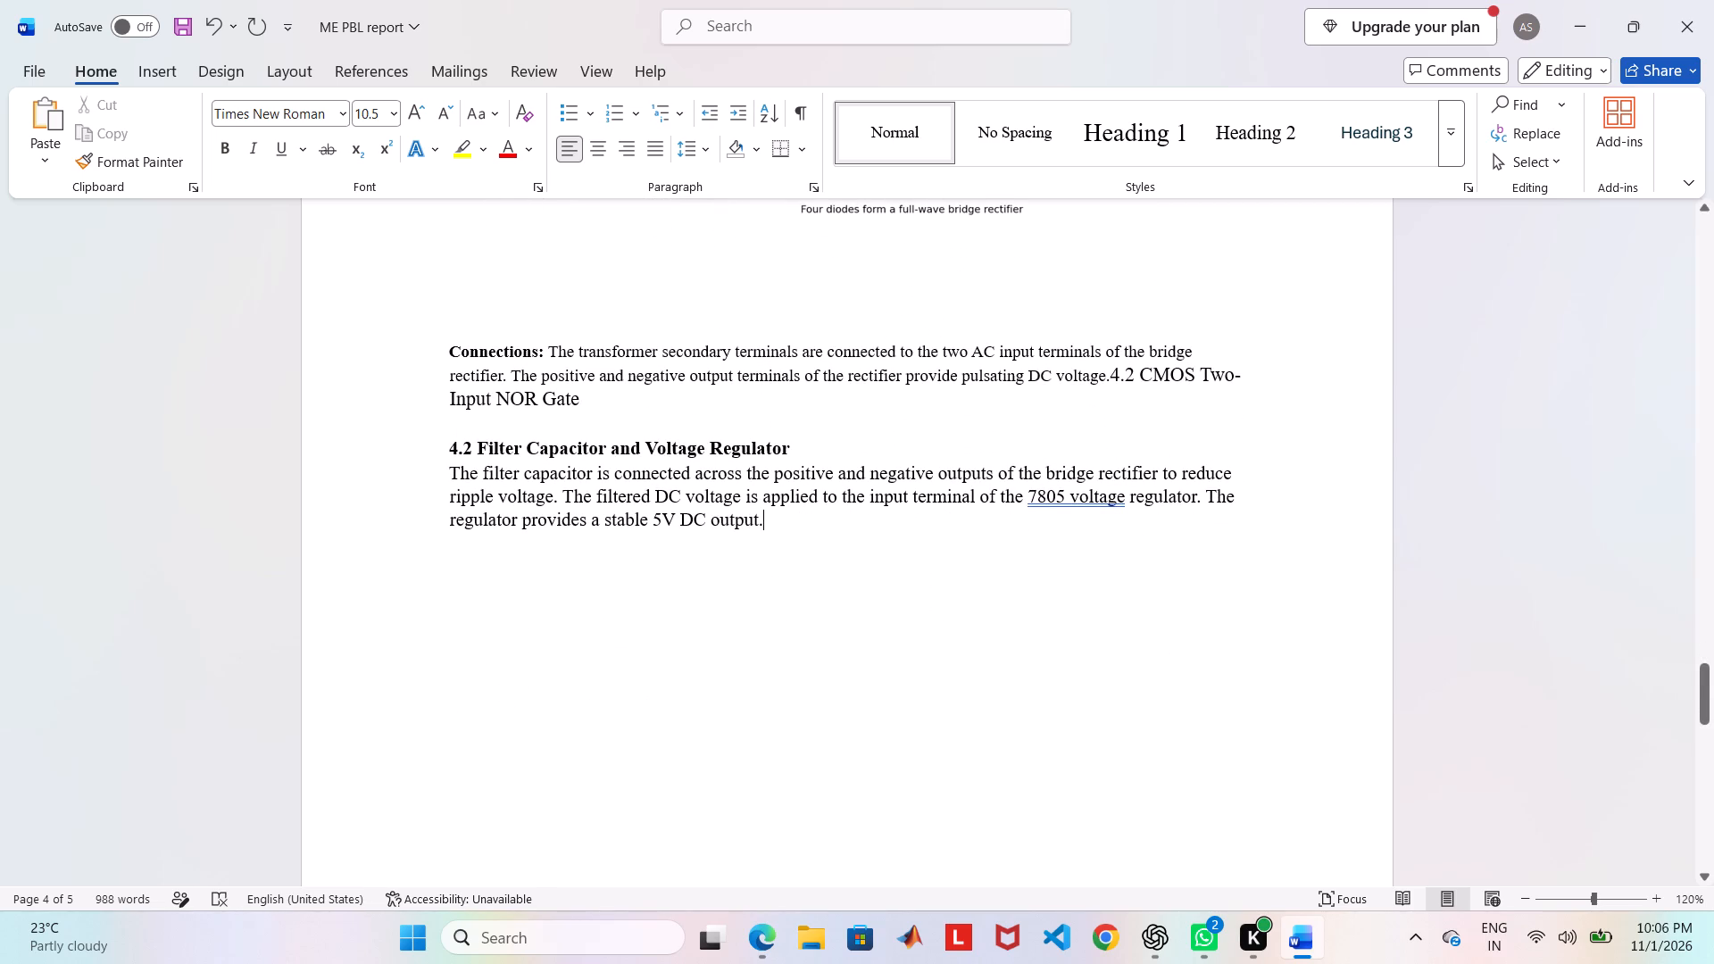
key(Return)
scroll(956, 450, up, 1)
click(172, 68)
click(236, 109)
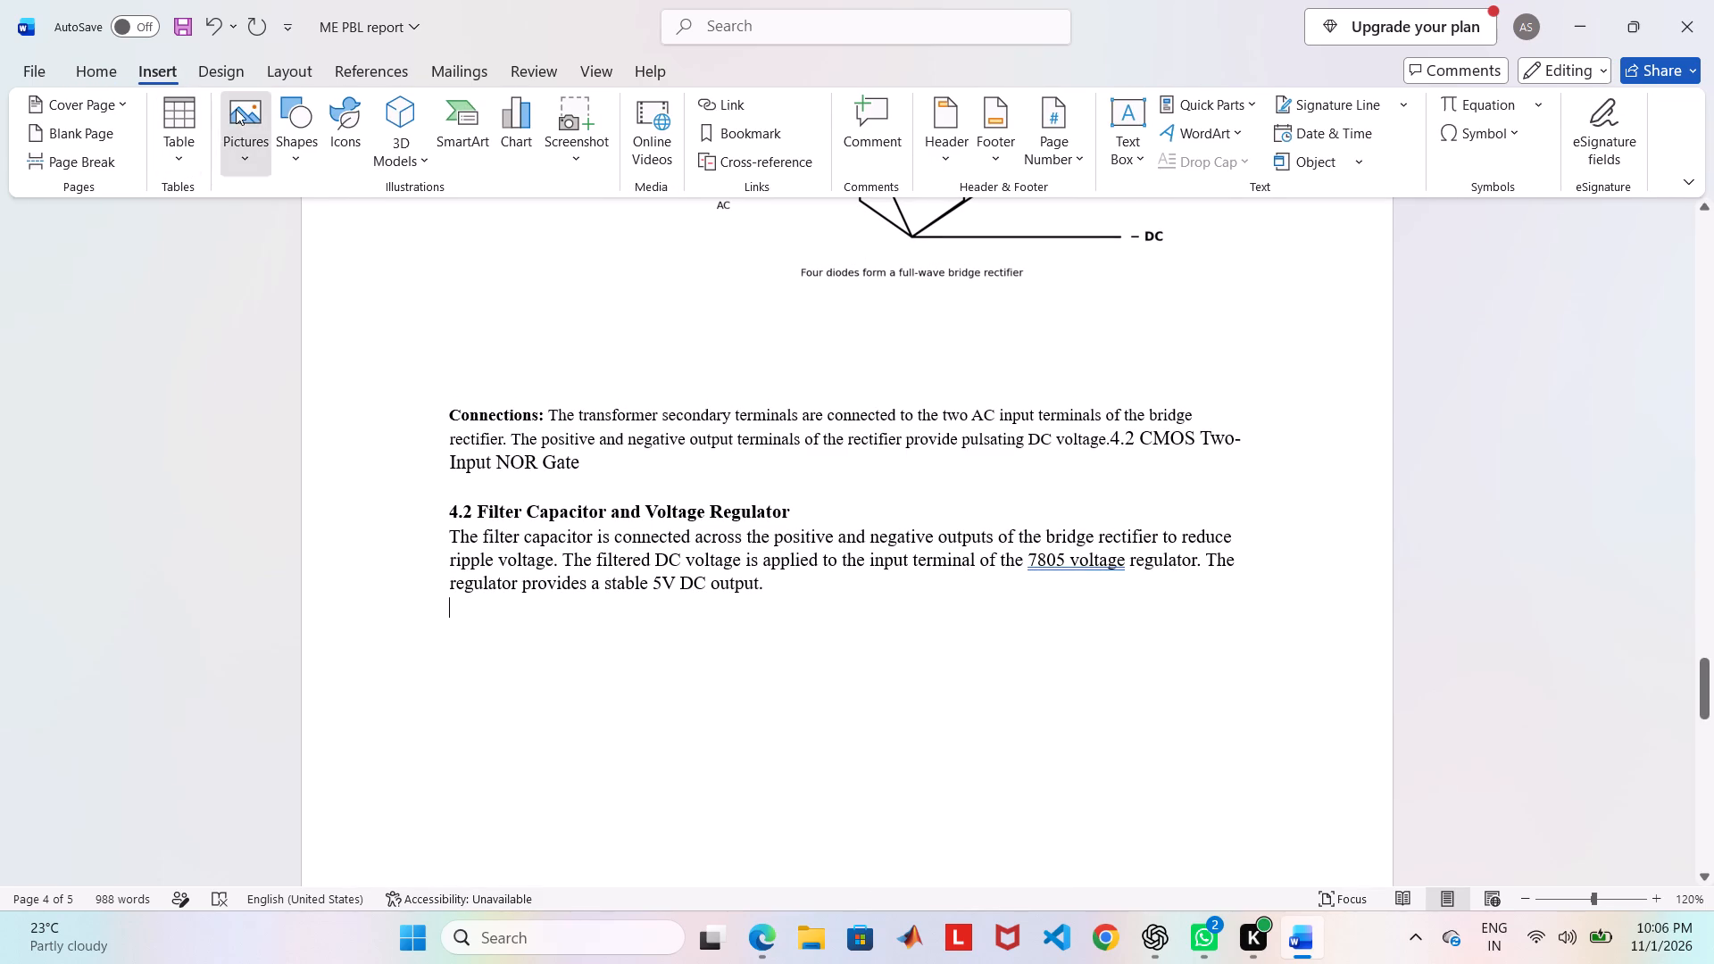
click(294, 231)
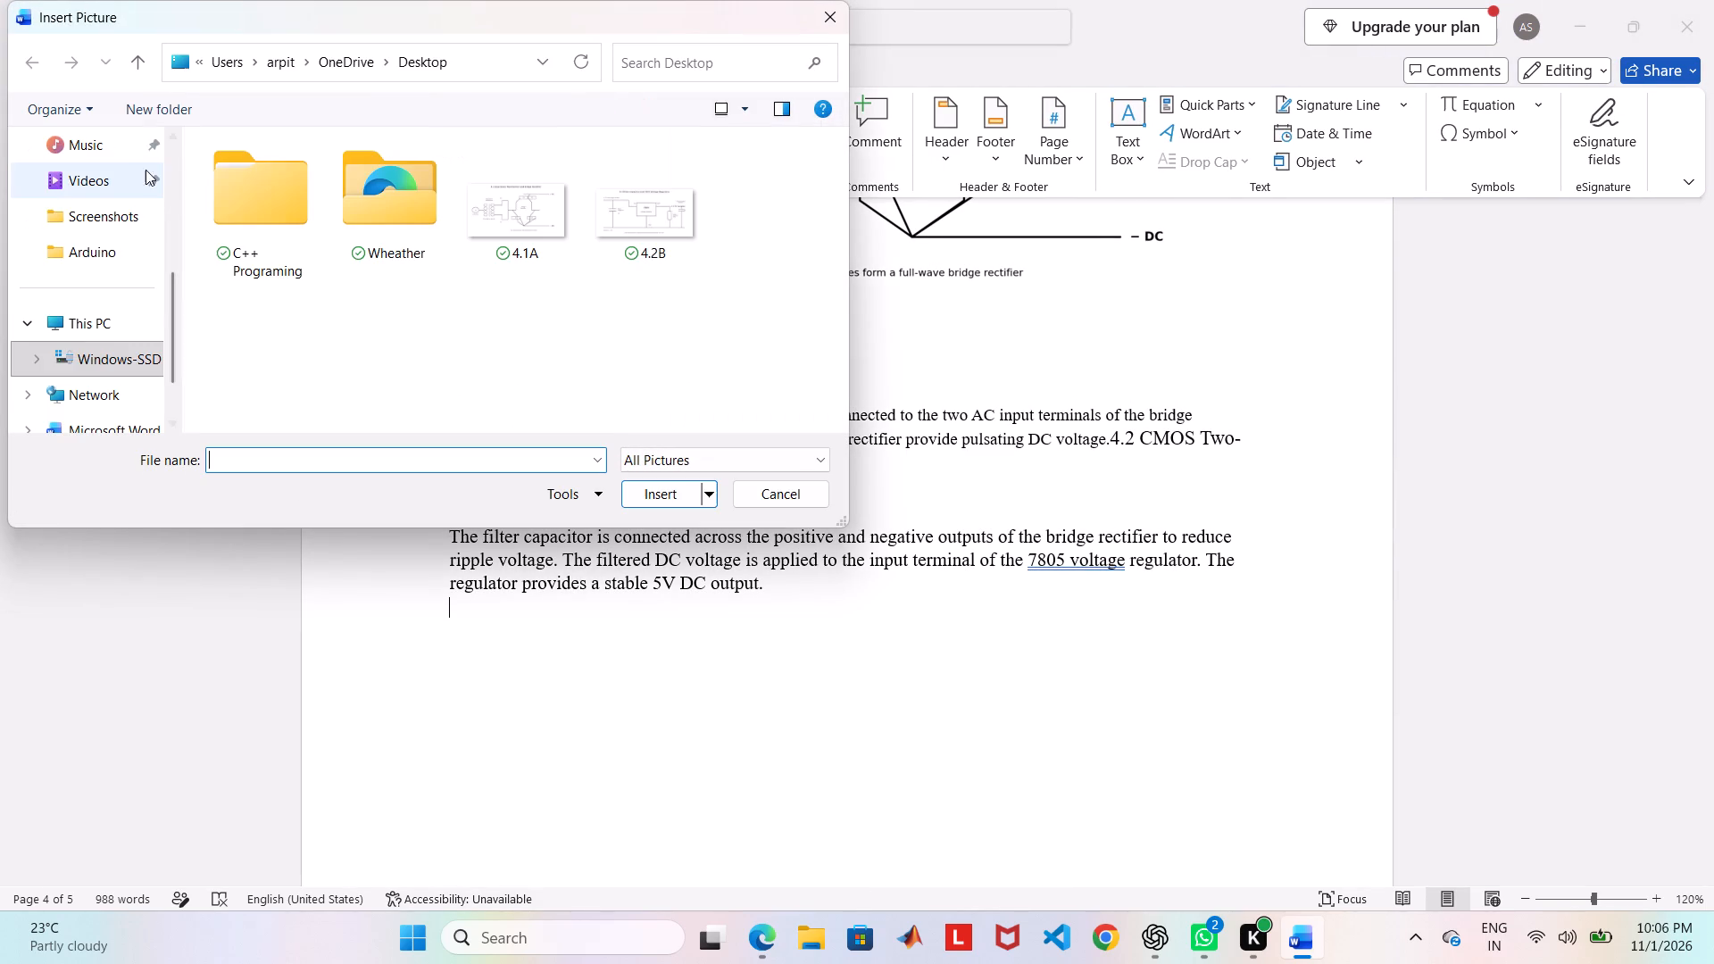
scroll(103, 243, down, 2)
scroll(103, 243, up, 3)
click(108, 285)
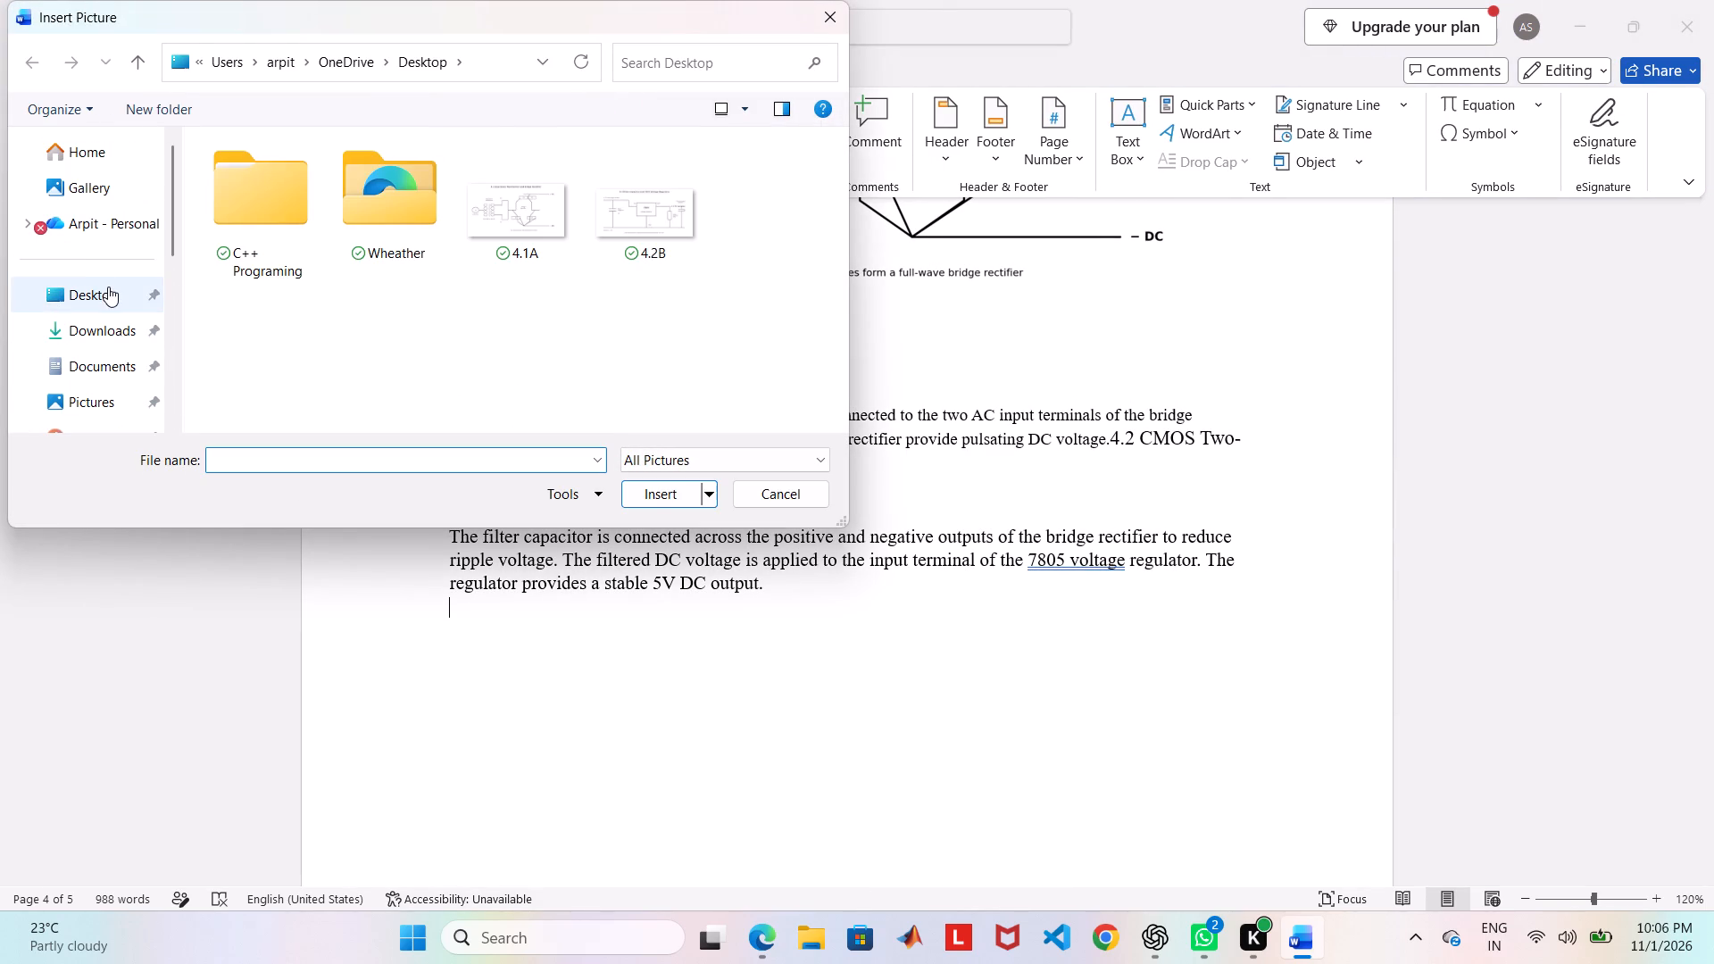
click(649, 228)
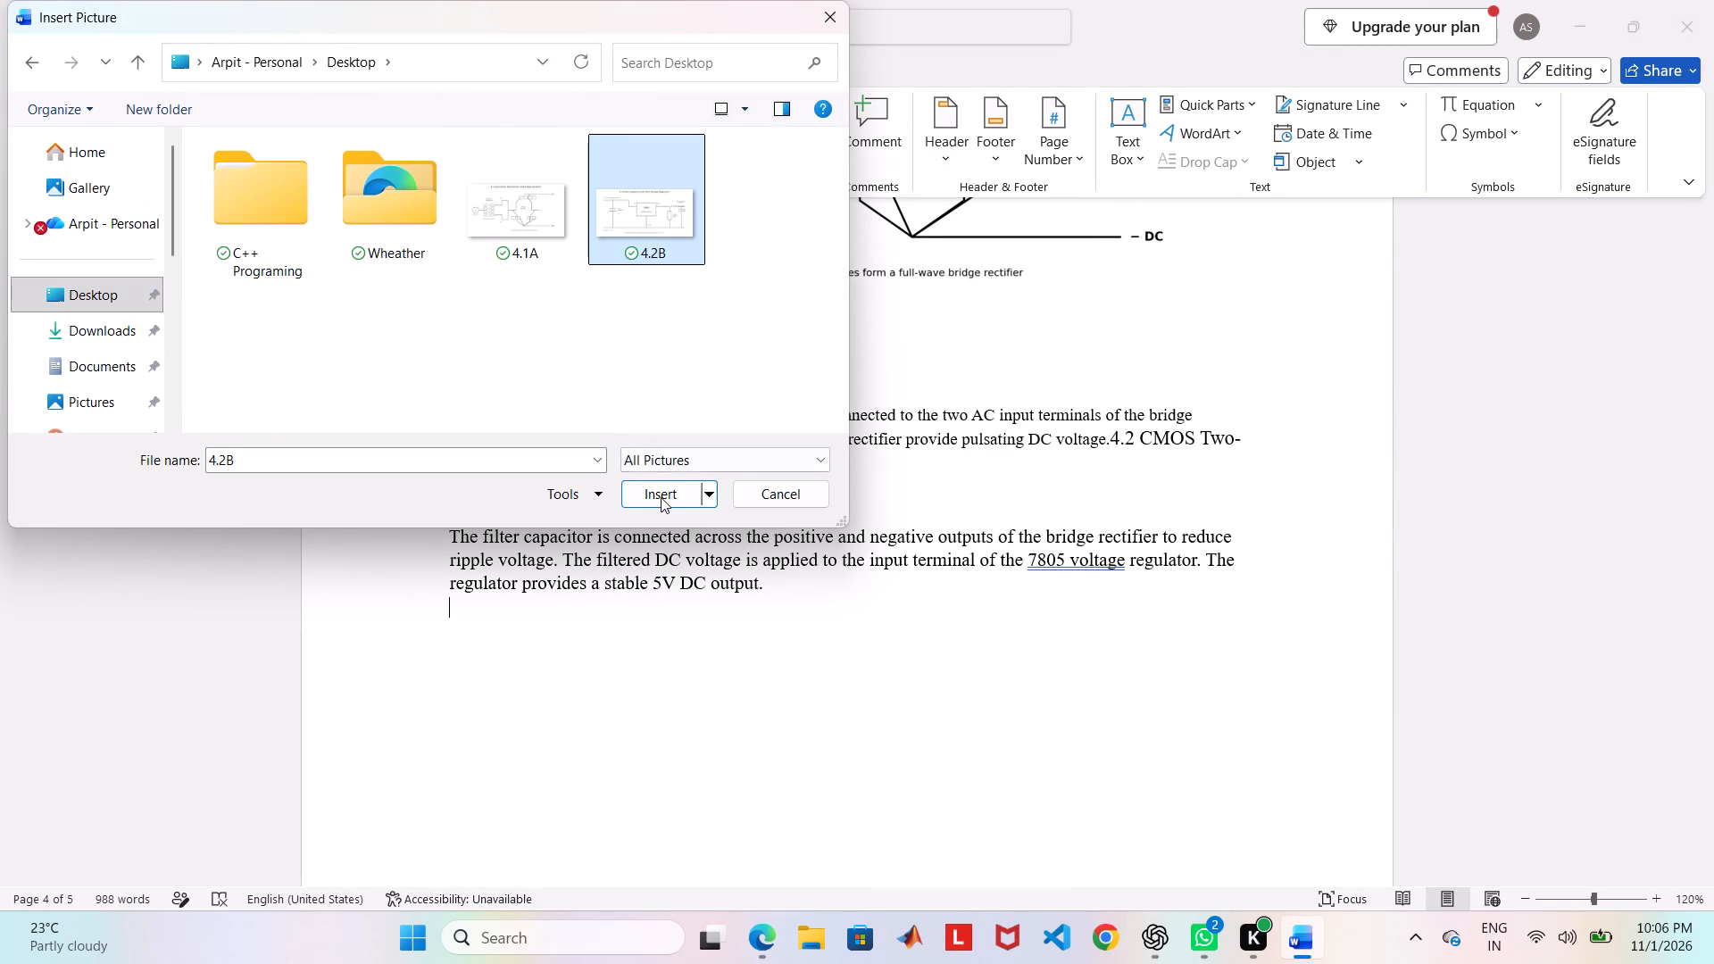
click(662, 497)
click(605, 347)
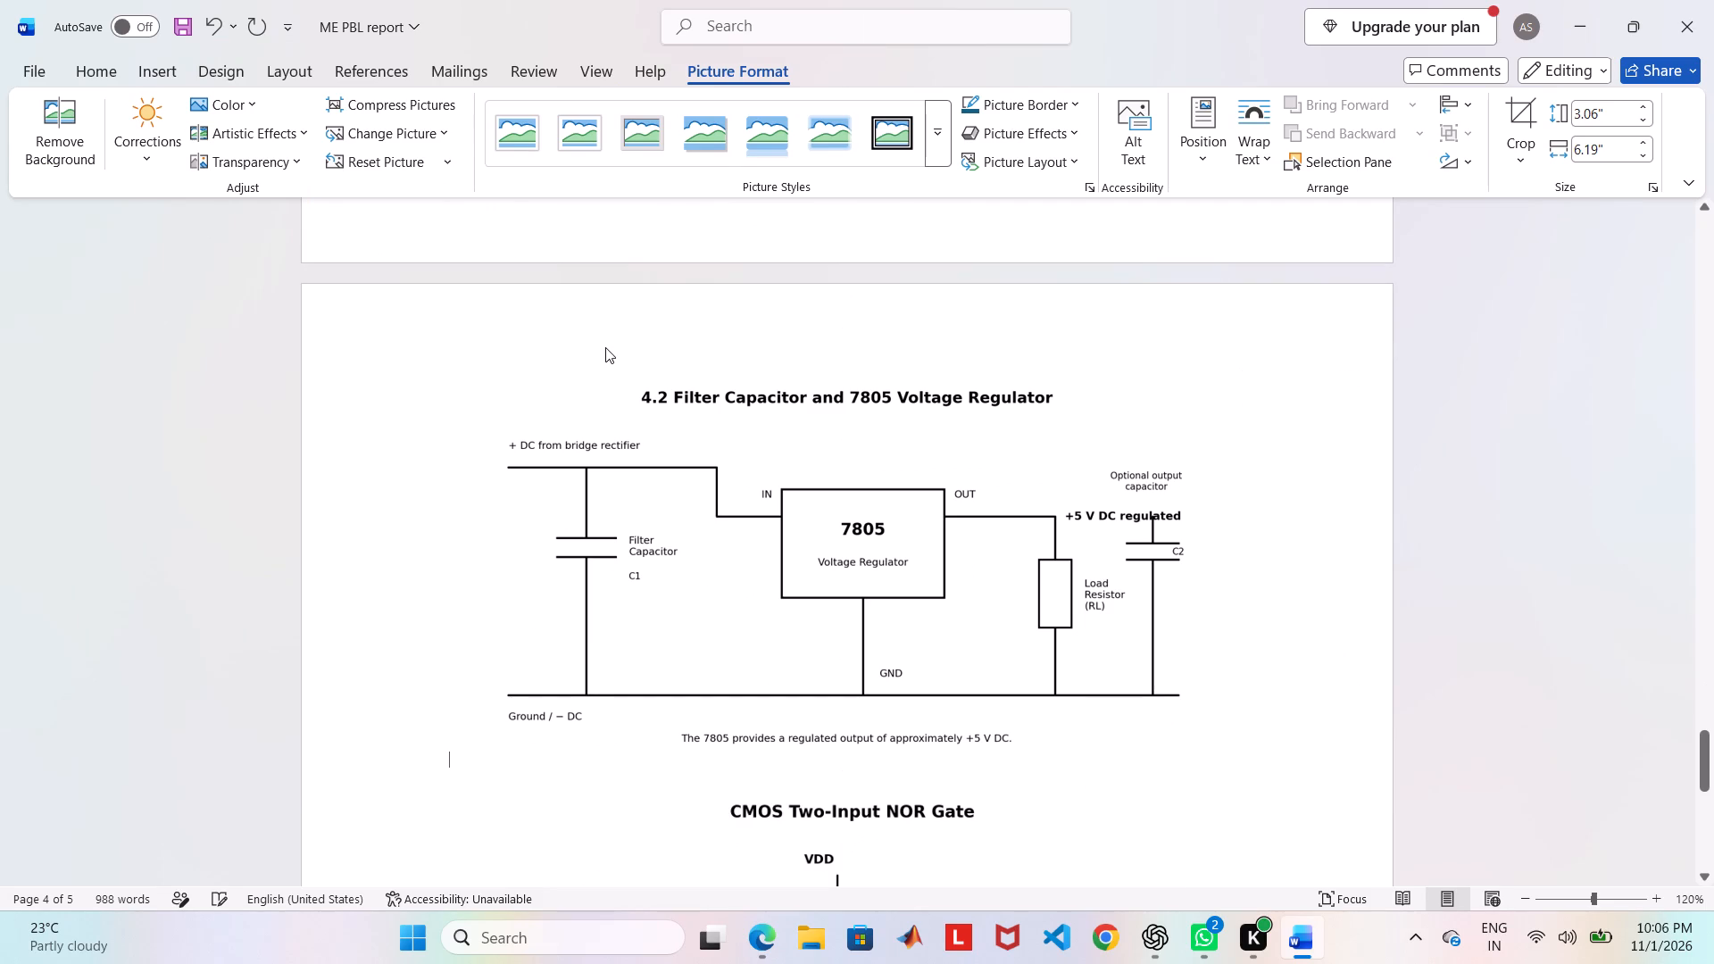
Move the 4.2 Filter Capacitor and 7805 Voltage Regulator picture up into the section 4.2 paragraph, just before "stable 5V DC output.".
scroll(605, 347, up, 9)
scroll(605, 347, down, 8)
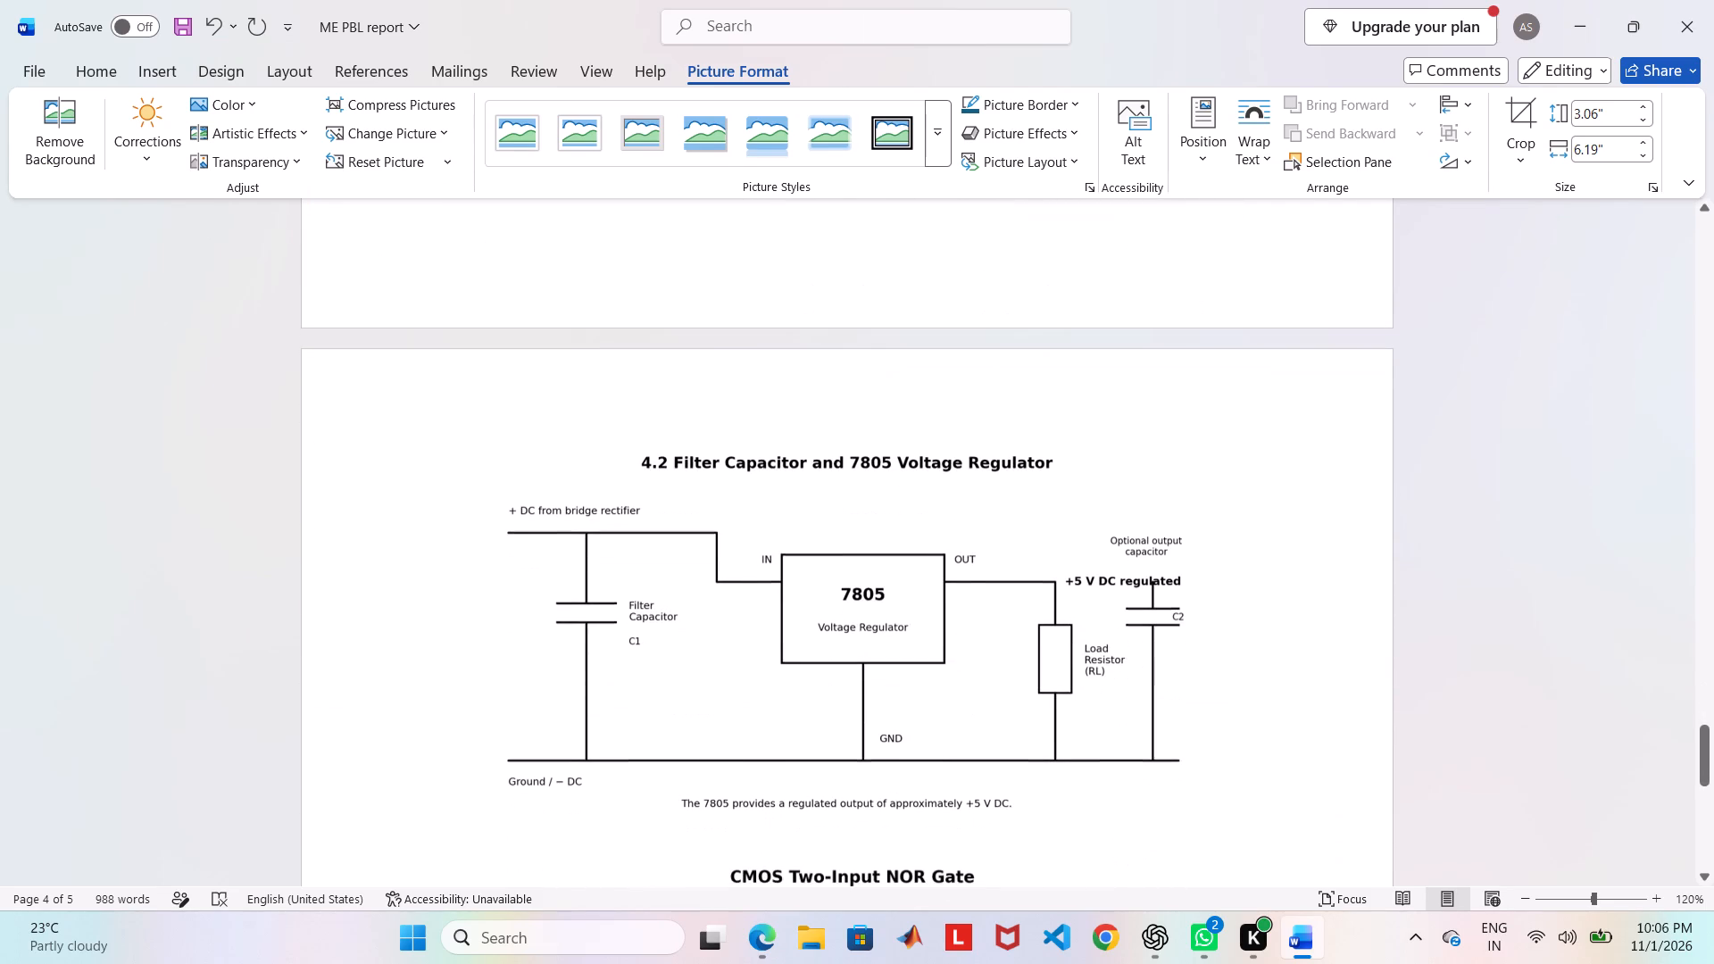
scroll(617, 352, up, 9)
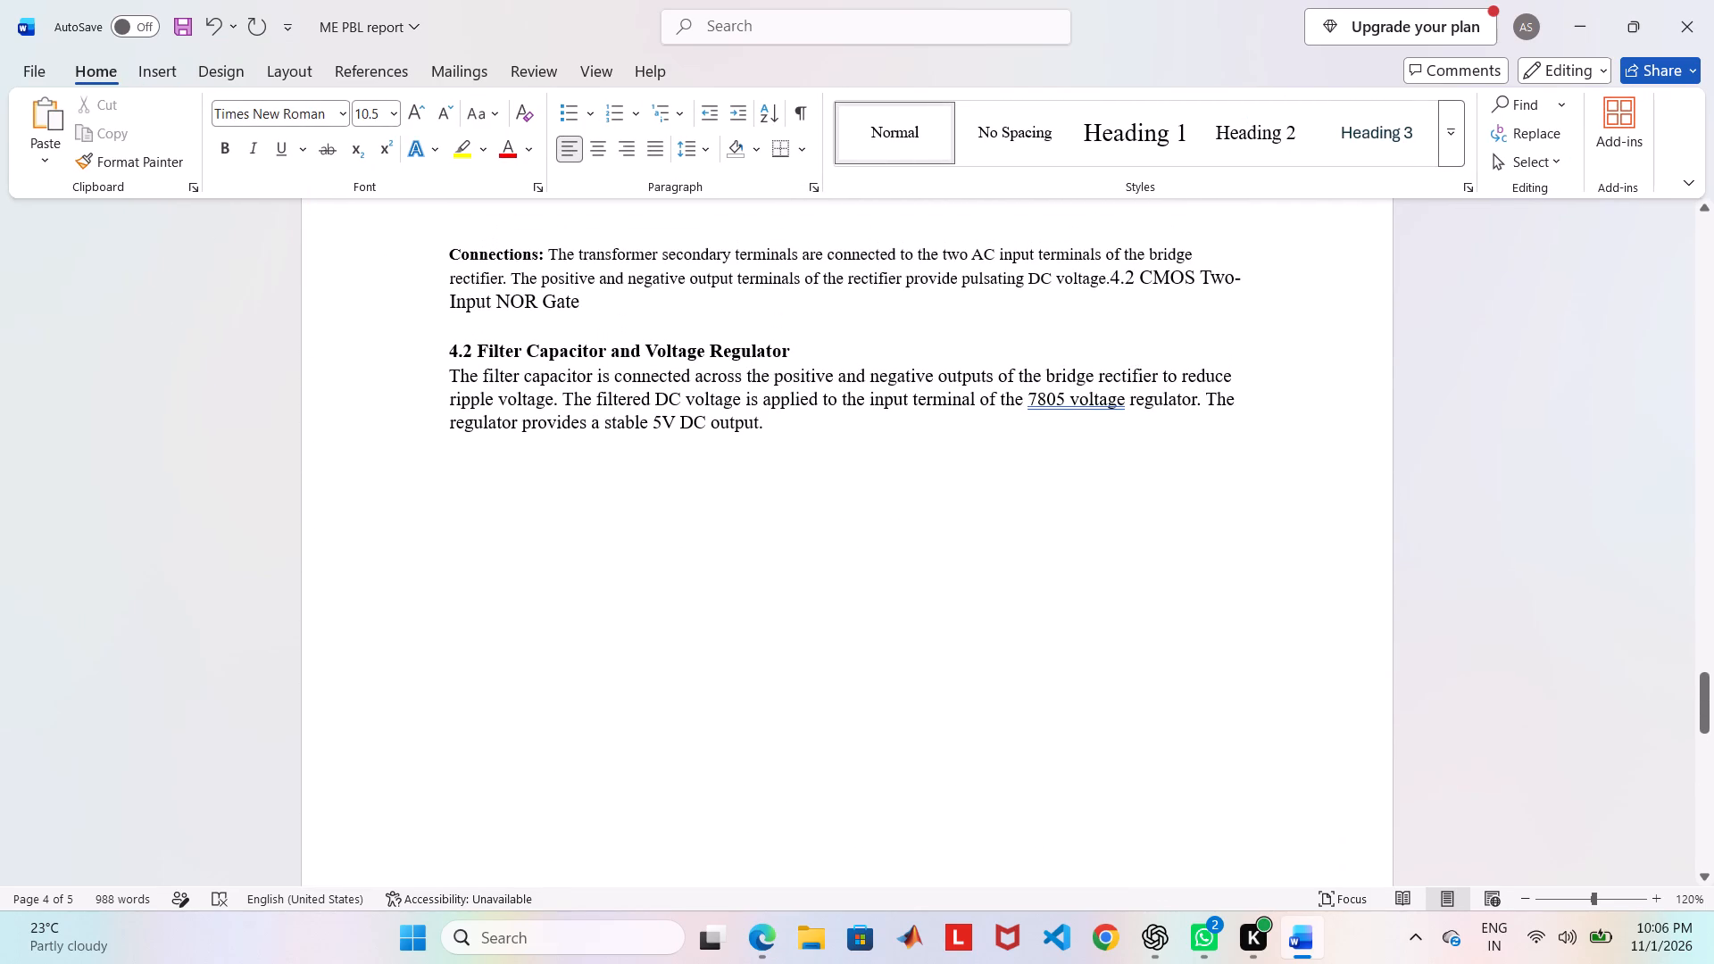
scroll(644, 390, up, 2)
scroll(650, 422, down, 4)
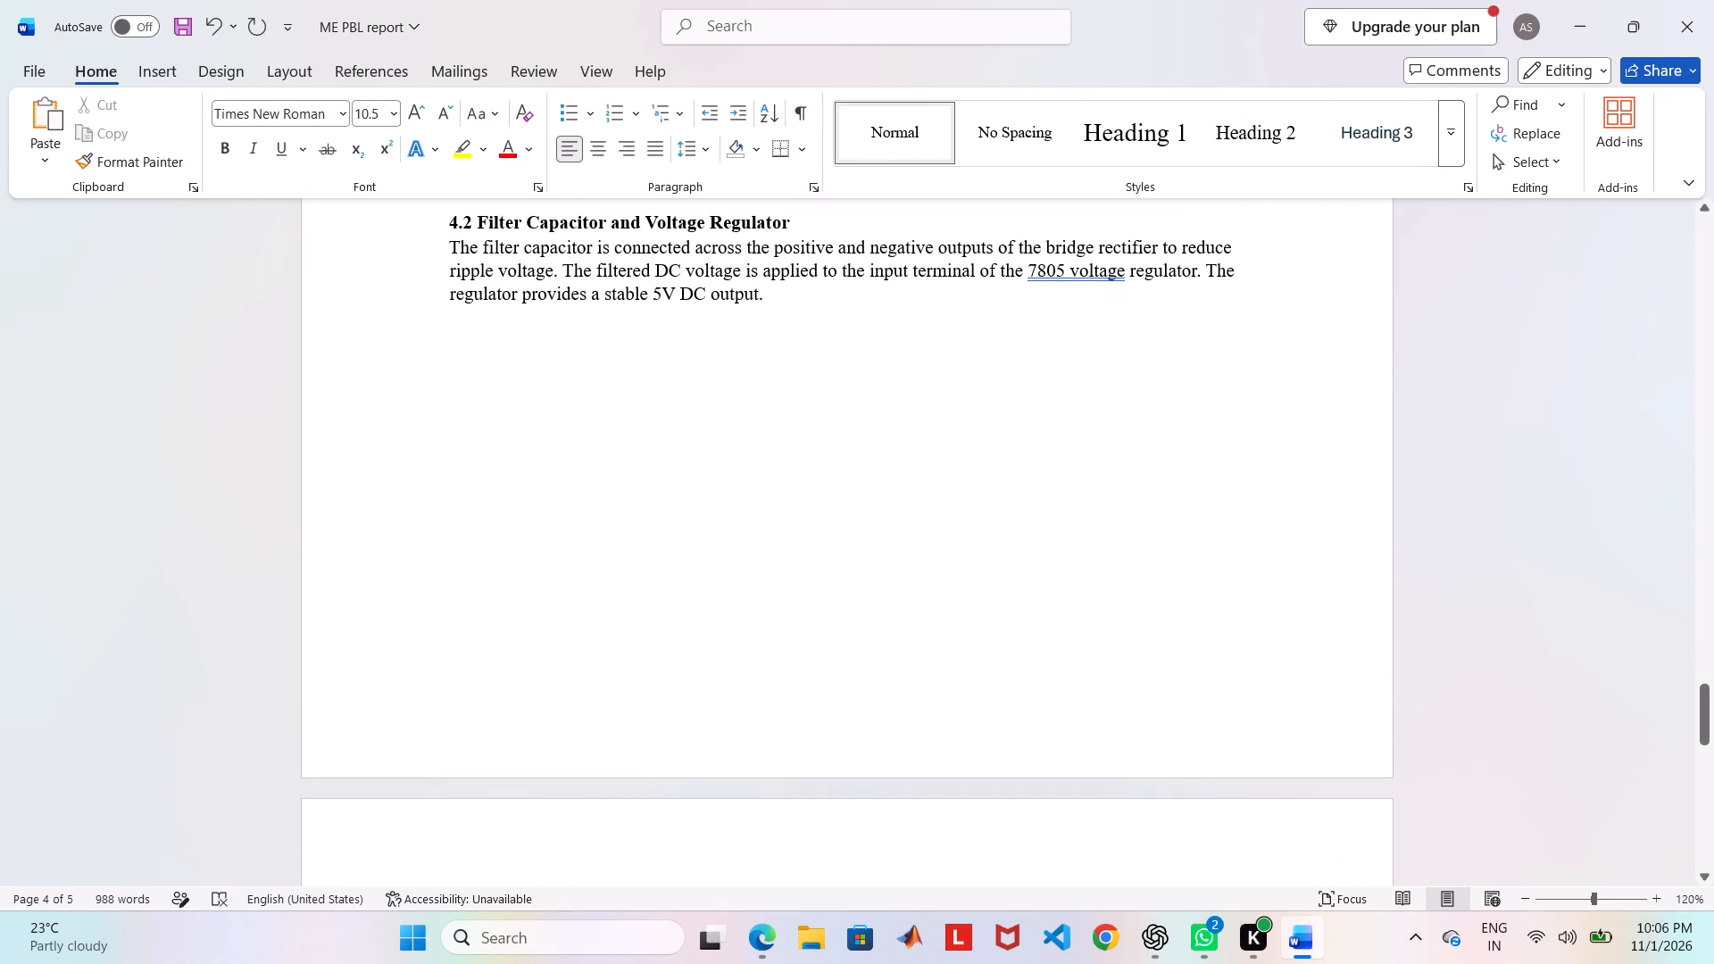
scroll(652, 440, down, 10)
click(705, 523)
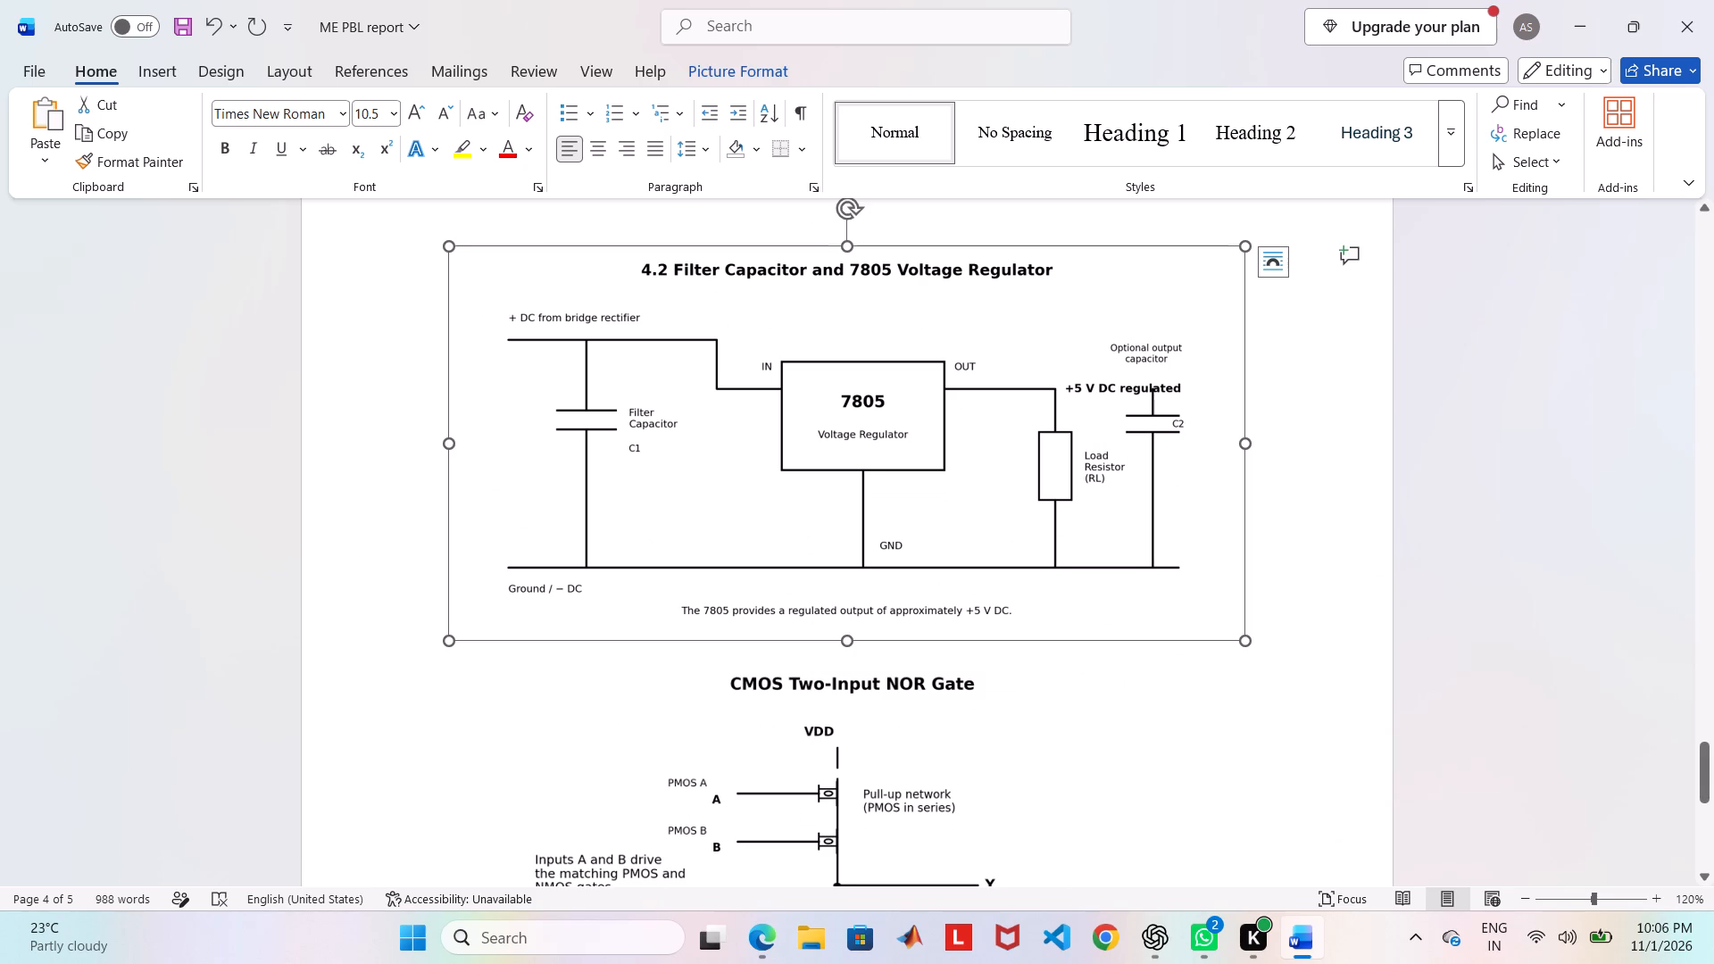
scroll(658, 467, up, 3)
drag(659, 466, 660, 466)
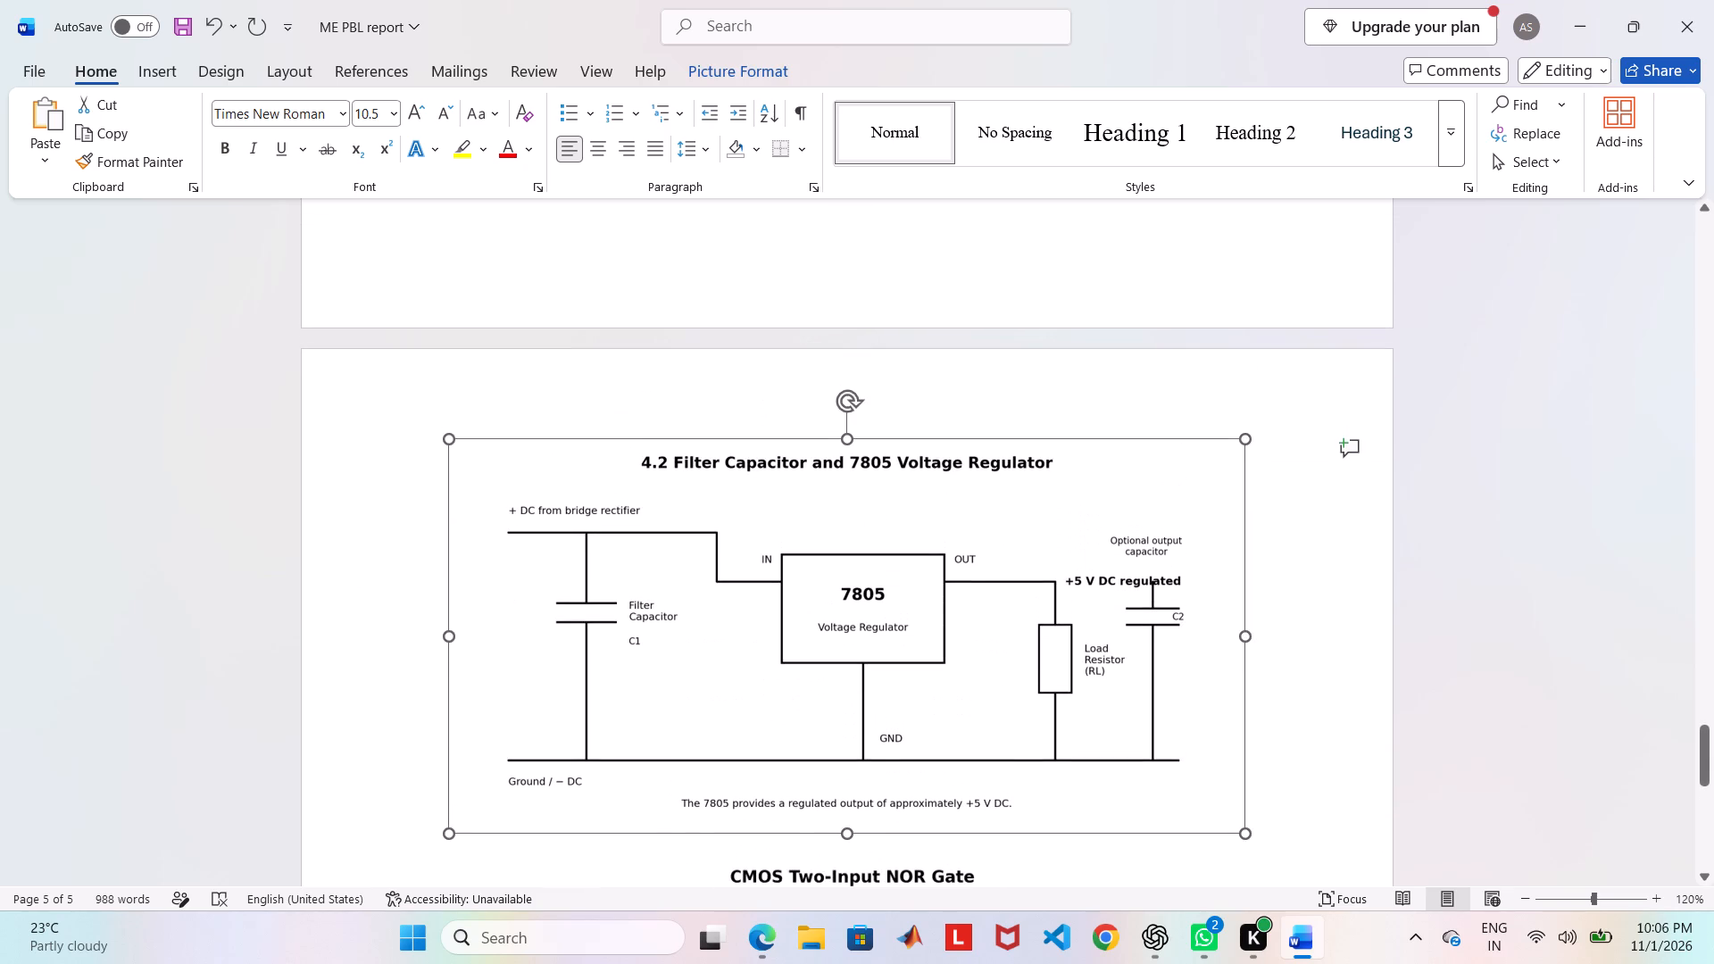
drag(660, 466, 664, 465)
scroll(664, 465, up, 7)
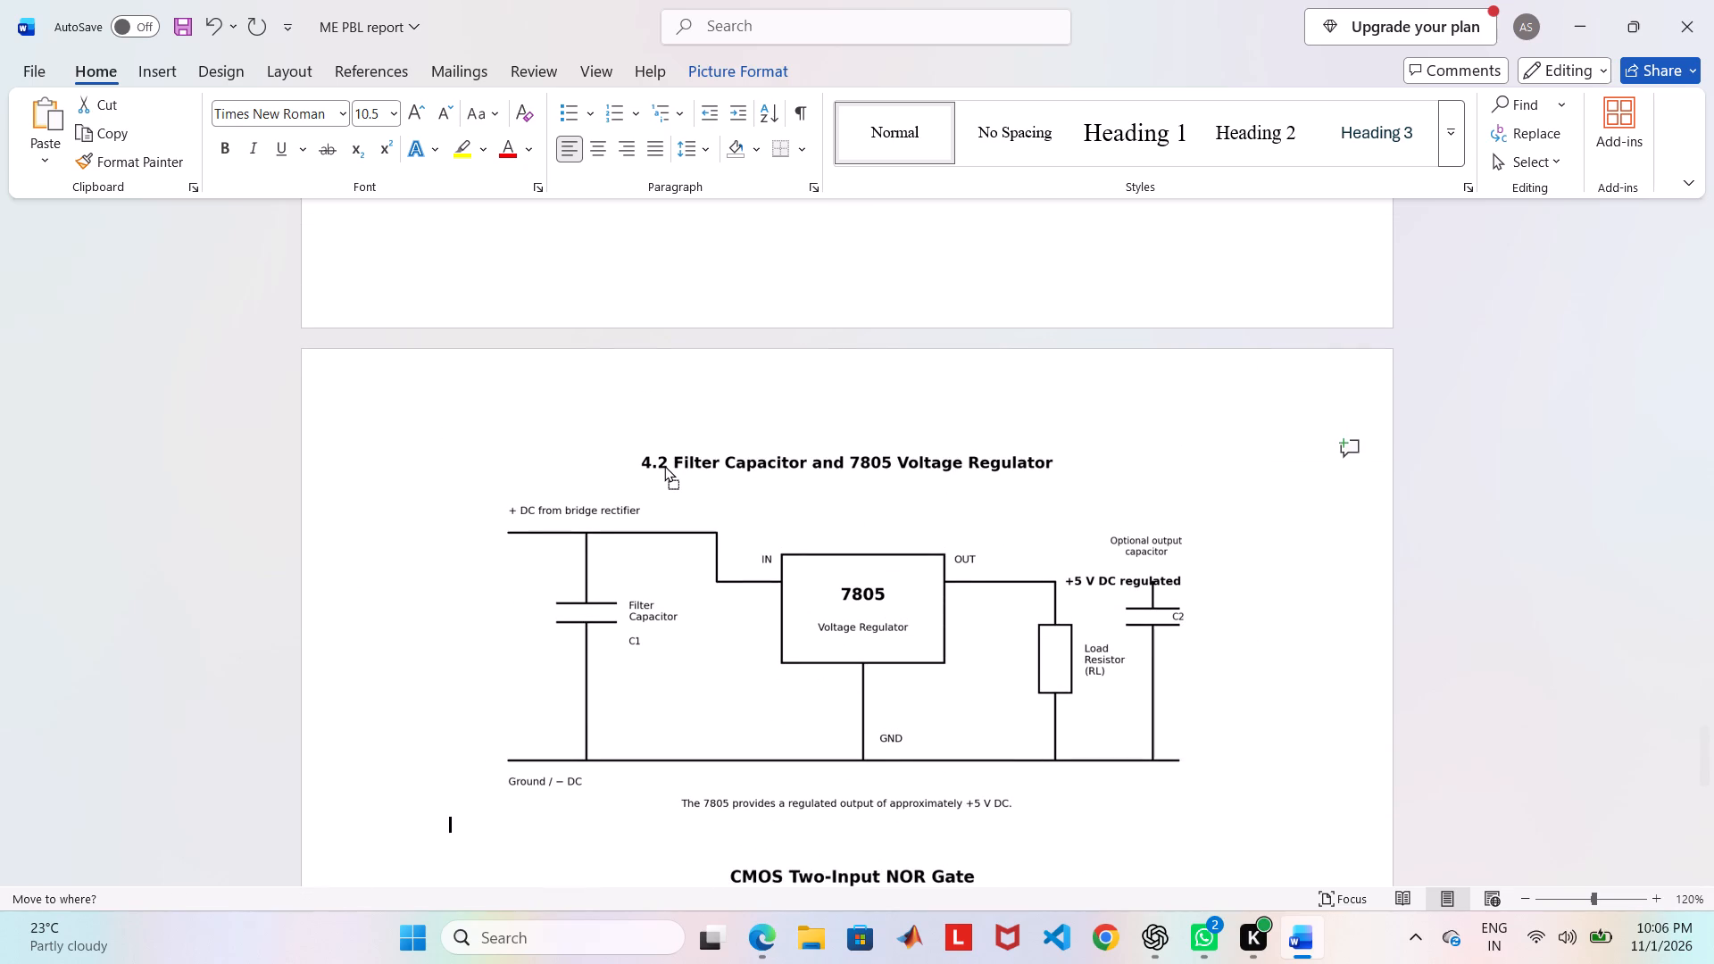
drag(664, 465, 613, 262)
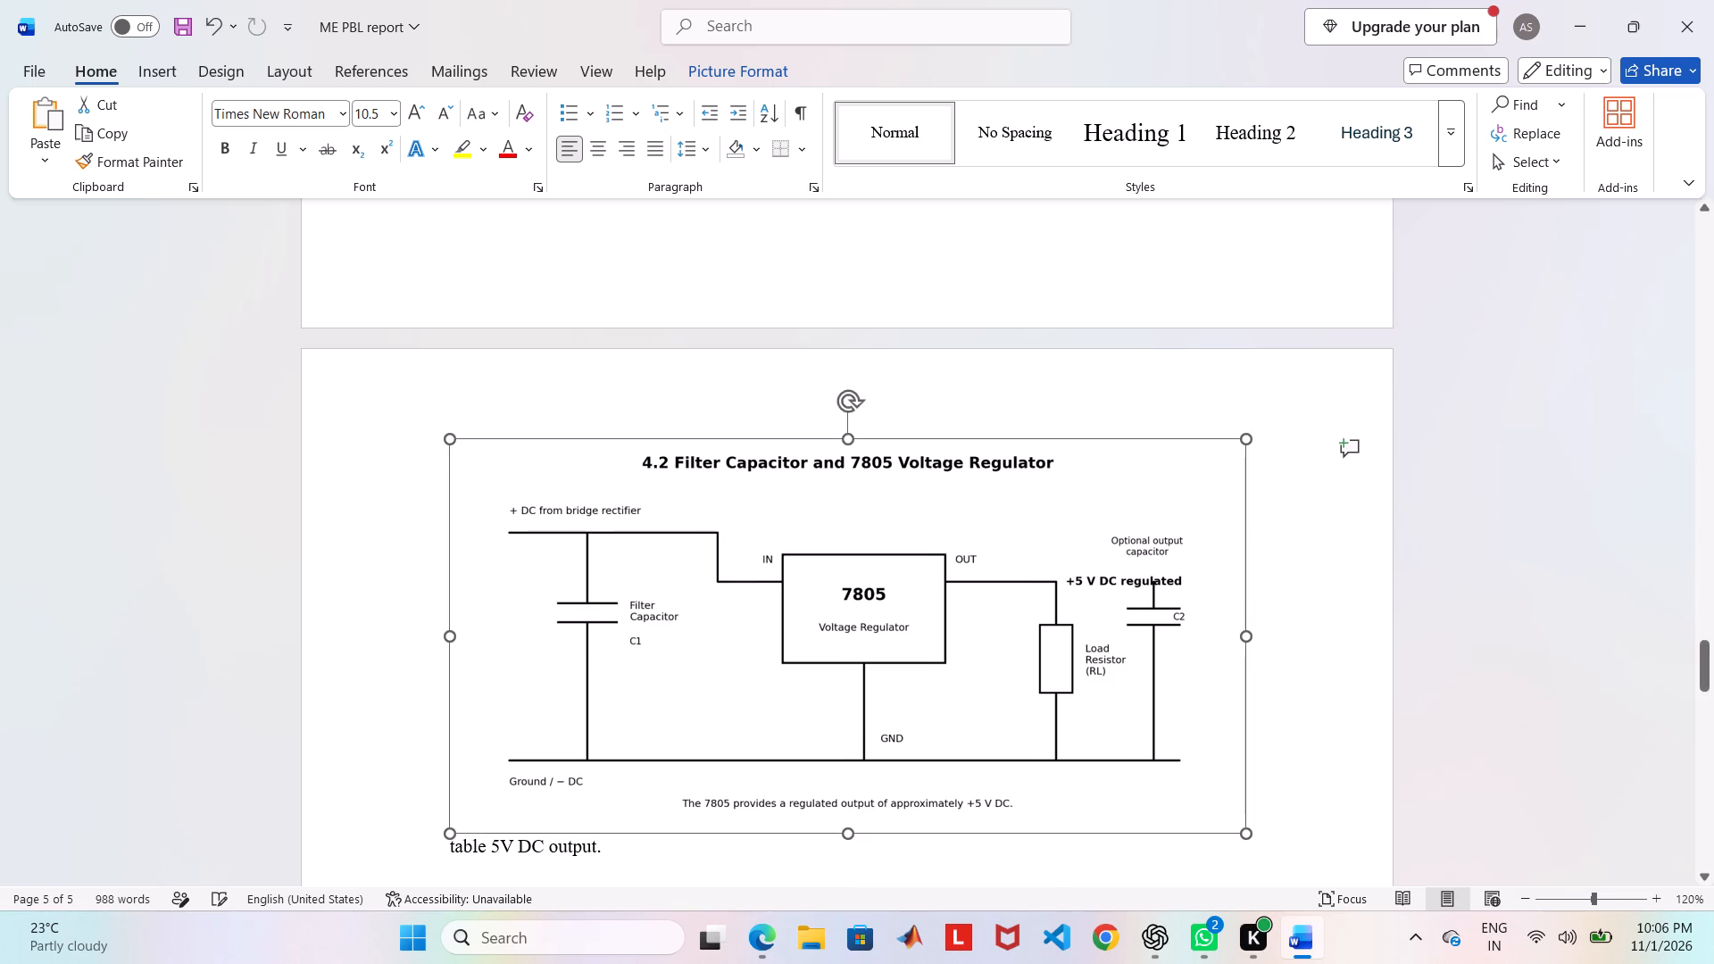
scroll(613, 262, up, 6)
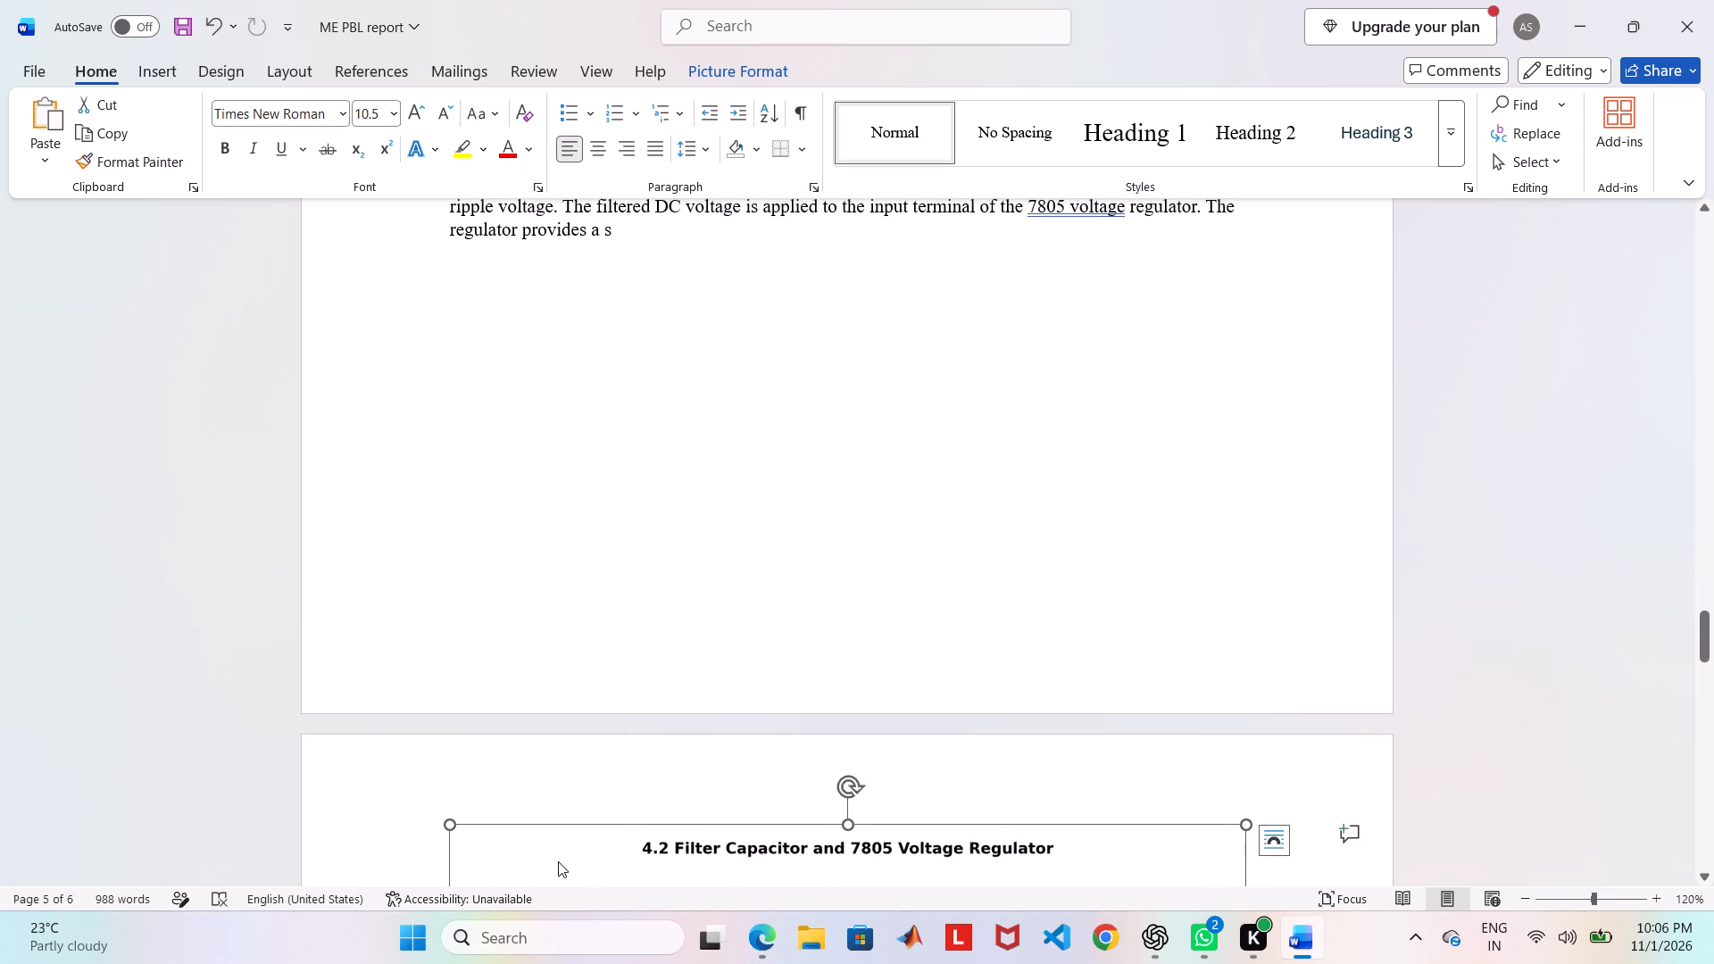
drag(543, 868, 603, 280)
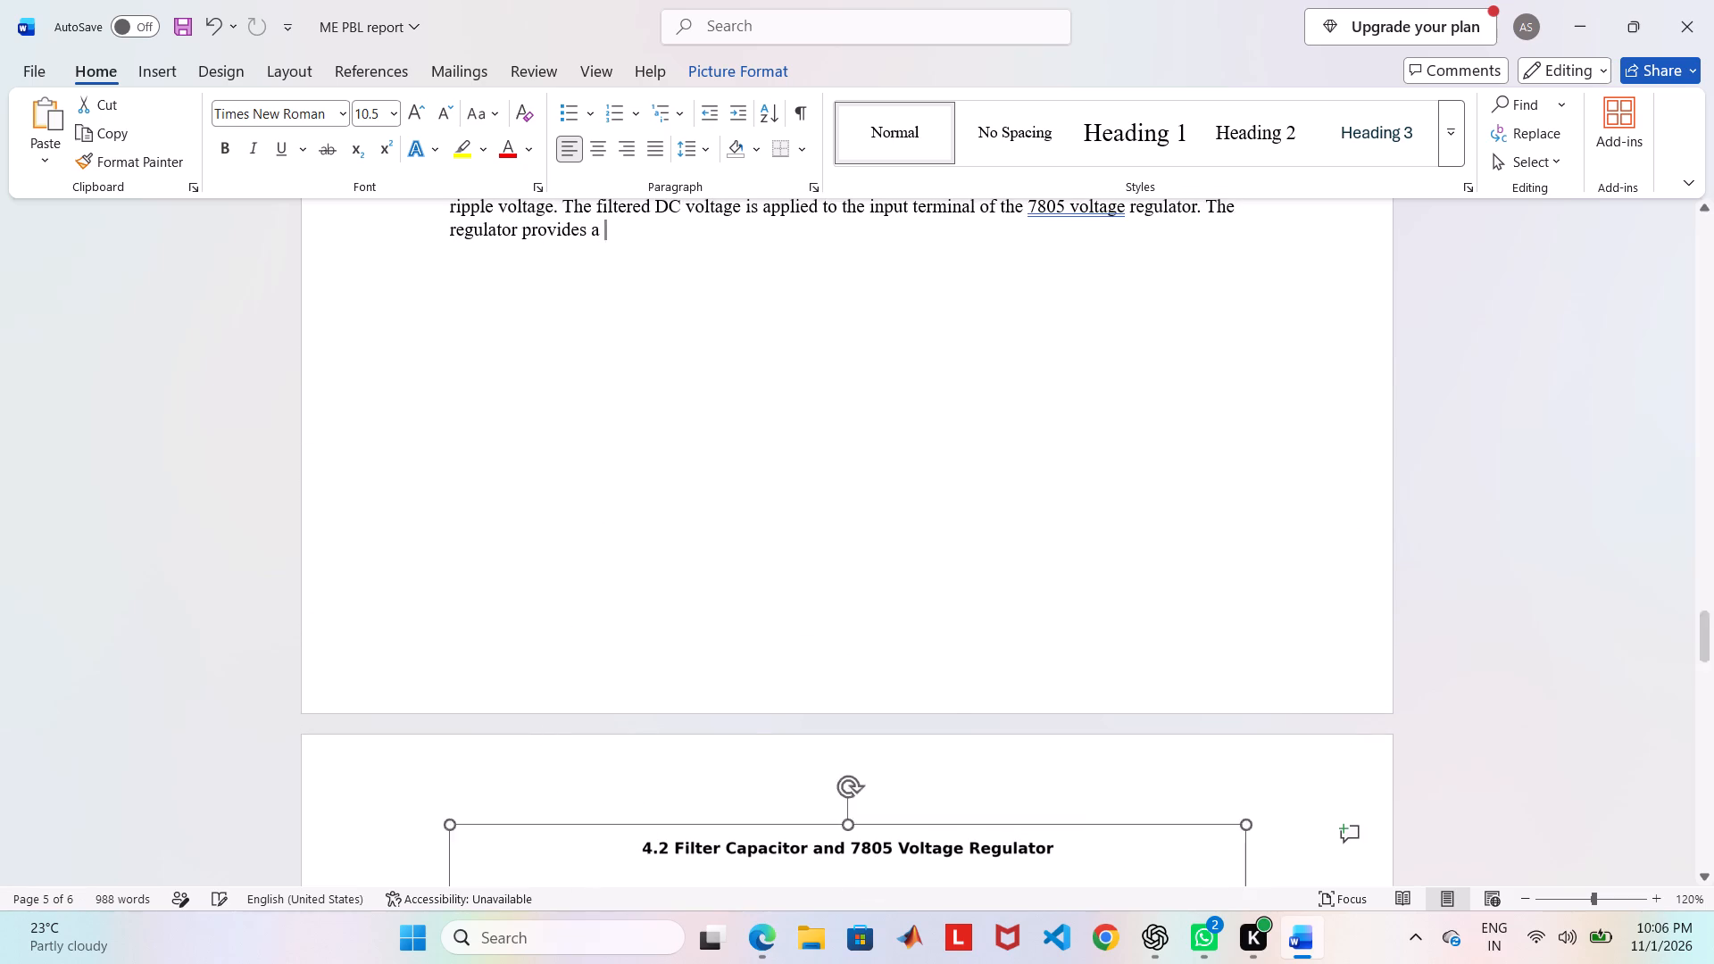
Stretch the 4.1 Step-Down Transformer and Bridge Rectifier picture slightly taller, extending its lower edge toward the Connections paragraph.
scroll(609, 428, up, 1)
scroll(609, 428, down, 1)
scroll(609, 428, up, 14)
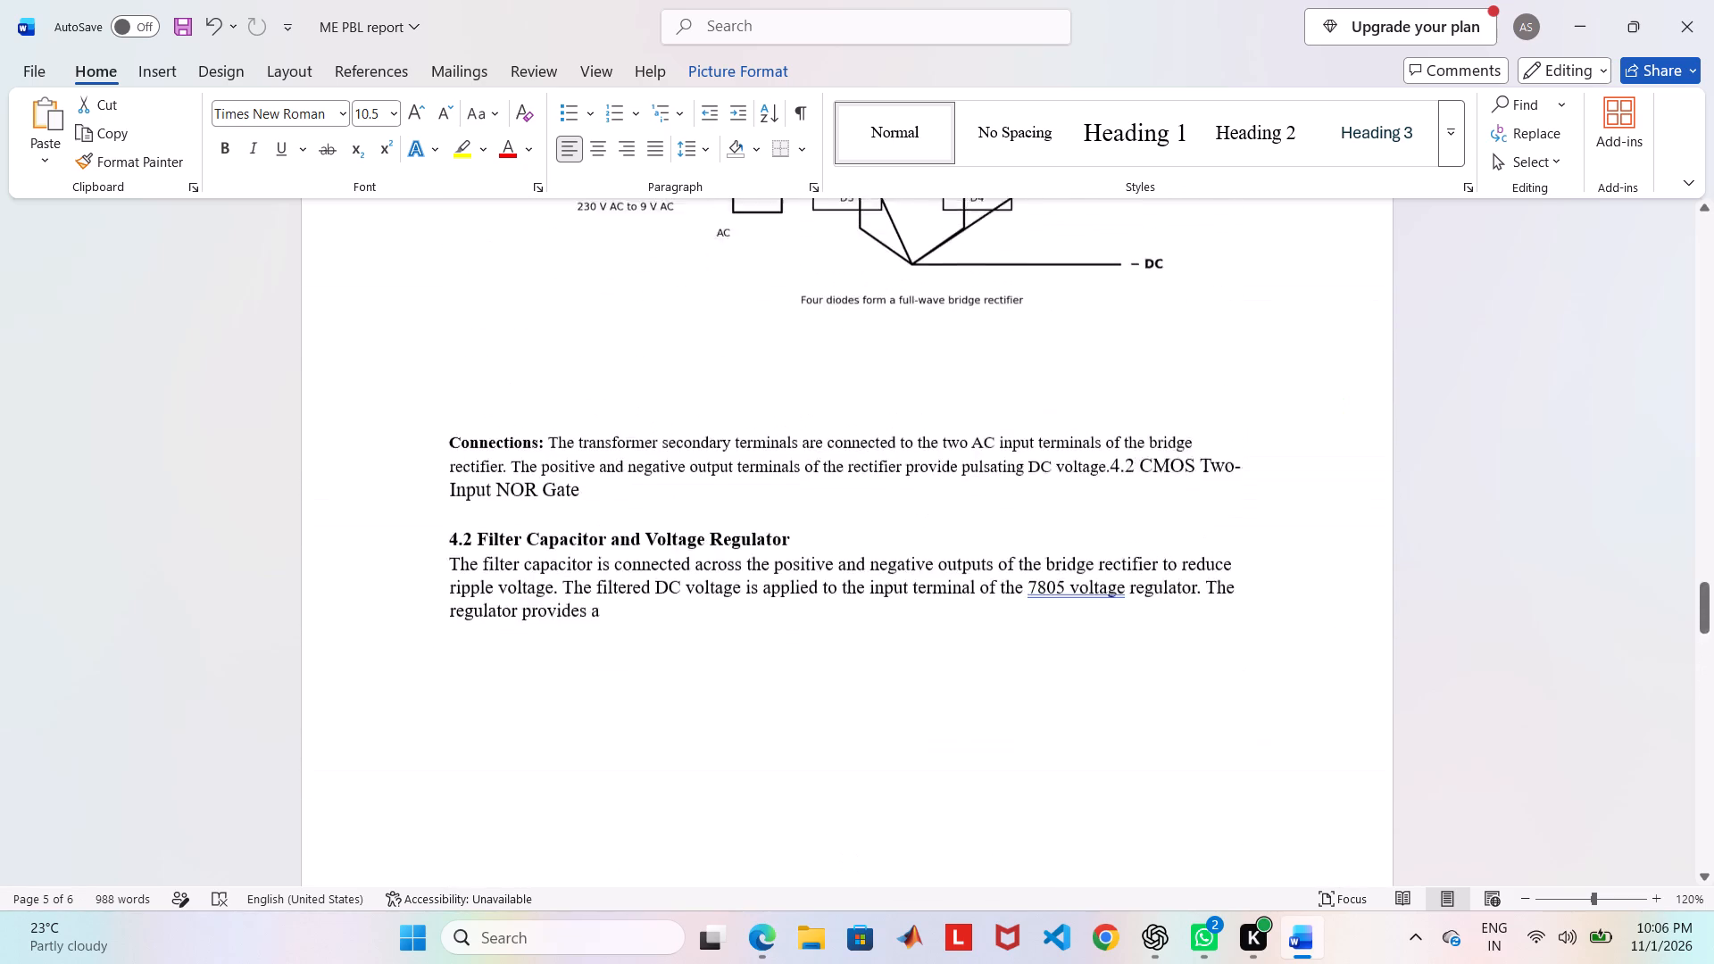
scroll(609, 428, up, 4)
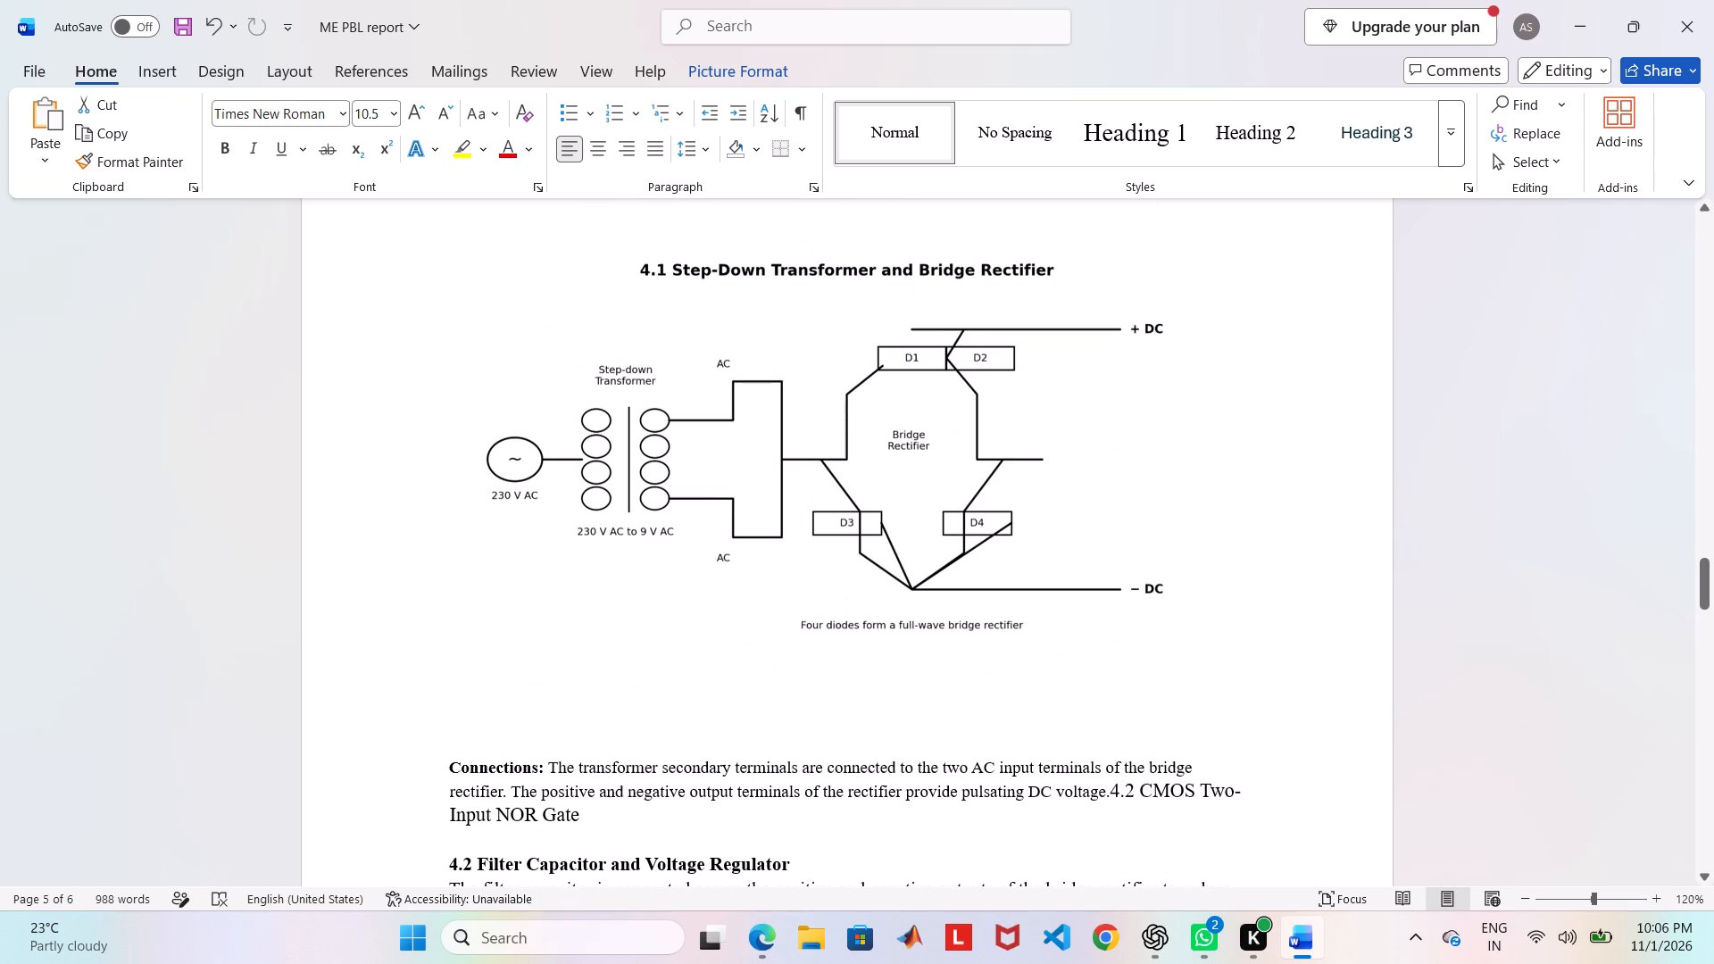
click(686, 419)
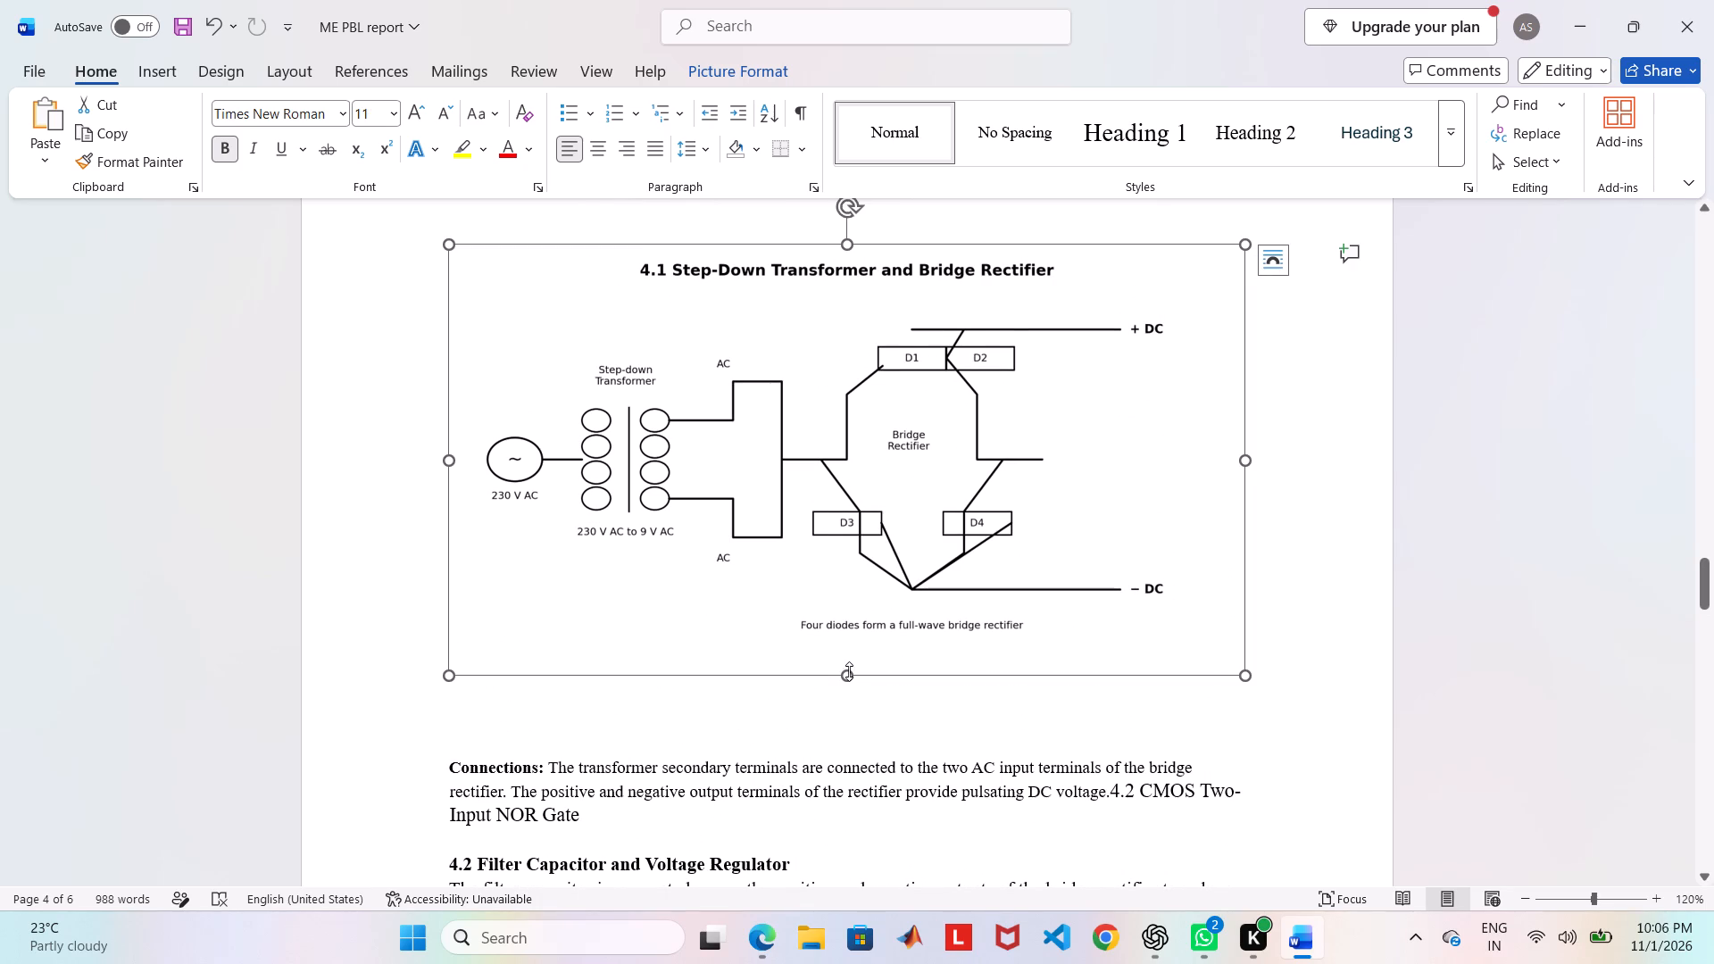
drag(849, 671, 854, 723)
Review the page layout of sections 4.1 and 4.2, including the diagrams, the Connections text and the blank space between them.
scroll(853, 724, up, 4)
scroll(853, 724, down, 3)
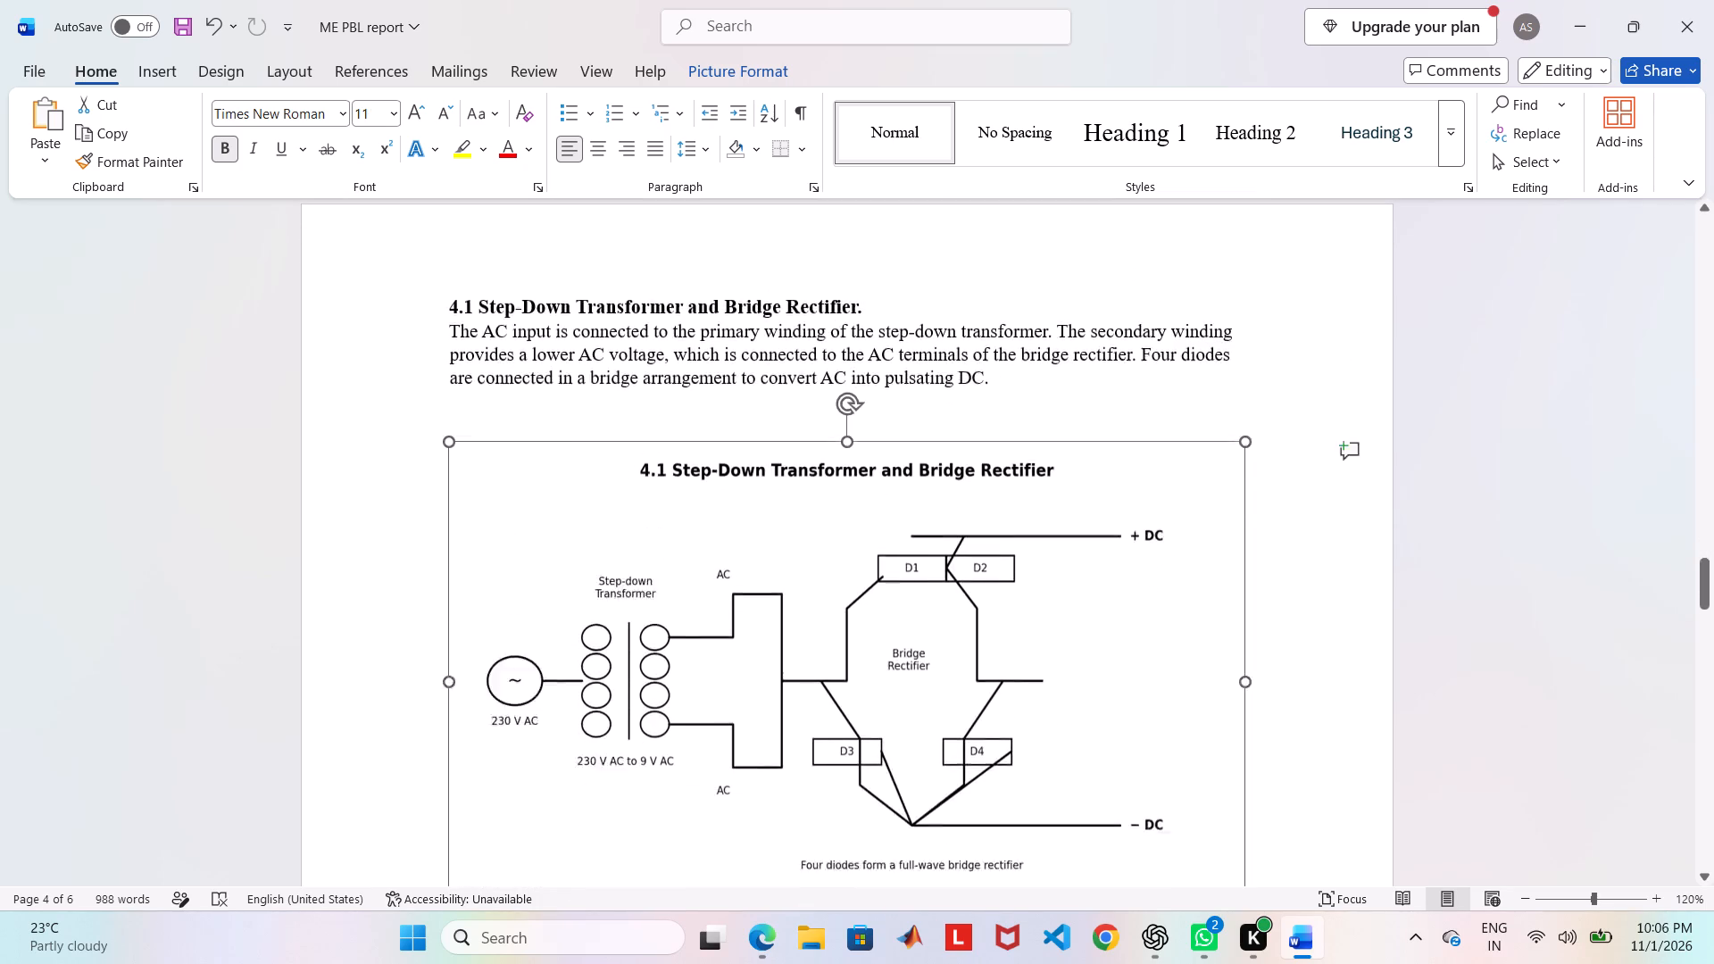
scroll(853, 724, down, 13)
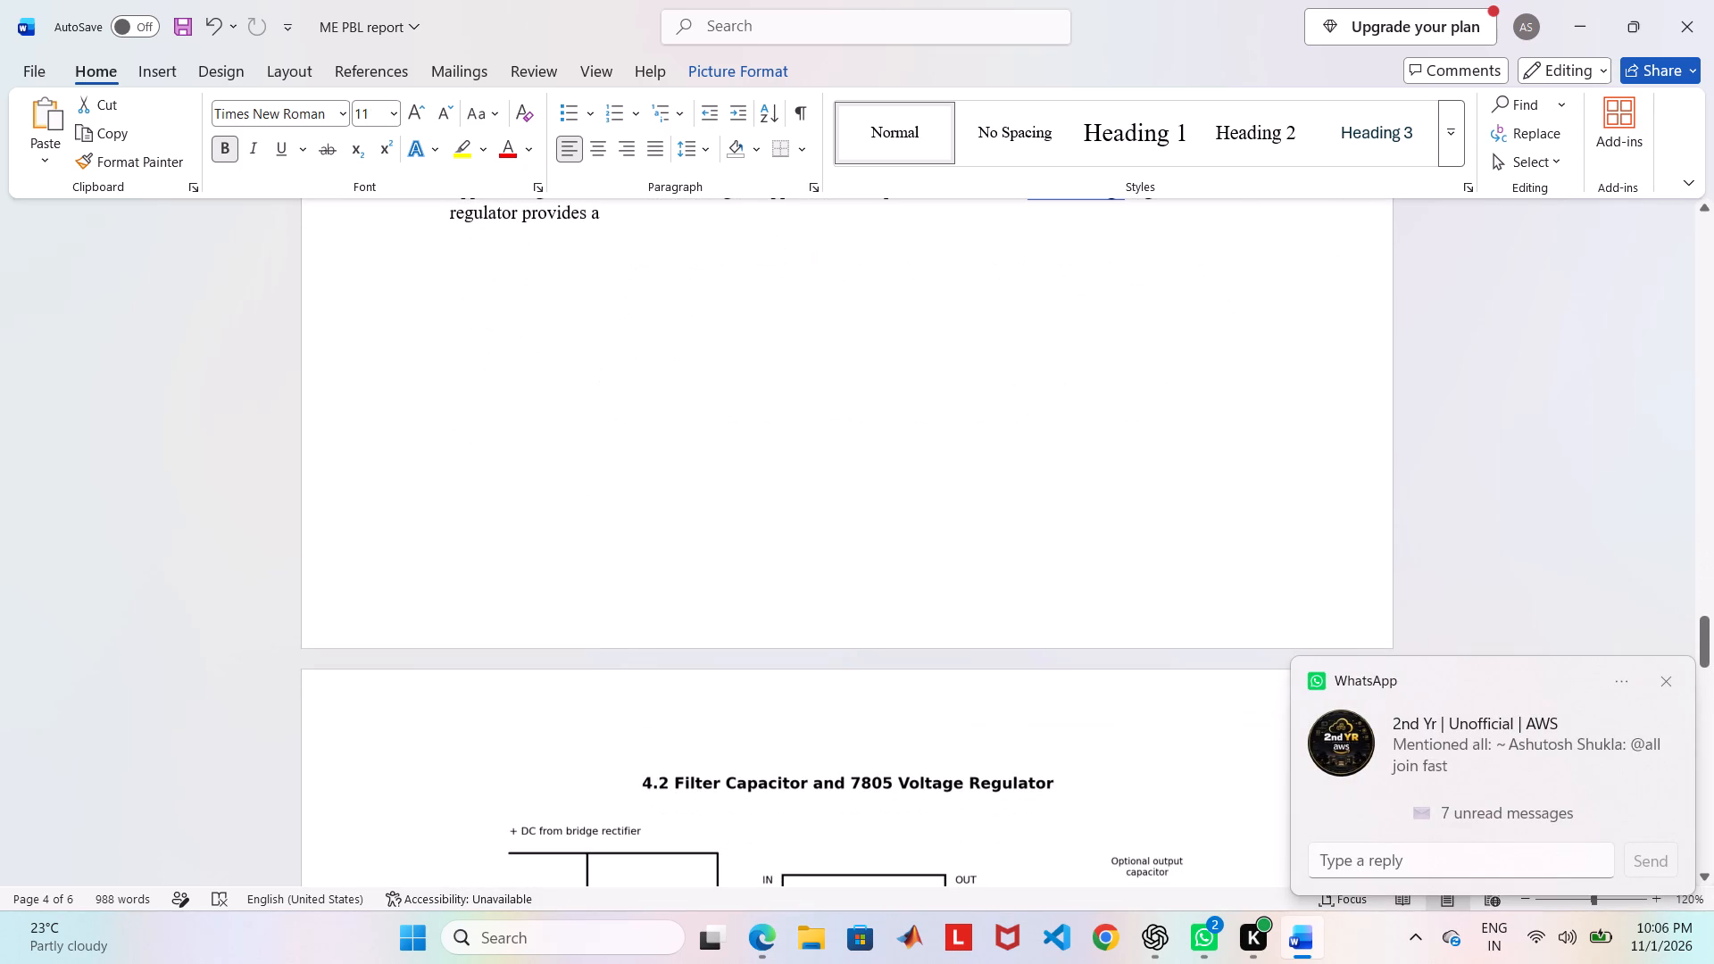
scroll(859, 696, up, 6)
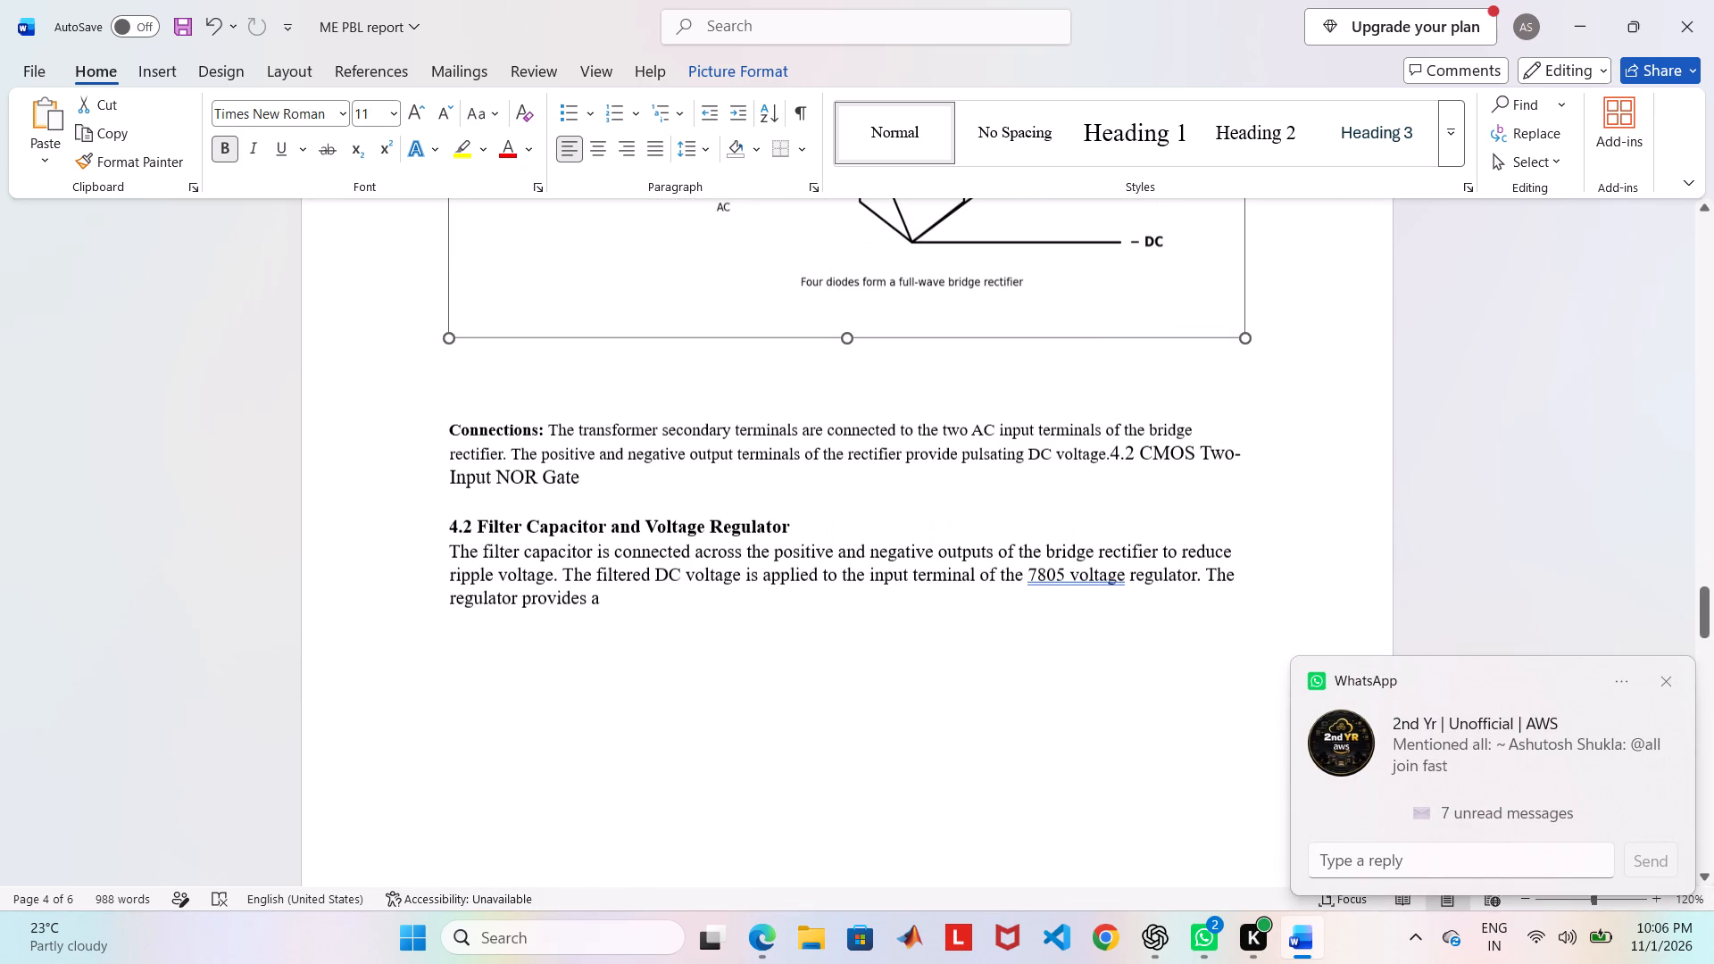
scroll(608, 533, down, 7)
scroll(610, 532, up, 7)
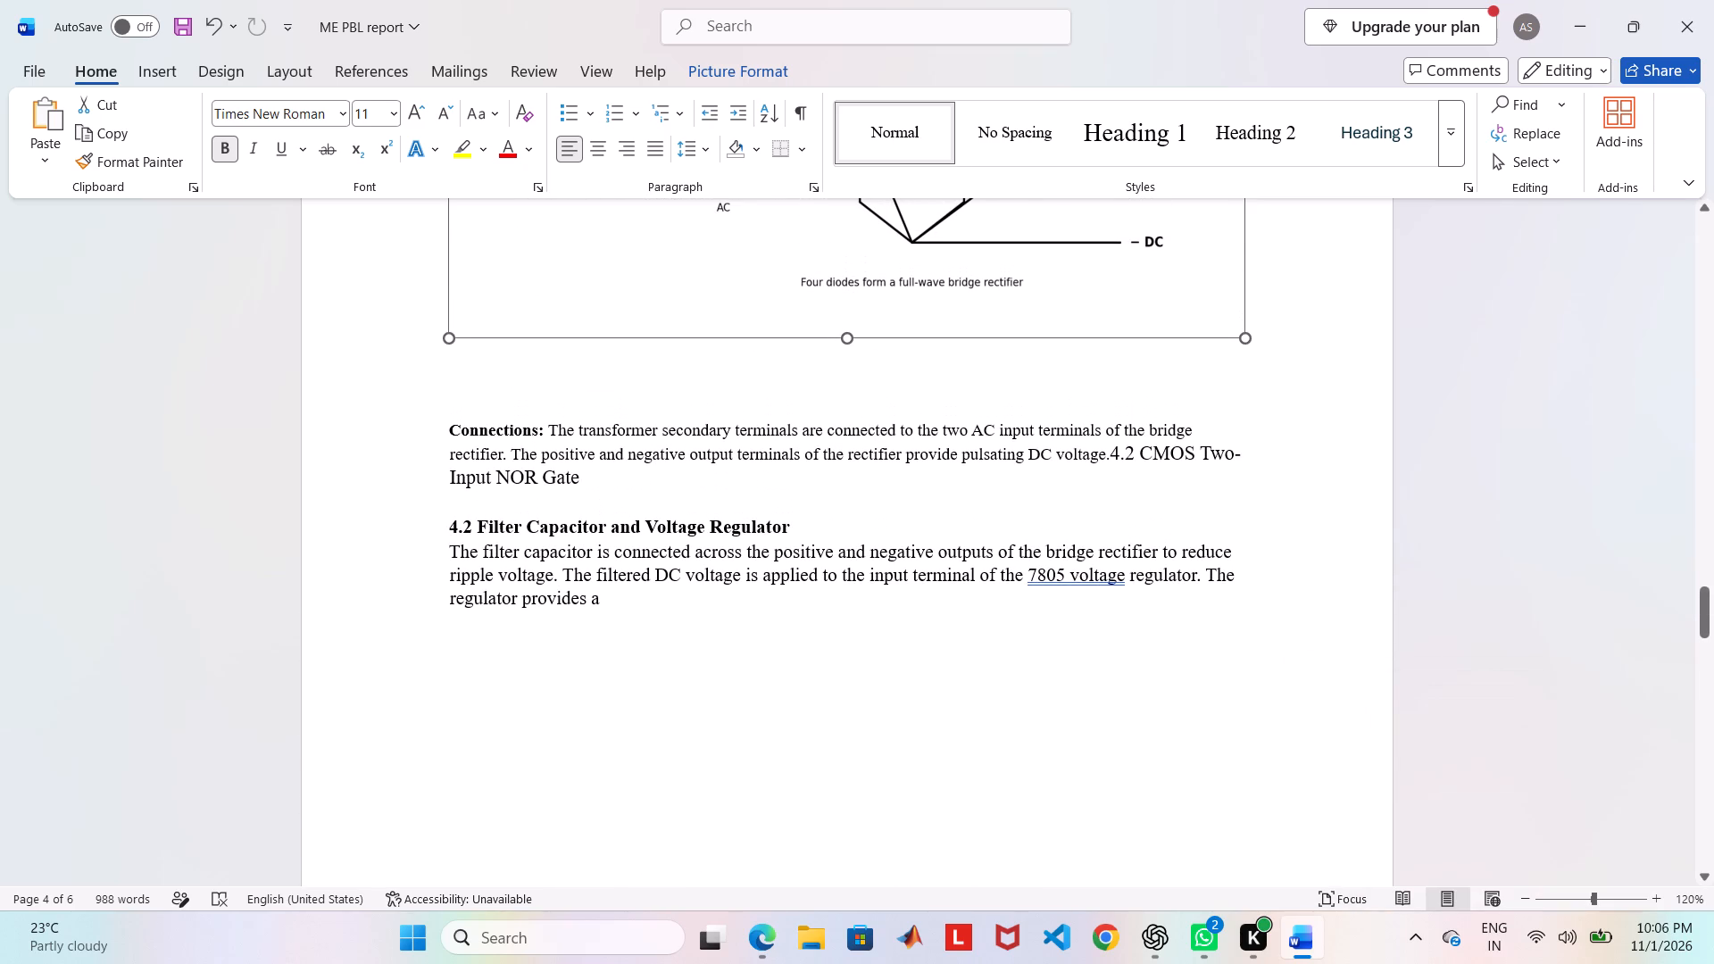
scroll(461, 528, down, 4)
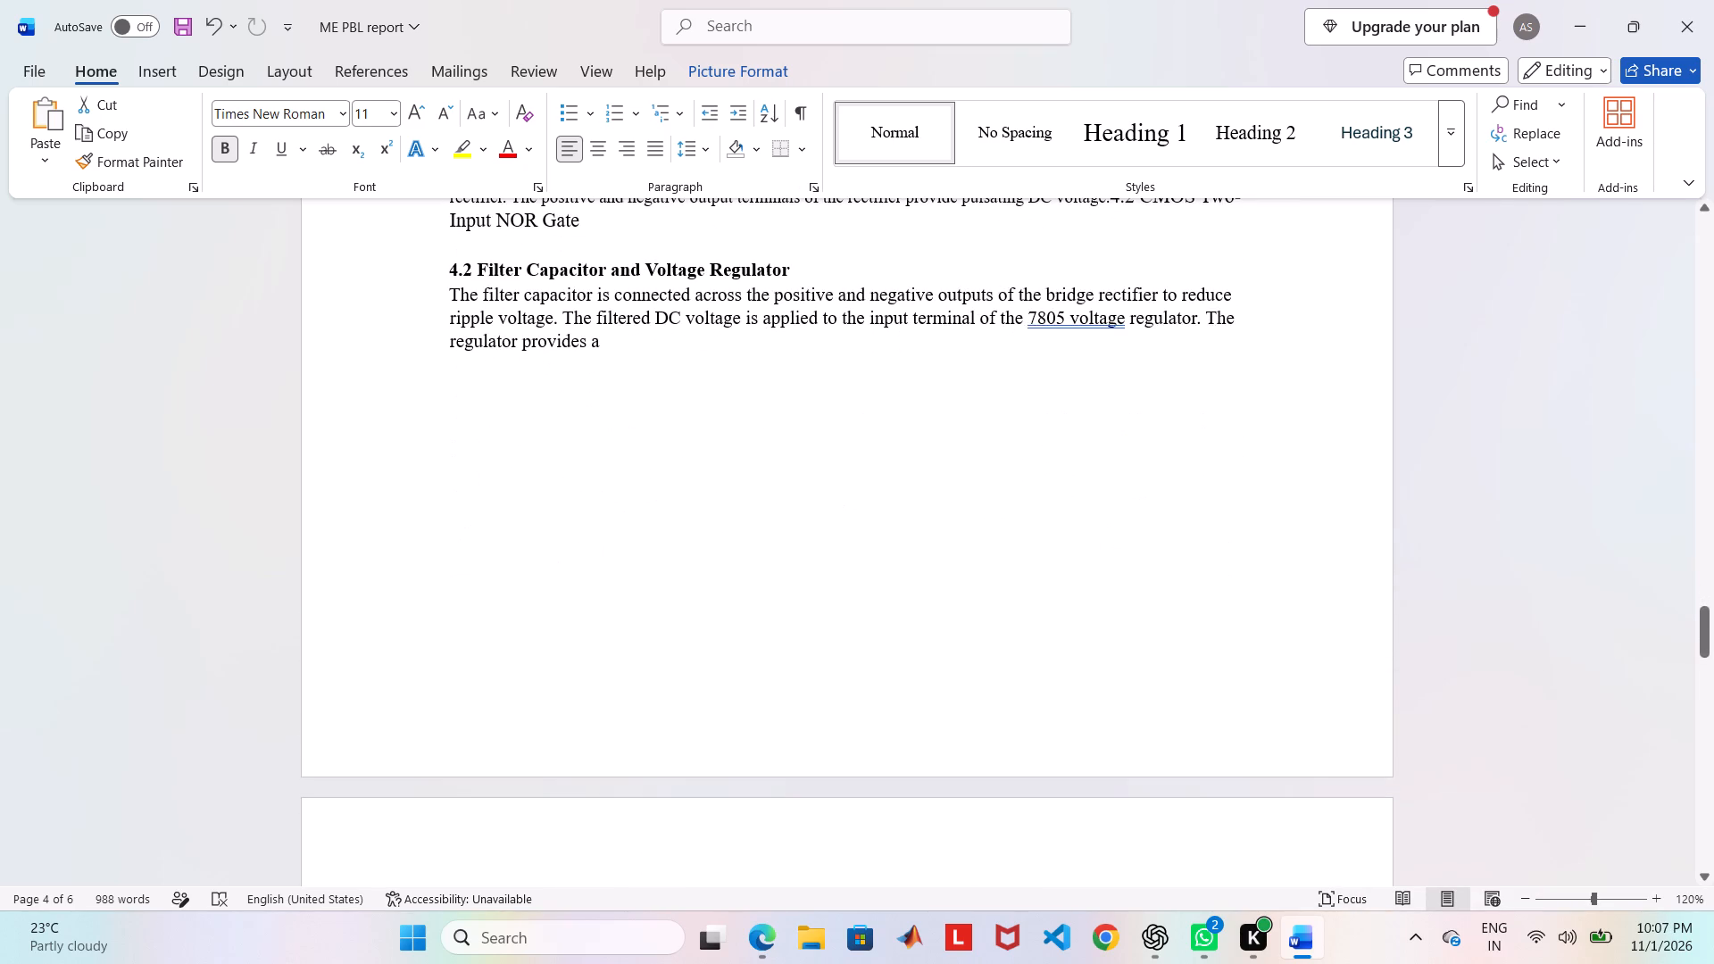
scroll(470, 519, up, 16)
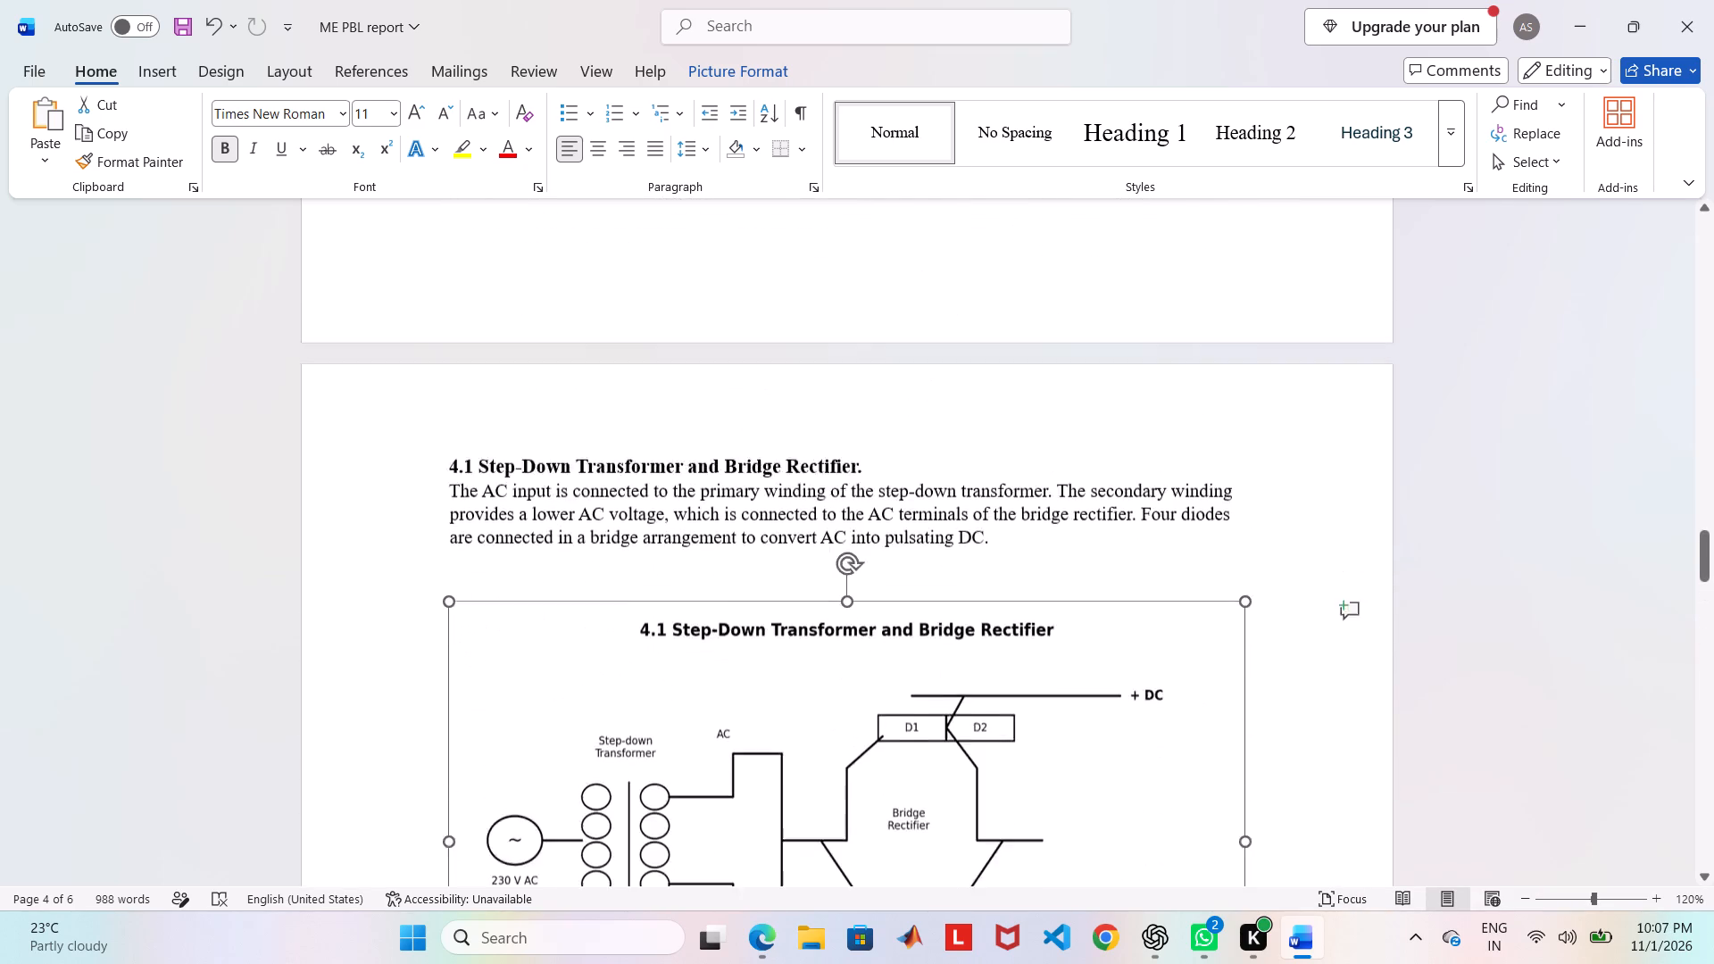
scroll(470, 519, up, 1)
scroll(470, 519, down, 13)
scroll(478, 541, down, 9)
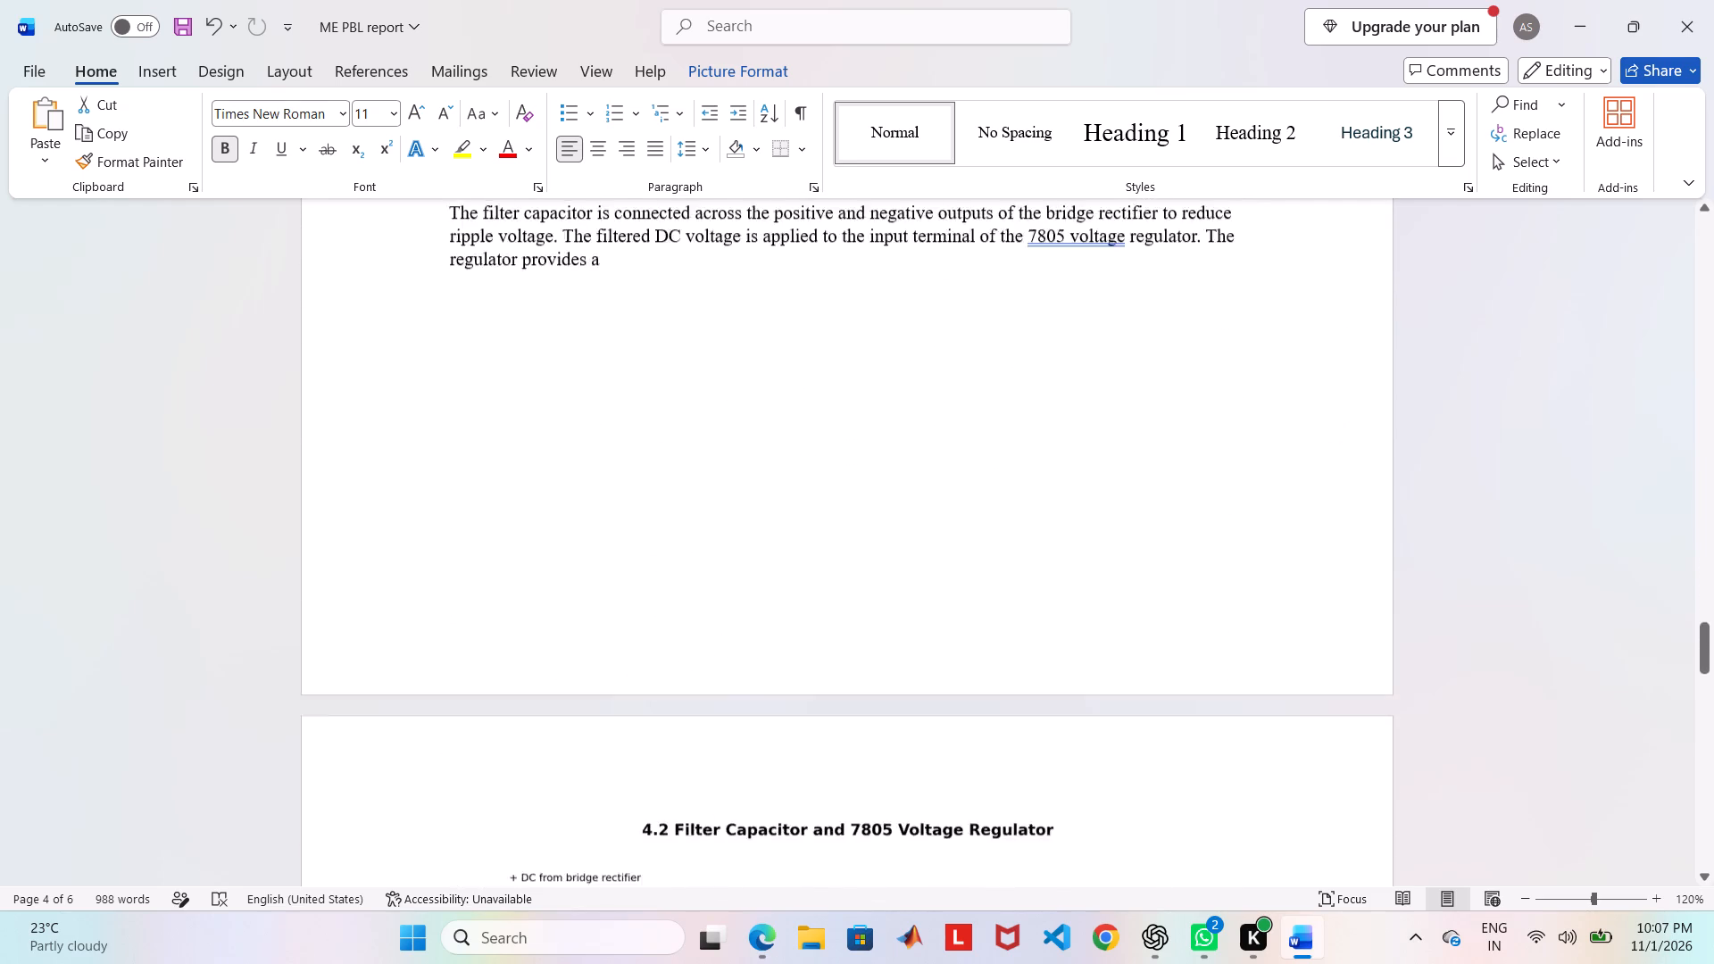
Cut the CMOS Two-Input NOR Gate picture from below the 4.2 voltage regulator diagram.
scroll(483, 538, down, 11)
scroll(495, 529, up, 3)
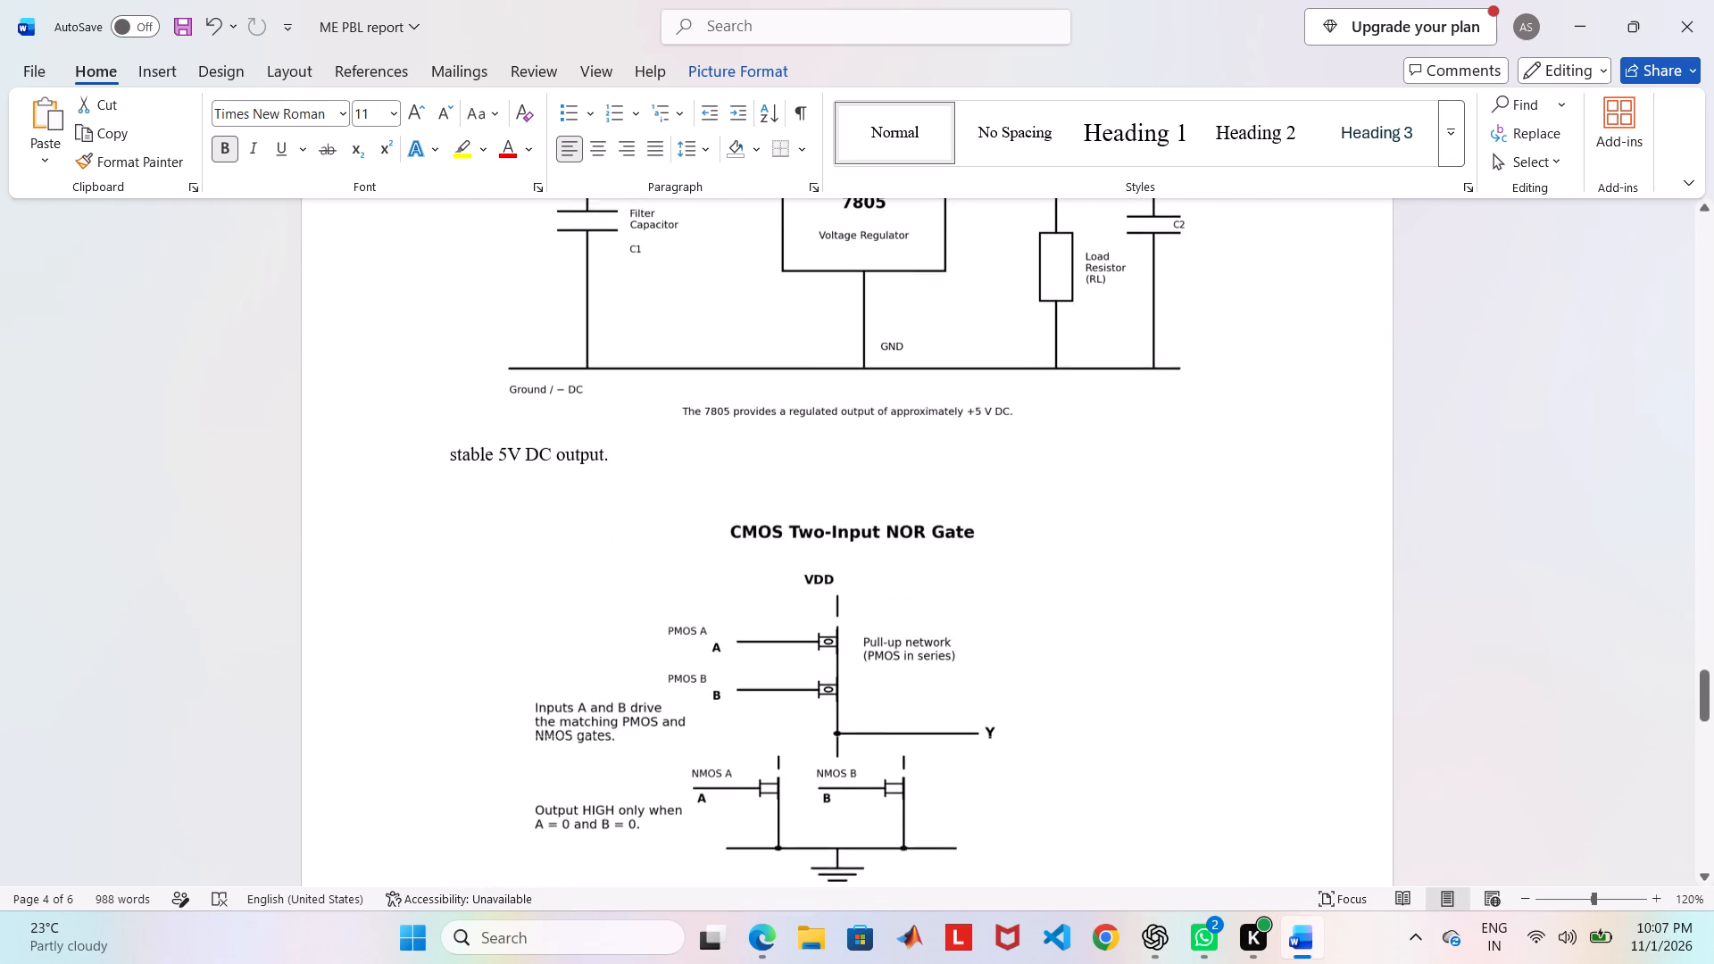
click(839, 667)
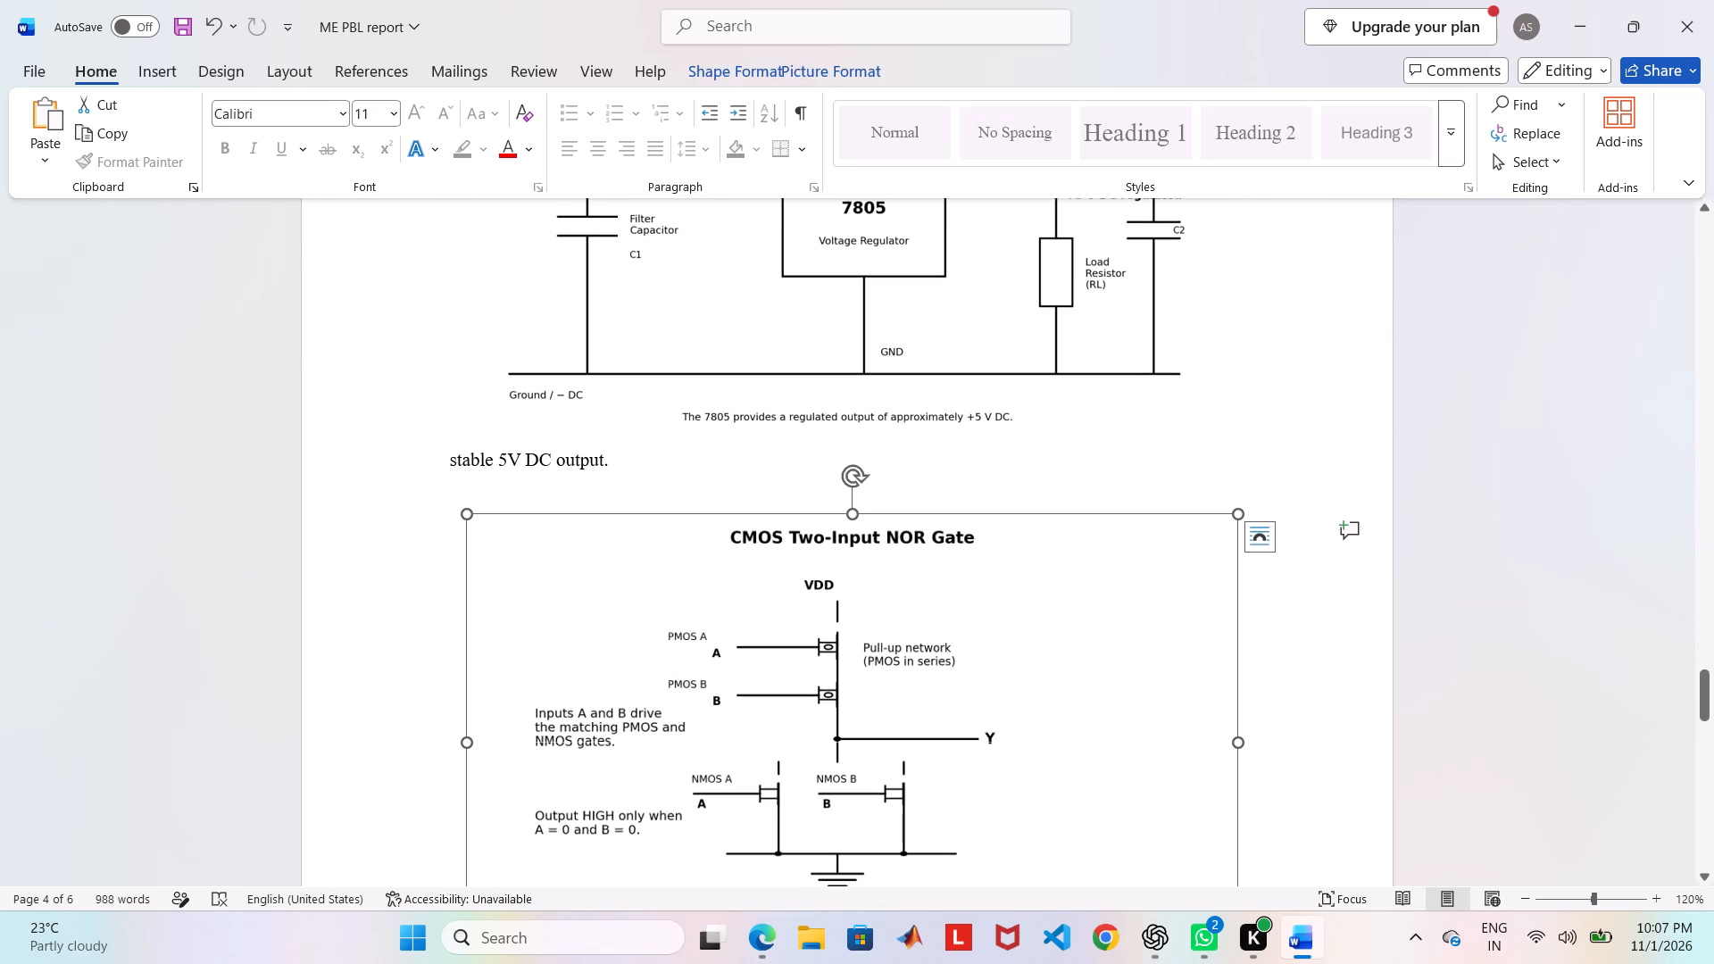
right_click(1185, 556)
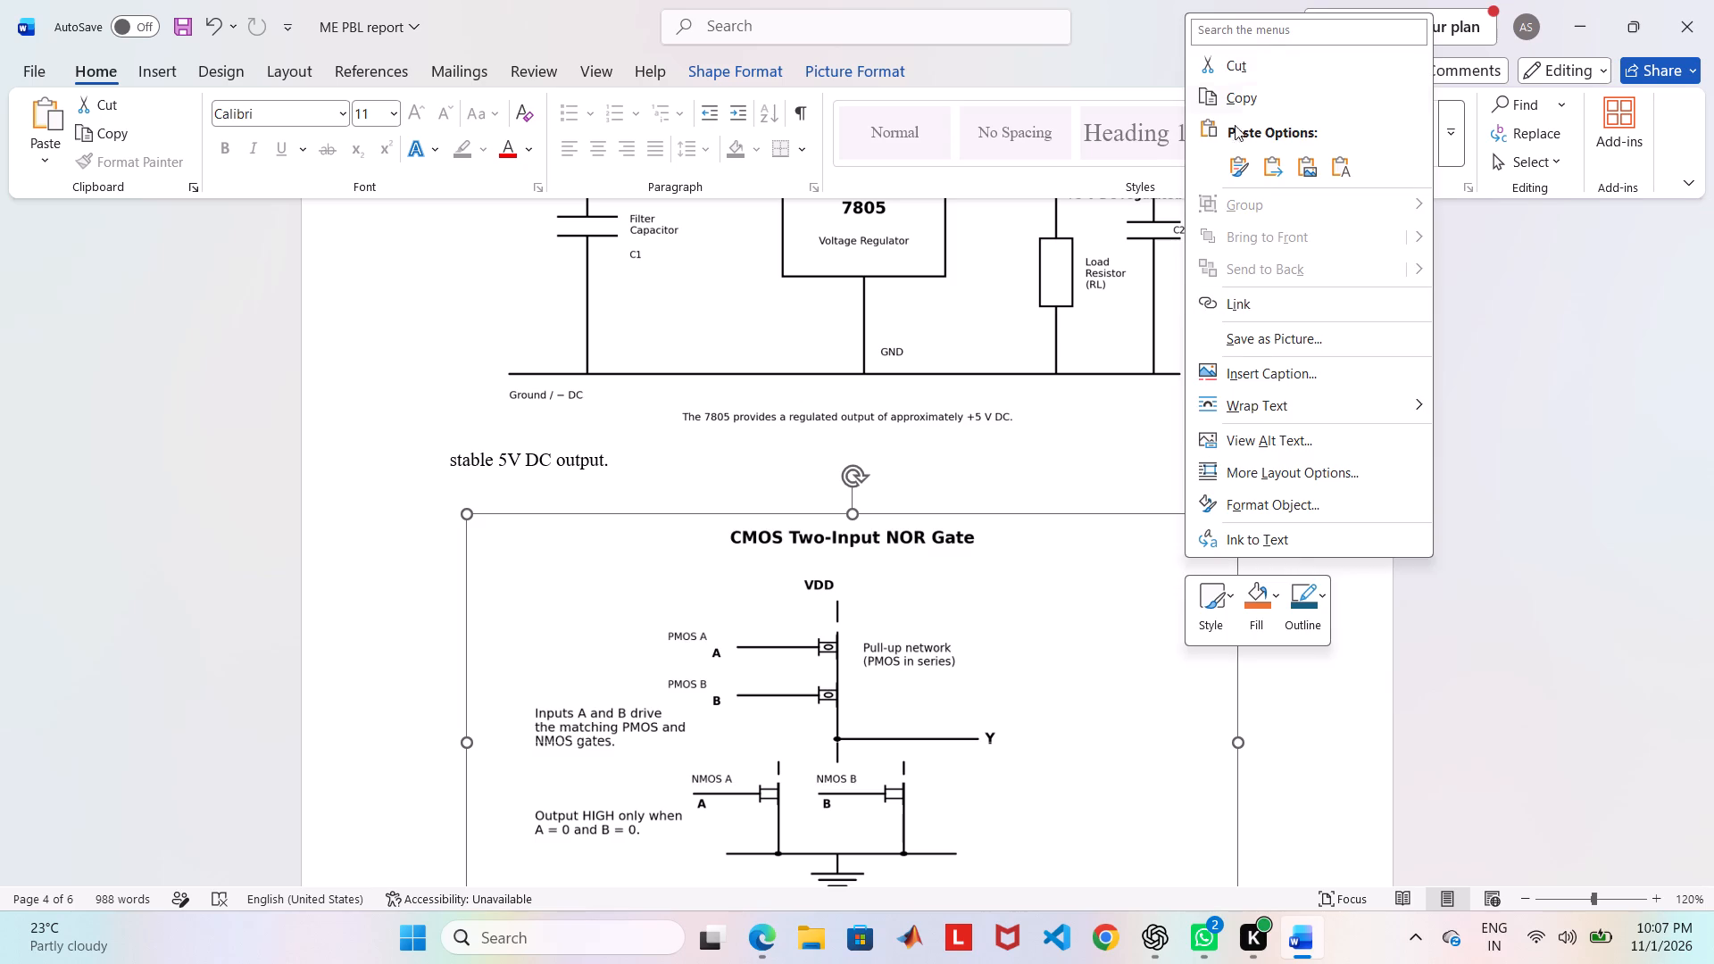
click(1258, 60)
Review the layout of section 4.2, its diagram, the Connections text and the section 5 Result.
scroll(1147, 381, up, 5)
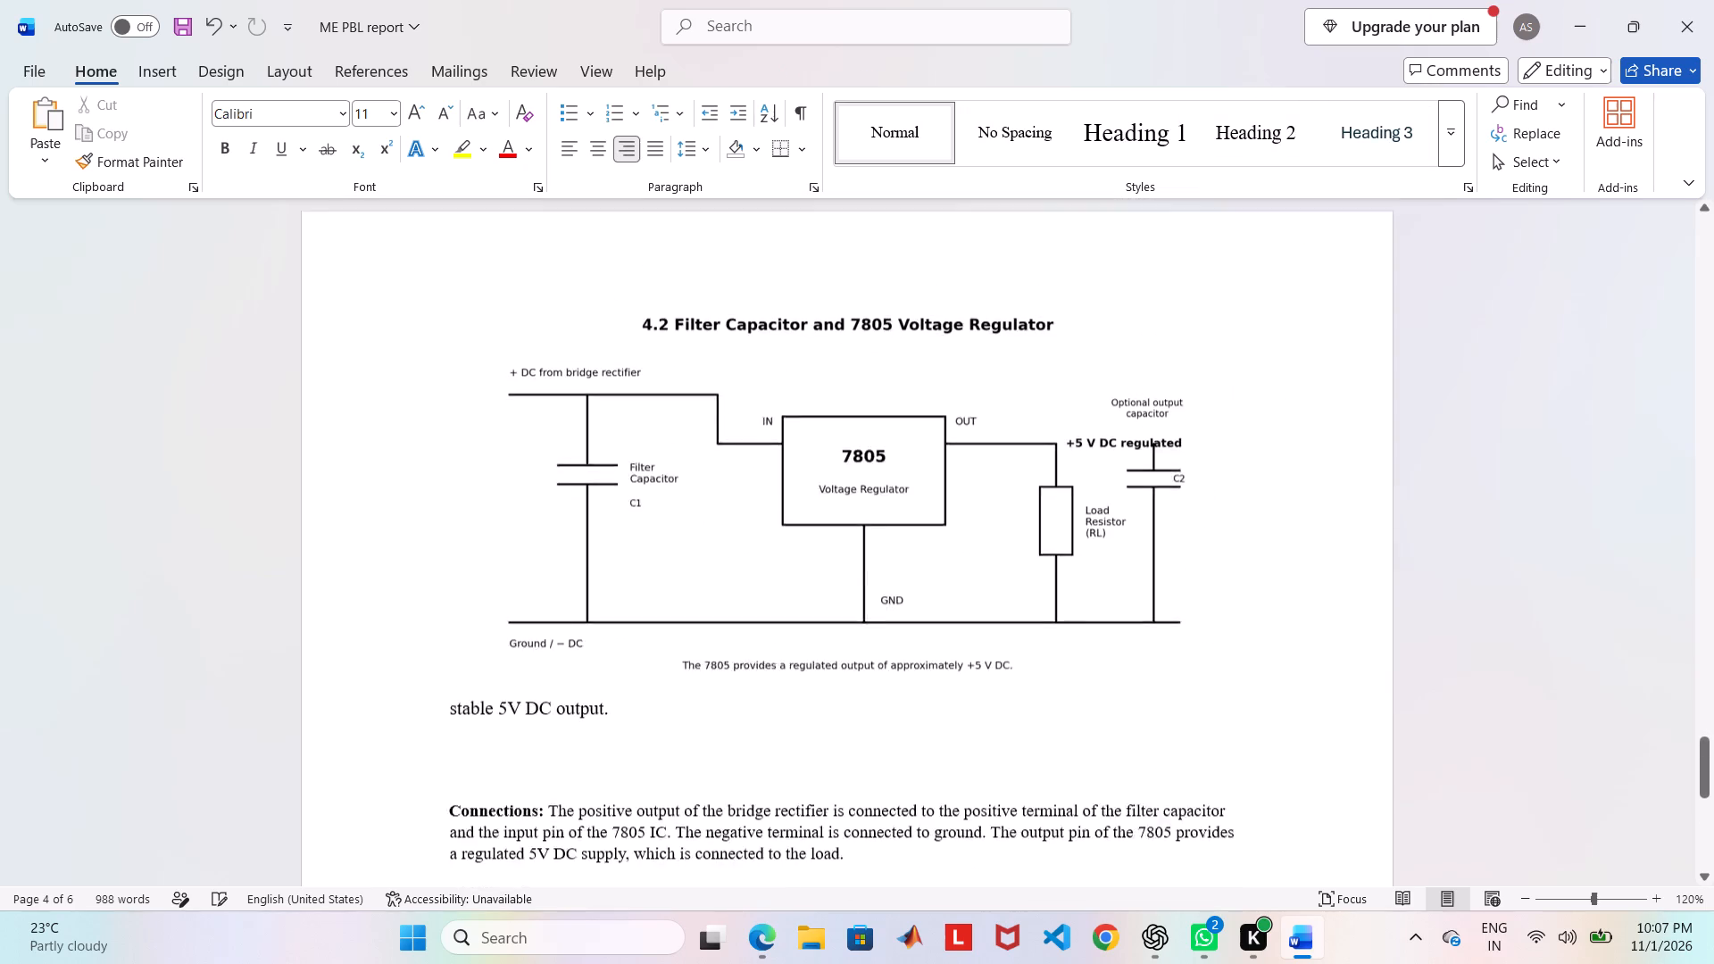
scroll(1157, 378, up, 9)
scroll(1167, 377, down, 7)
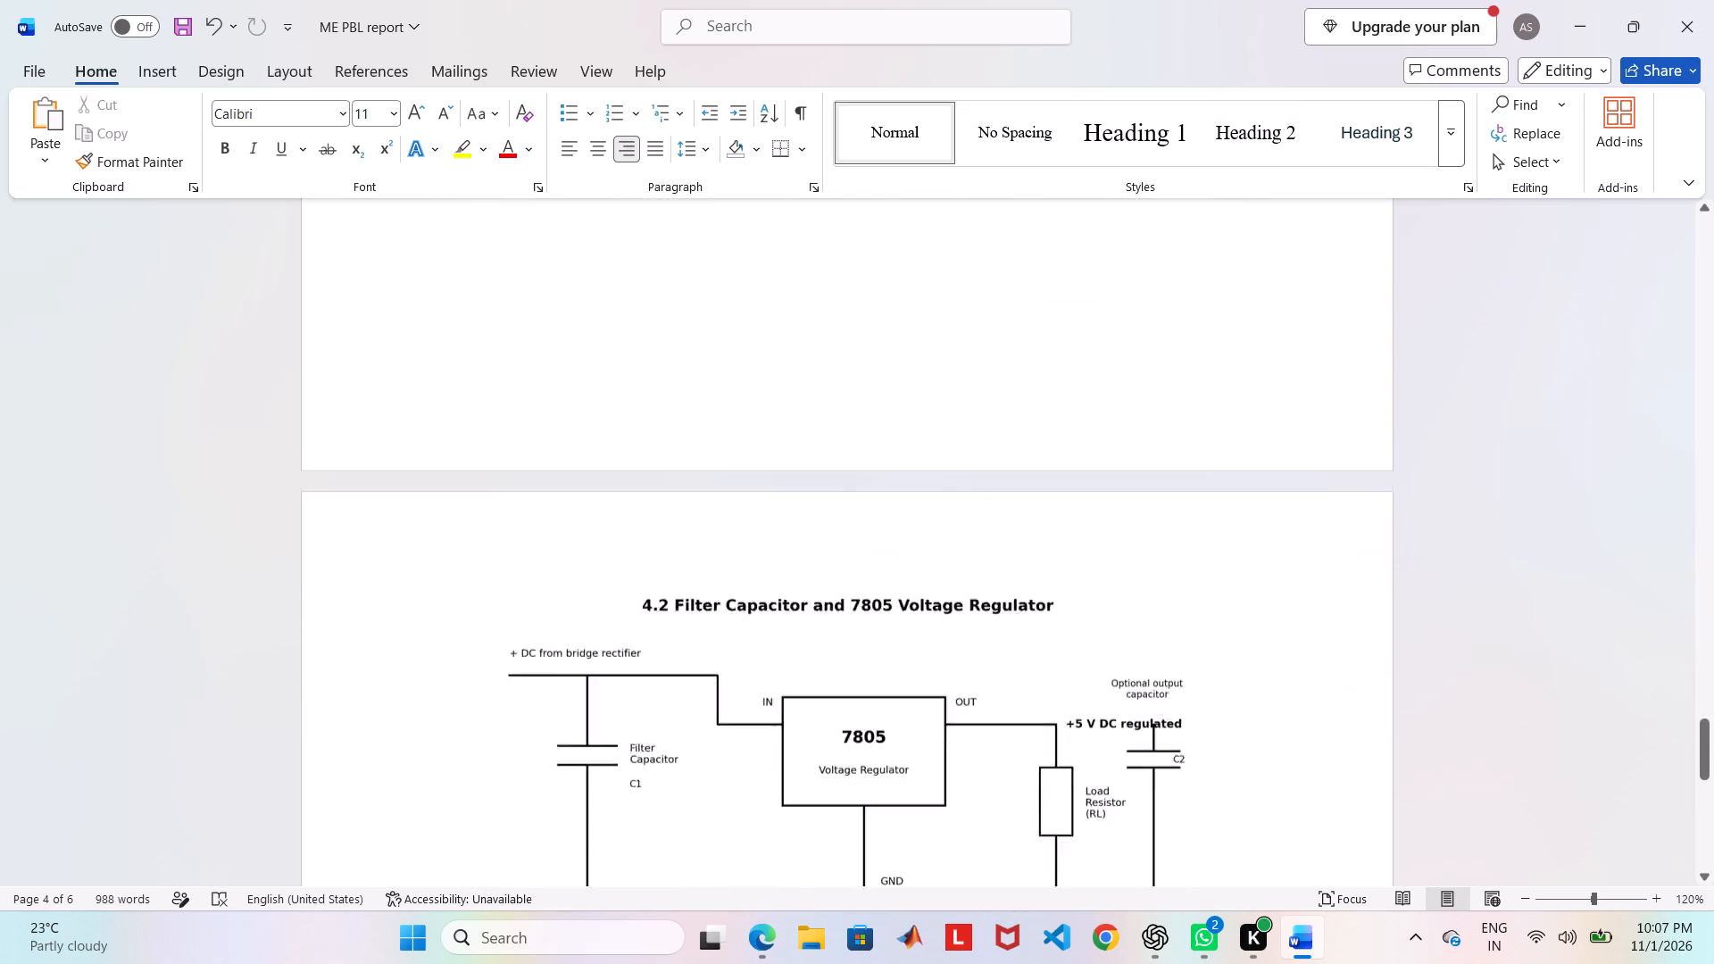
scroll(1167, 377, down, 1)
scroll(1167, 377, up, 1)
scroll(1167, 377, down, 13)
scroll(1167, 377, up, 2)
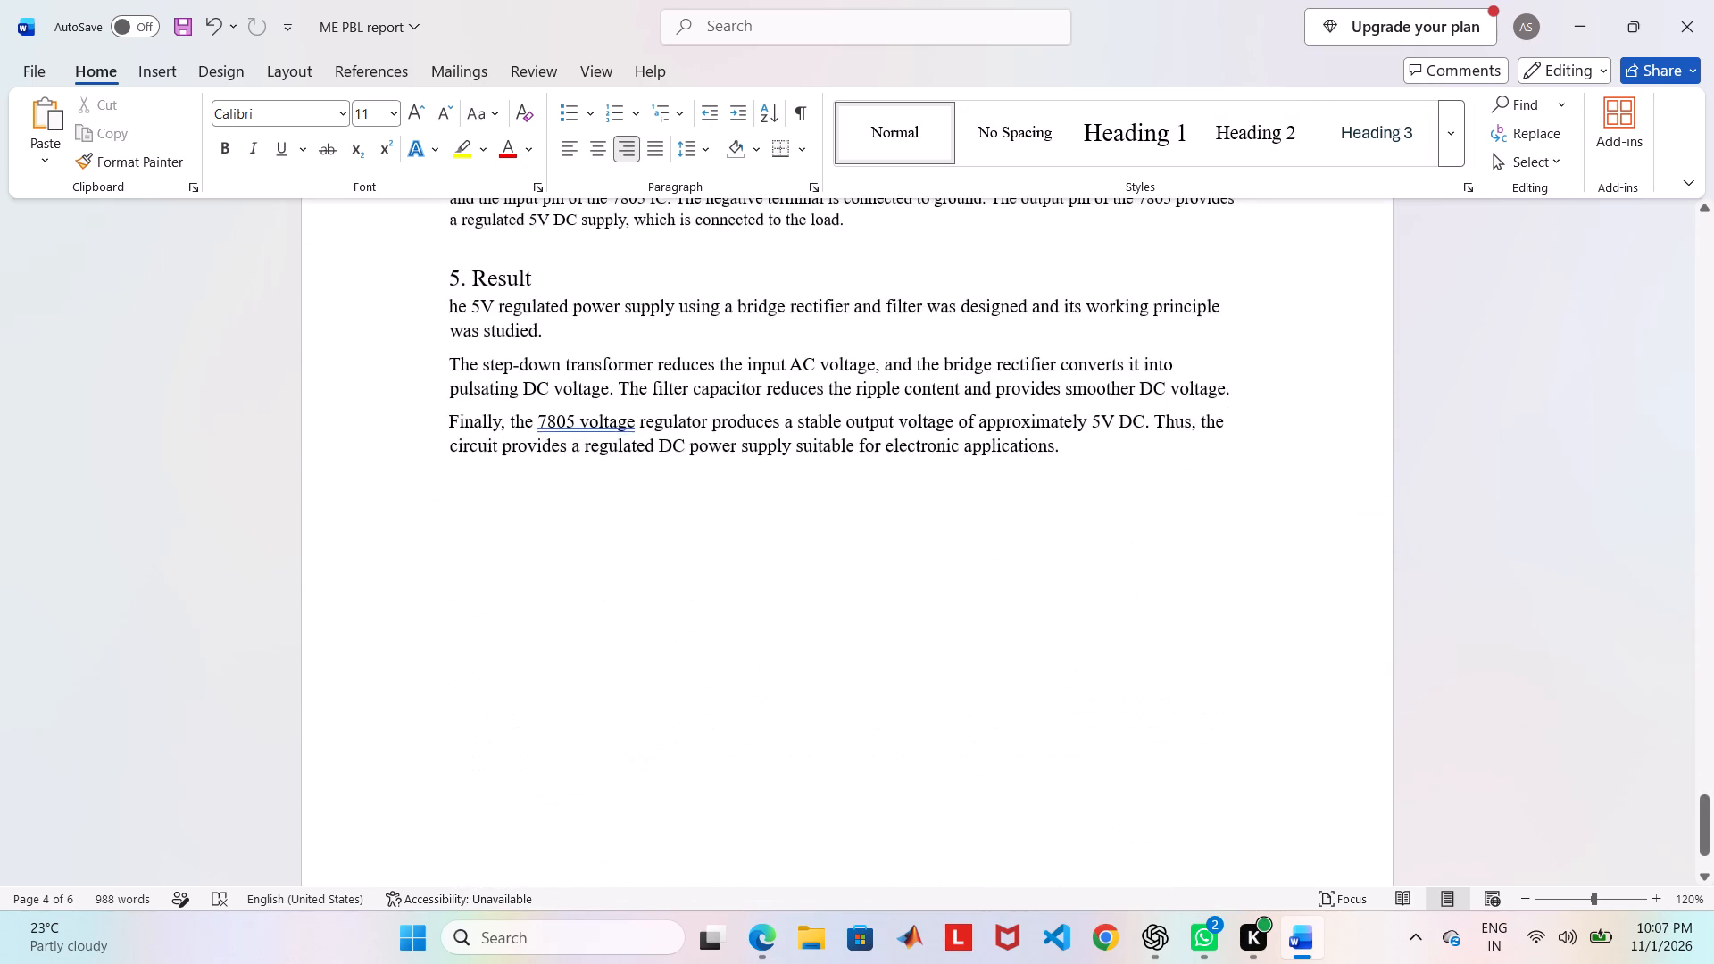
scroll(1167, 377, up, 2)
scroll(1168, 378, down, 13)
scroll(1169, 378, up, 13)
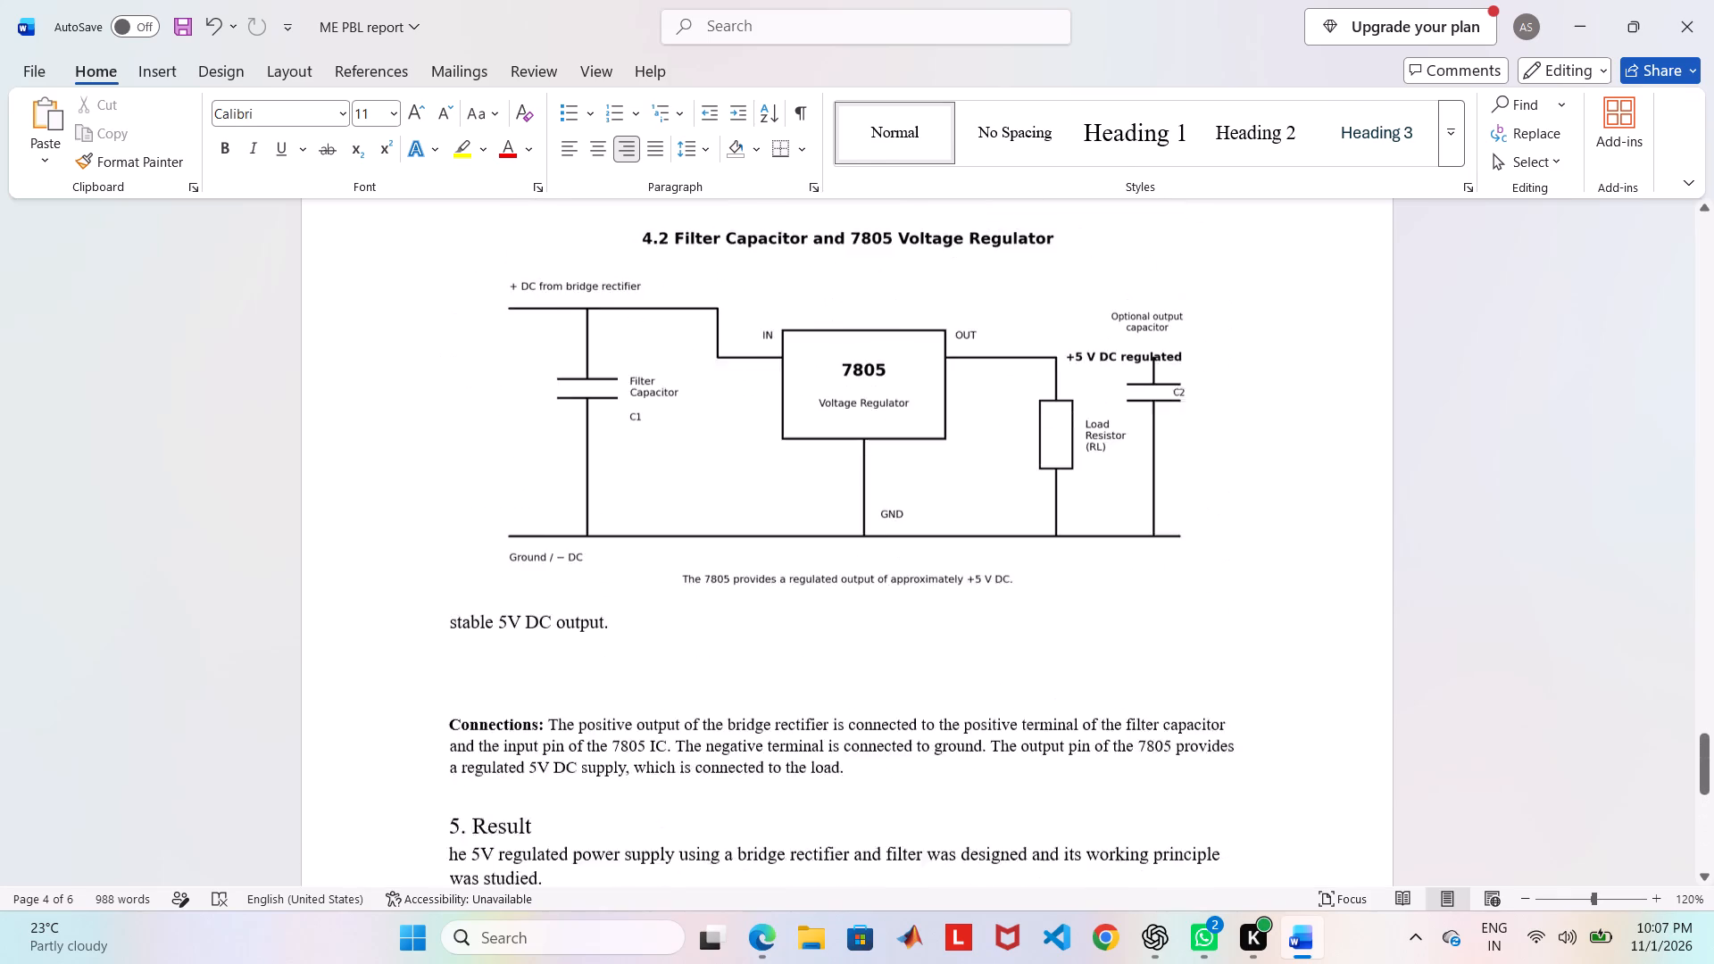
scroll(1169, 378, up, 13)
scroll(1169, 378, down, 12)
scroll(1169, 378, up, 4)
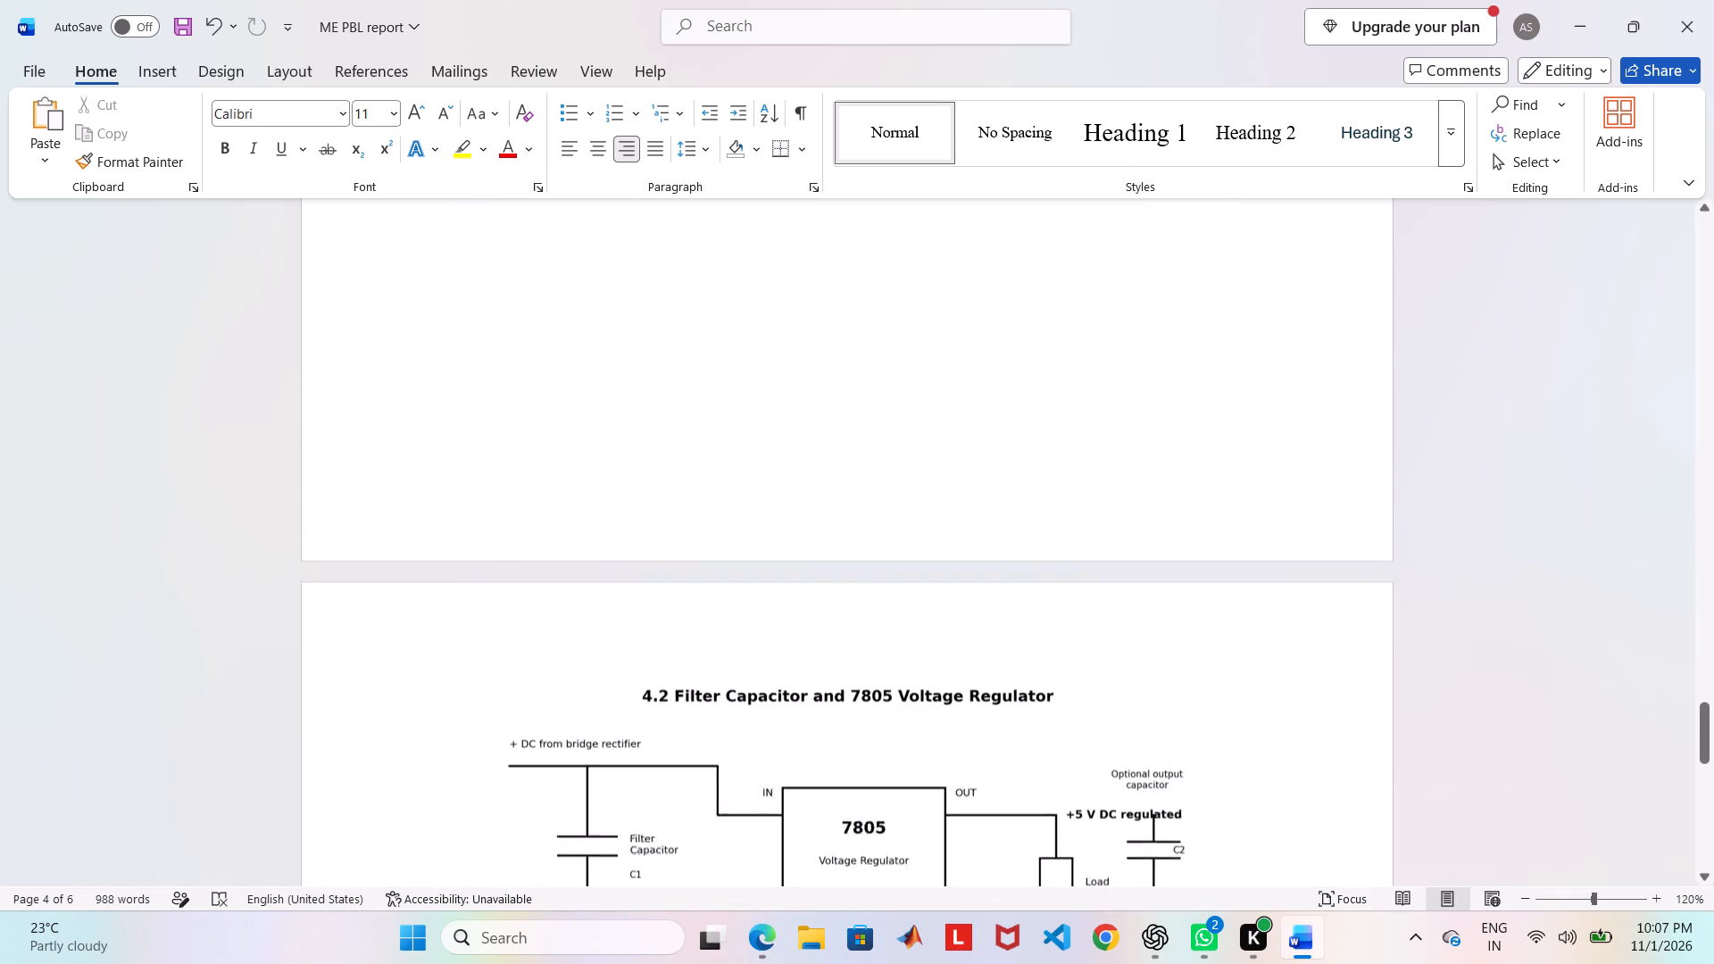
scroll(1169, 378, up, 6)
scroll(1169, 378, down, 14)
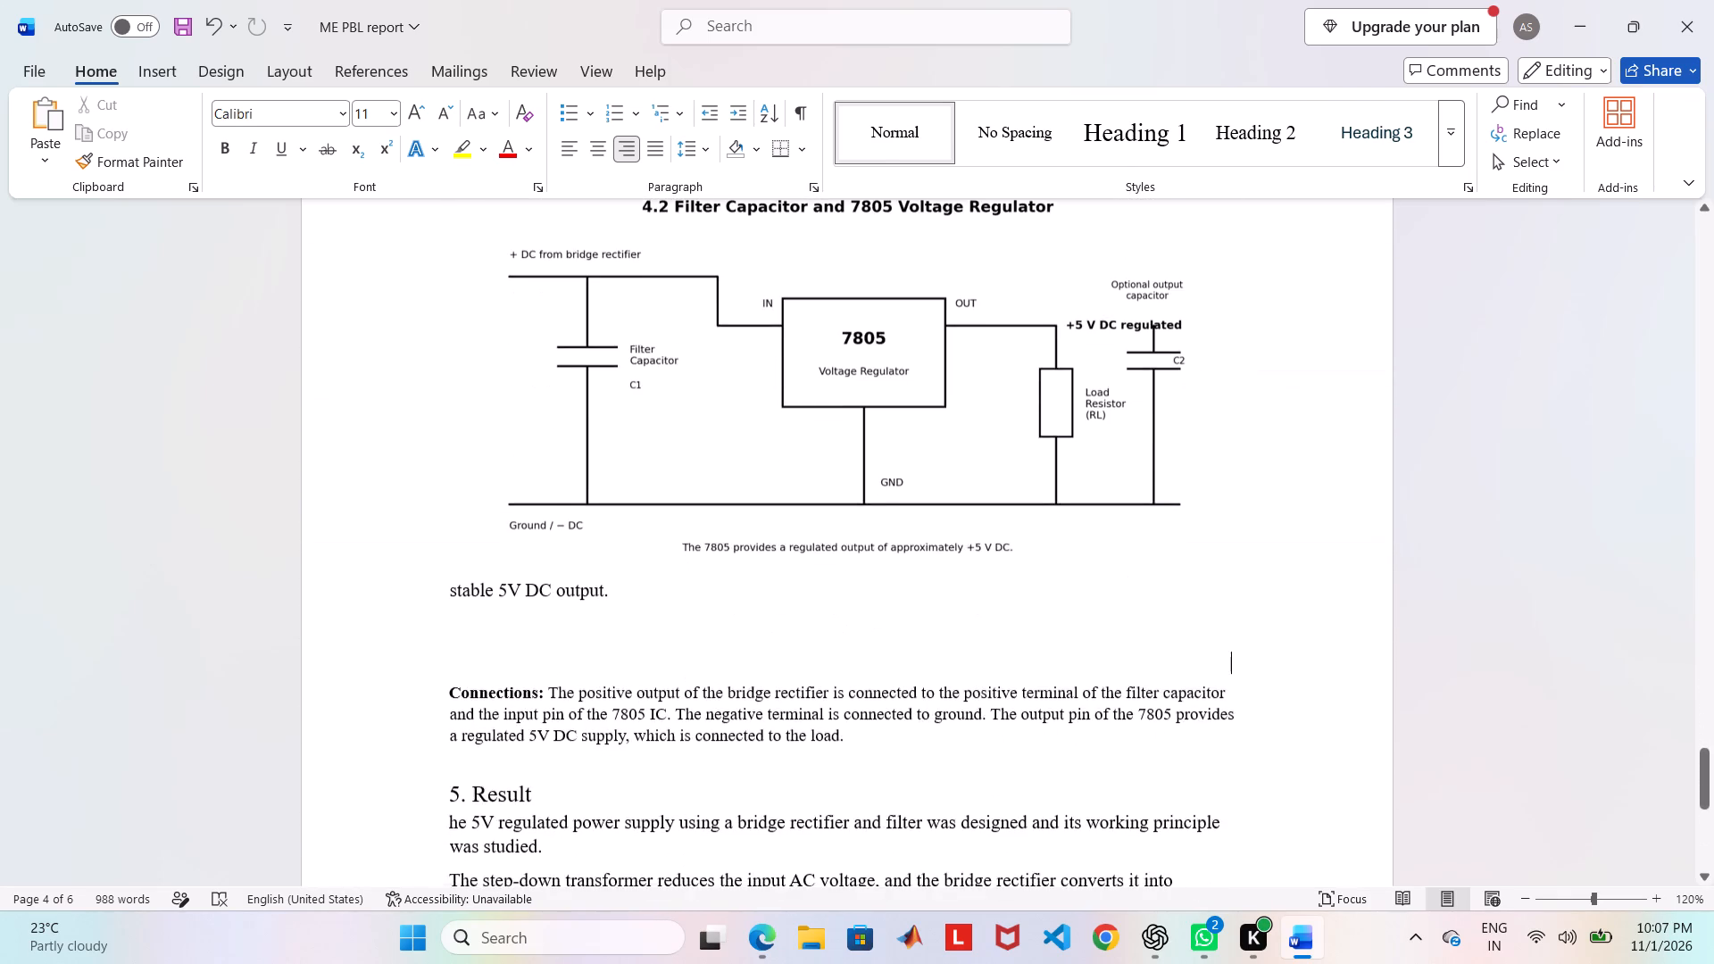
scroll(1169, 378, down, 4)
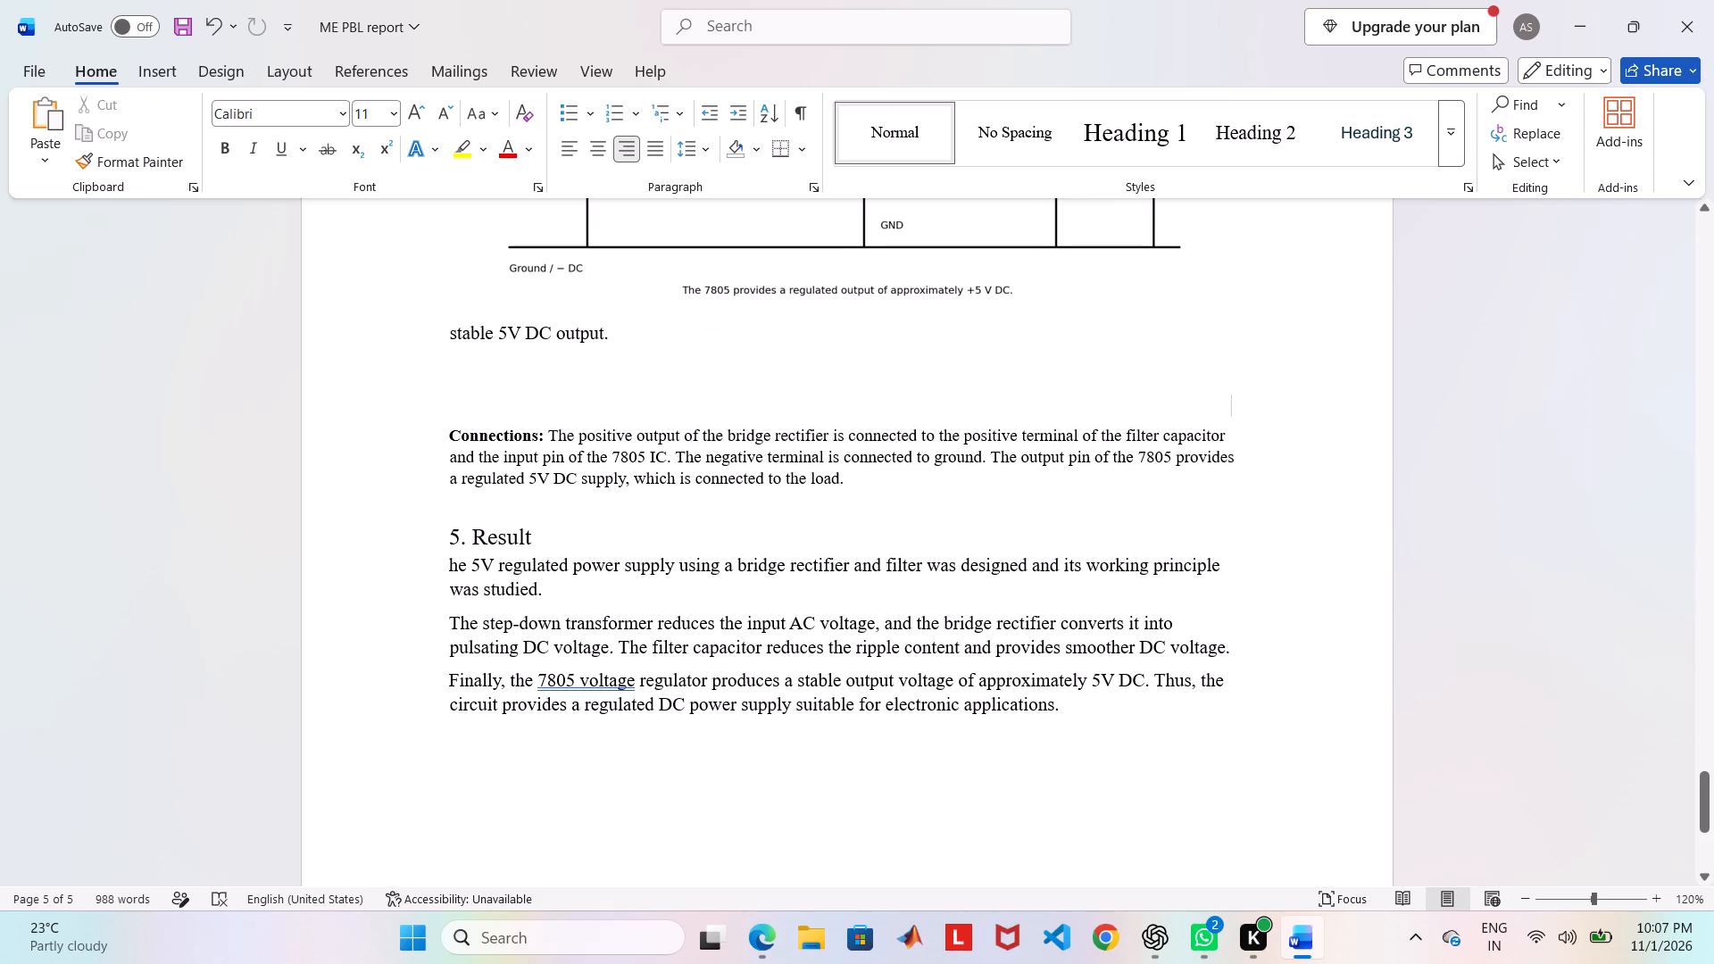
scroll(1171, 374, down, 8)
scroll(1173, 372, up, 4)
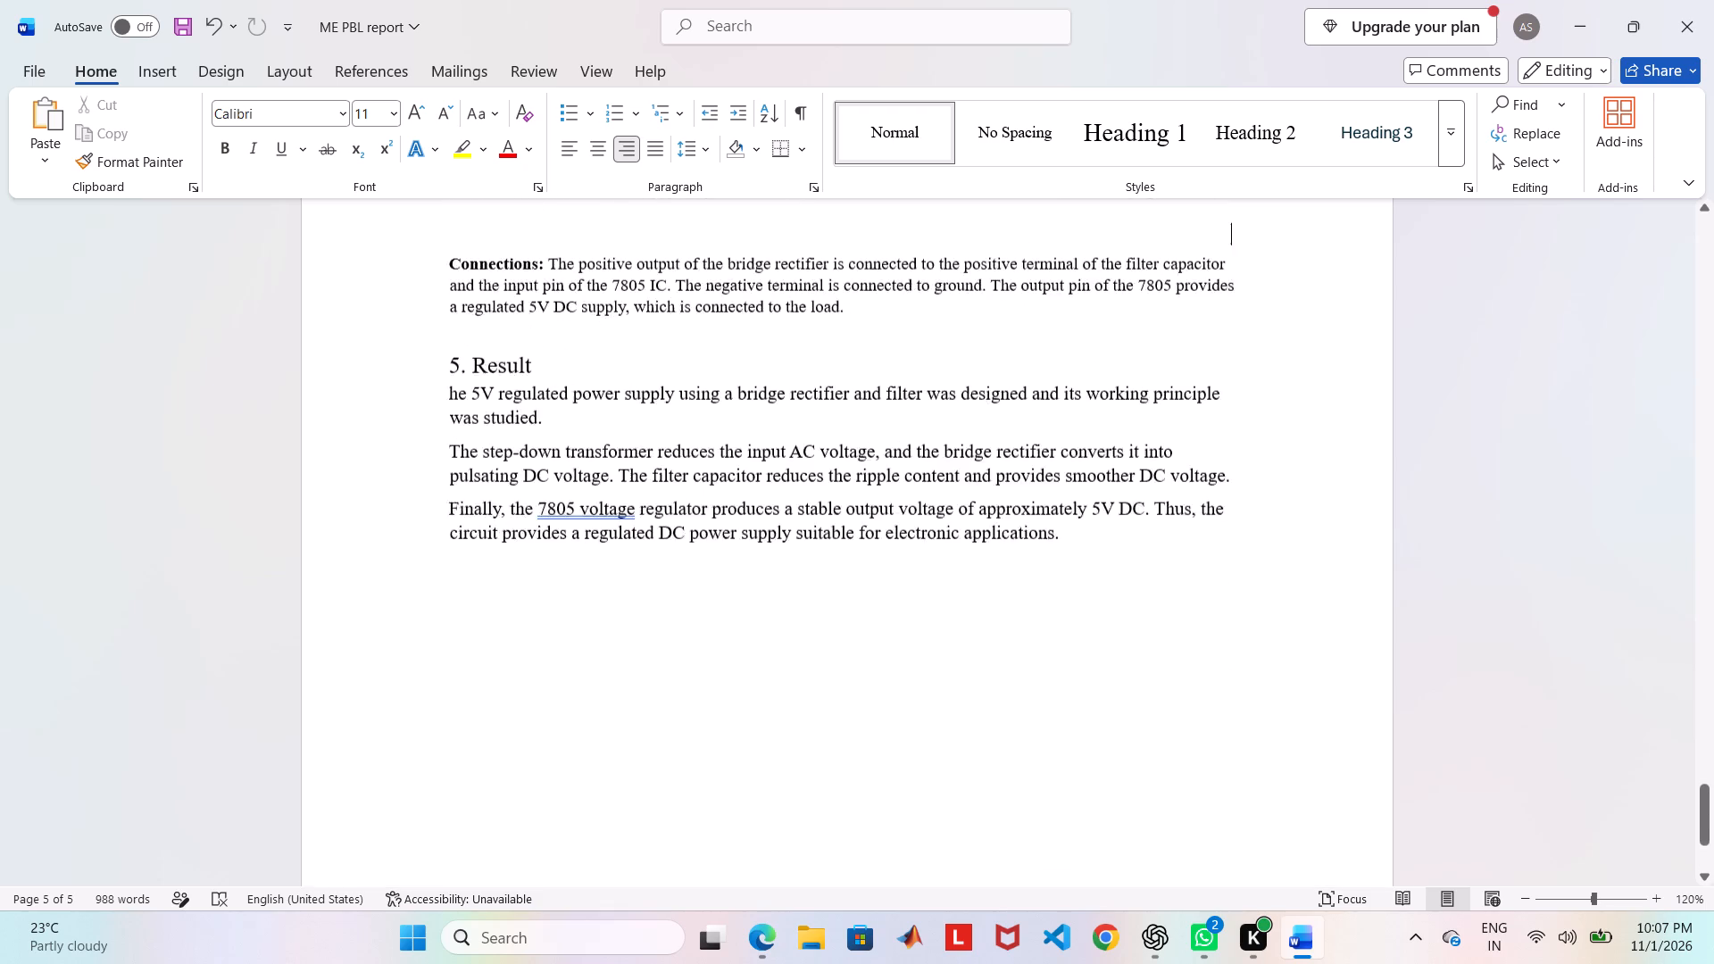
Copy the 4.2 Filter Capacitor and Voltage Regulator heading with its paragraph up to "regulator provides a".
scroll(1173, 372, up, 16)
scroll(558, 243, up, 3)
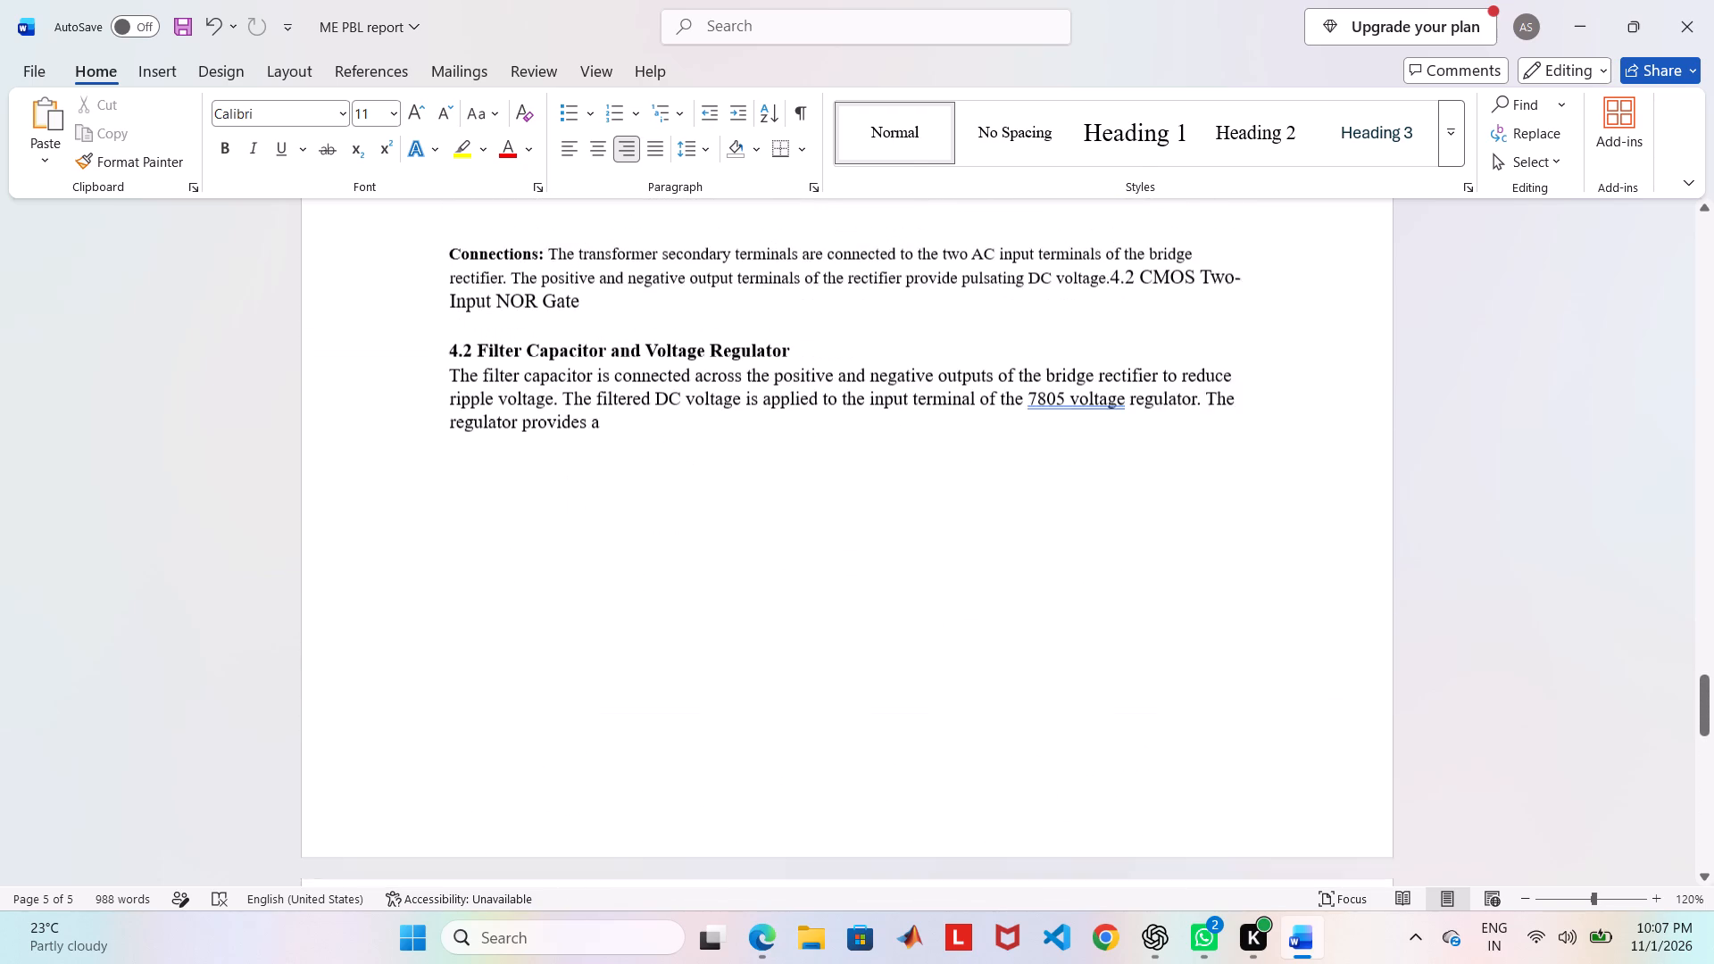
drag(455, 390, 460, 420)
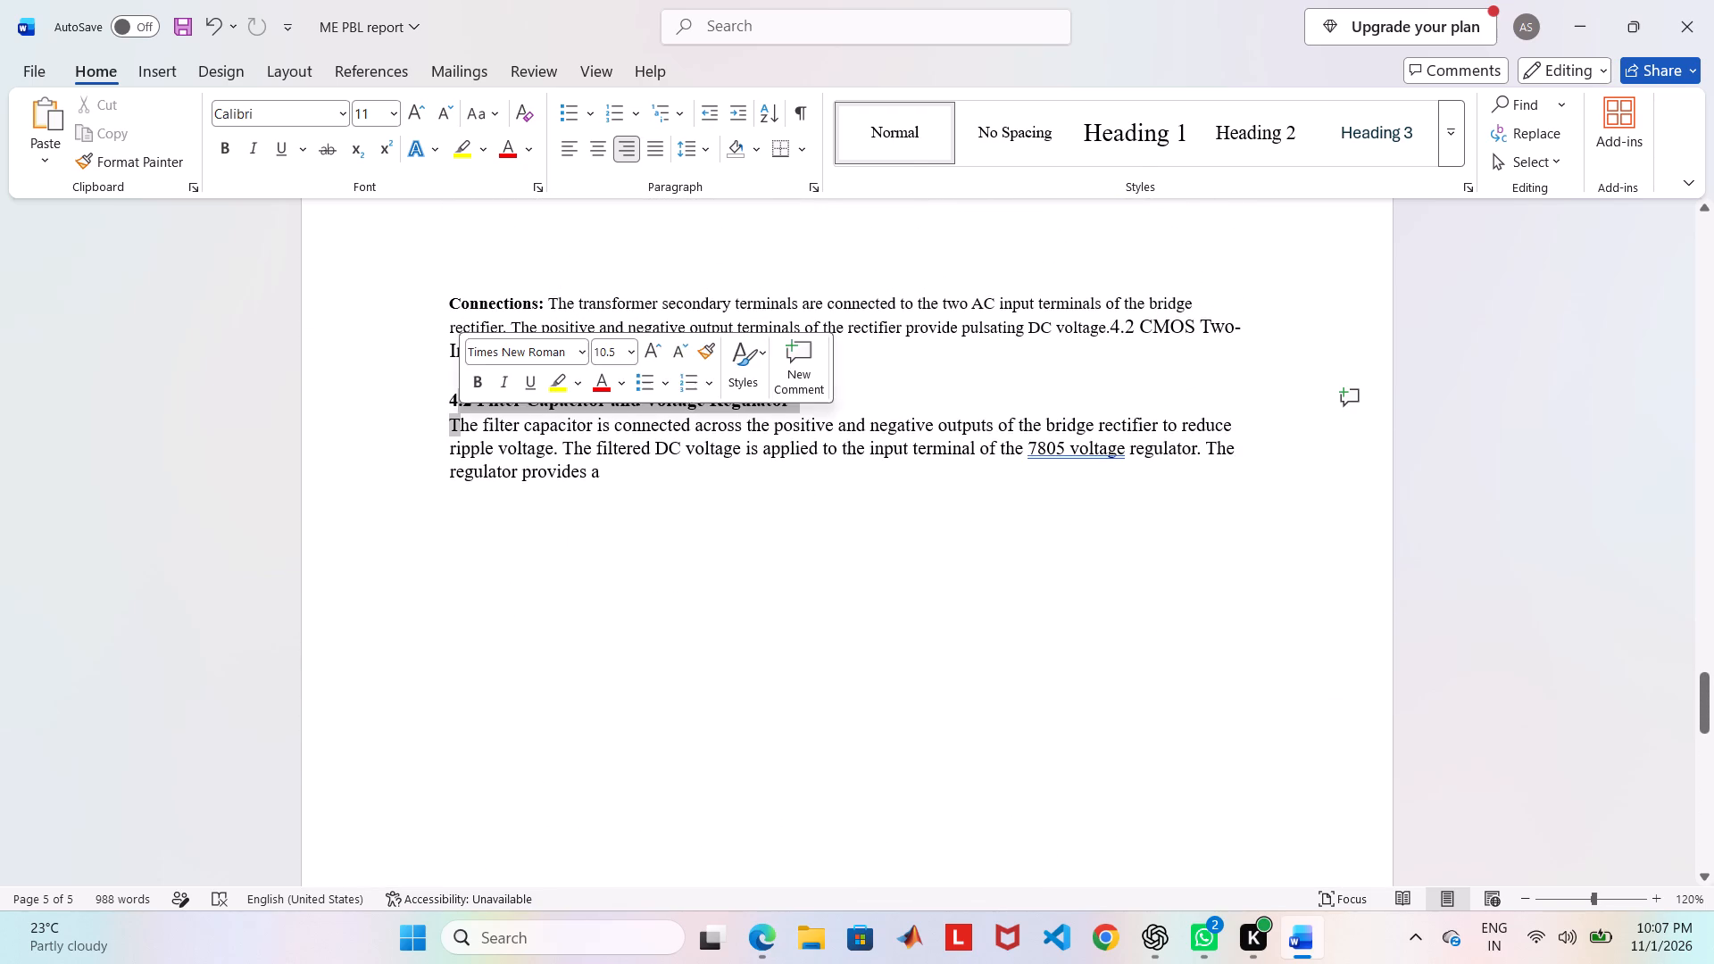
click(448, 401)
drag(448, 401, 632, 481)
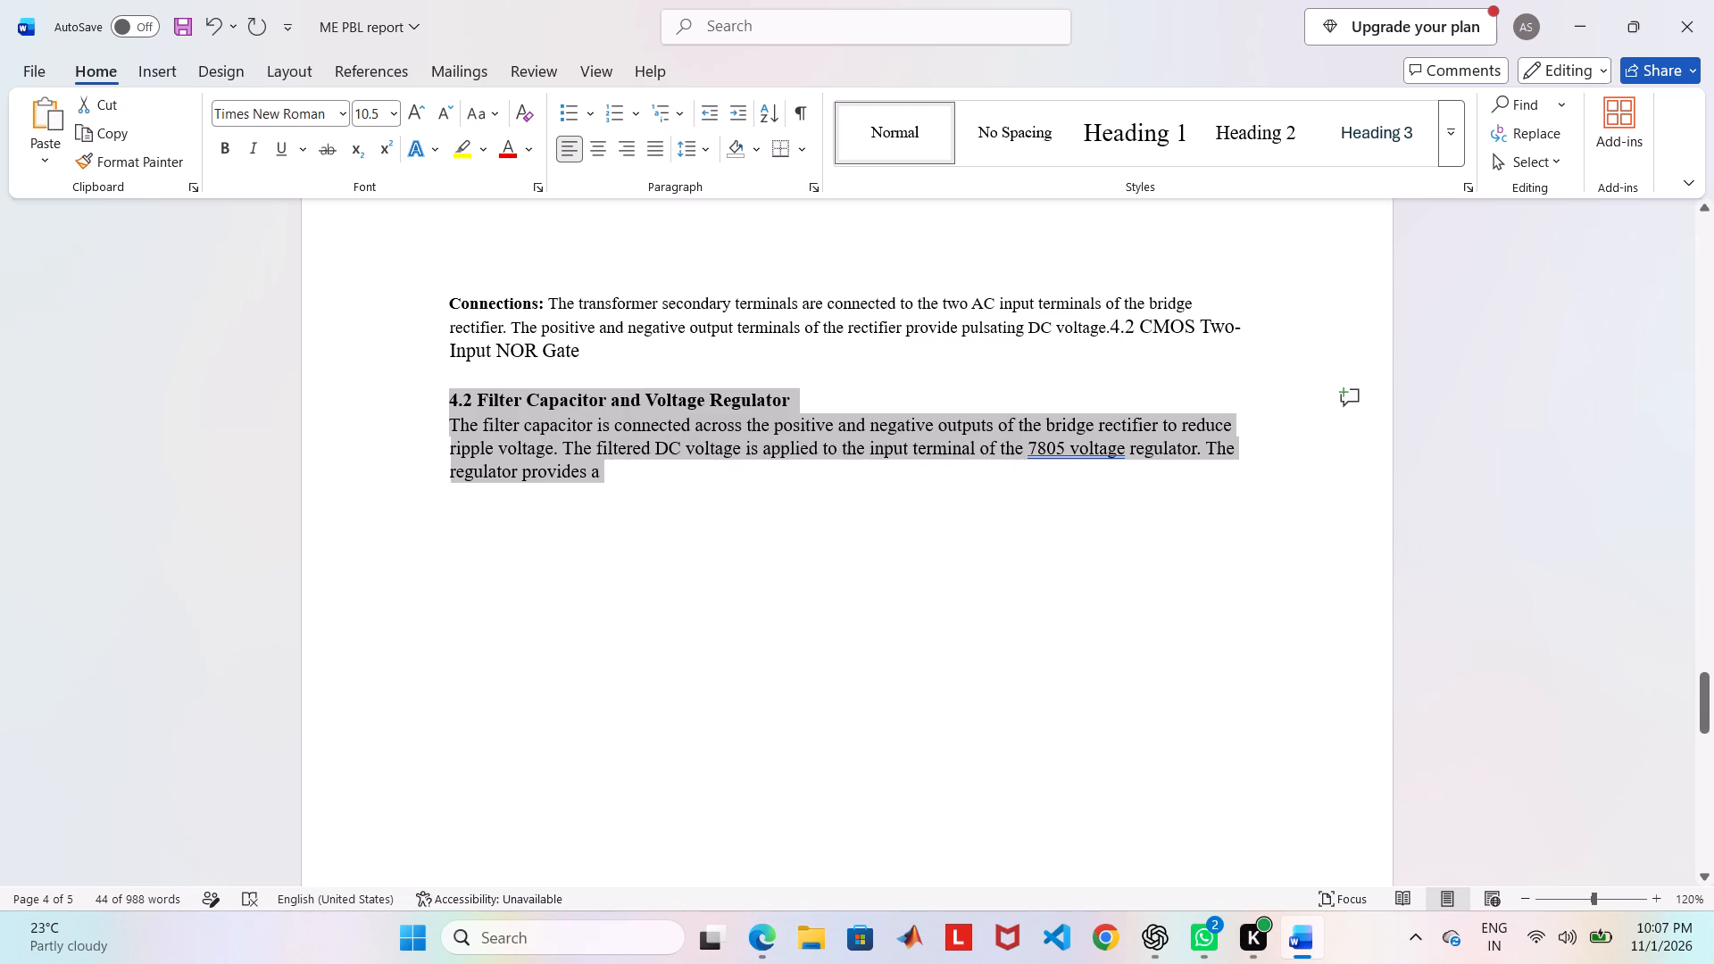
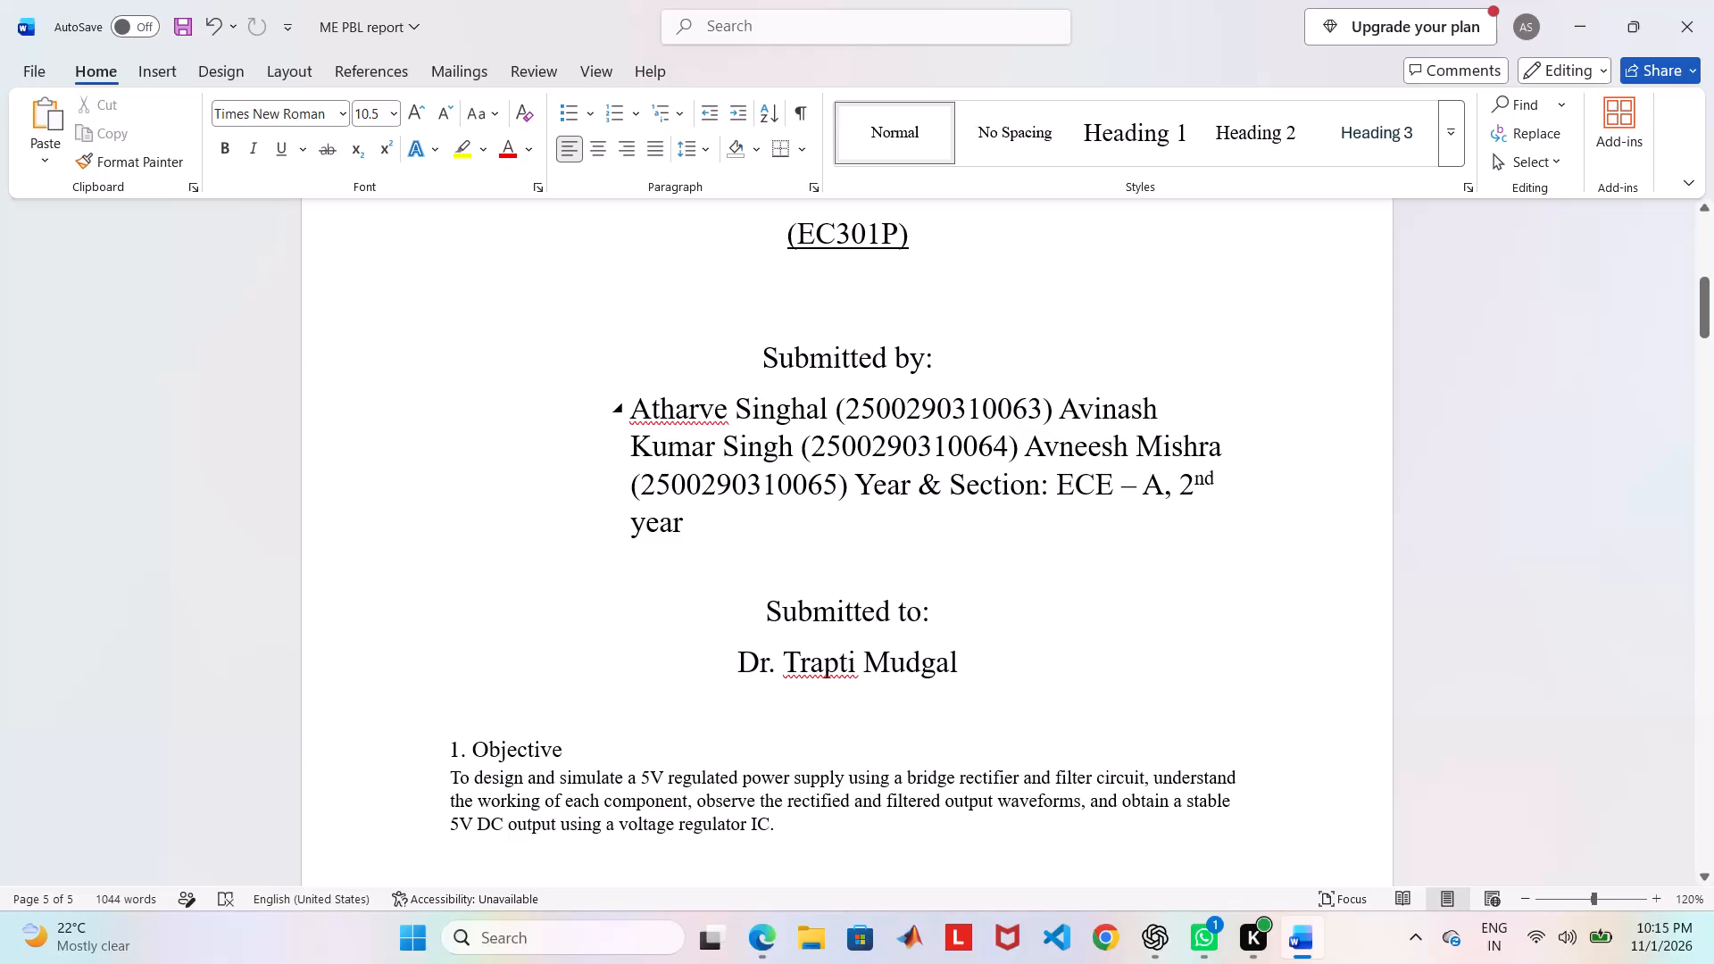
Replace the first student's name under "Submitted by:" with the new student's name, keeping the roll number.
click(826, 412)
key(BackSpace)
key(BackSpace)
key(BackSpace)
key(BackSpace)
key(BackSpace)
key(BackSpace)
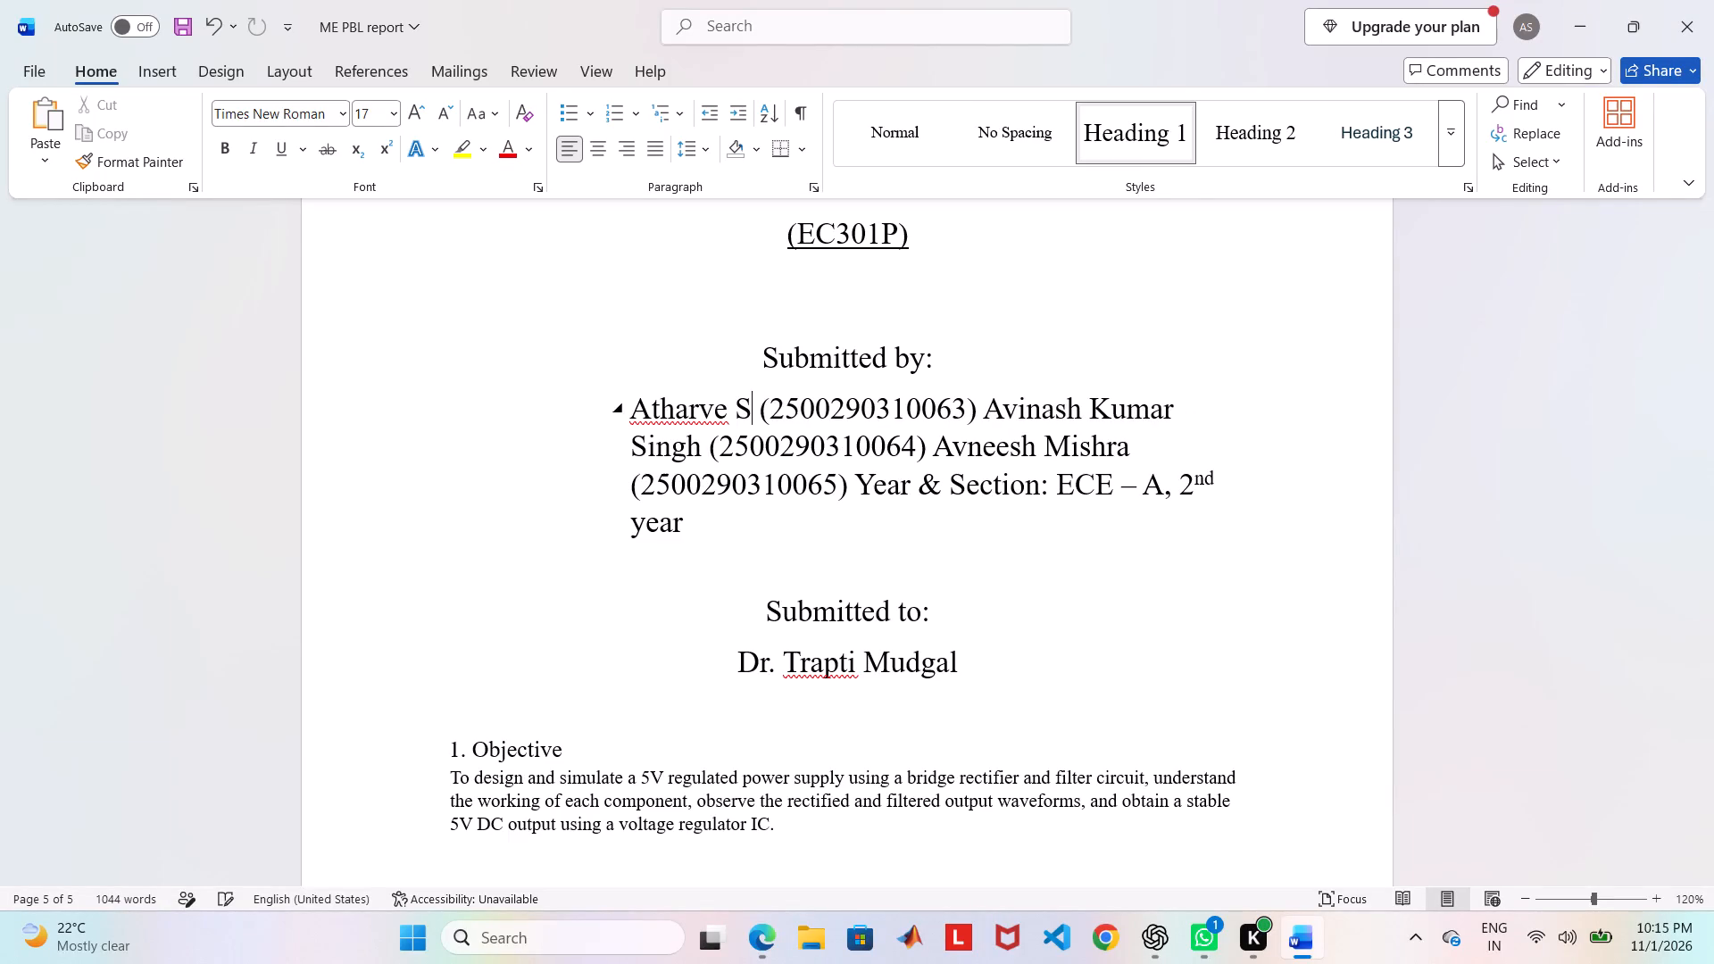
key(BackSpace)
key(BackSpace)
key(BackSpace)
key(BackSpace)
key(BackSpace)
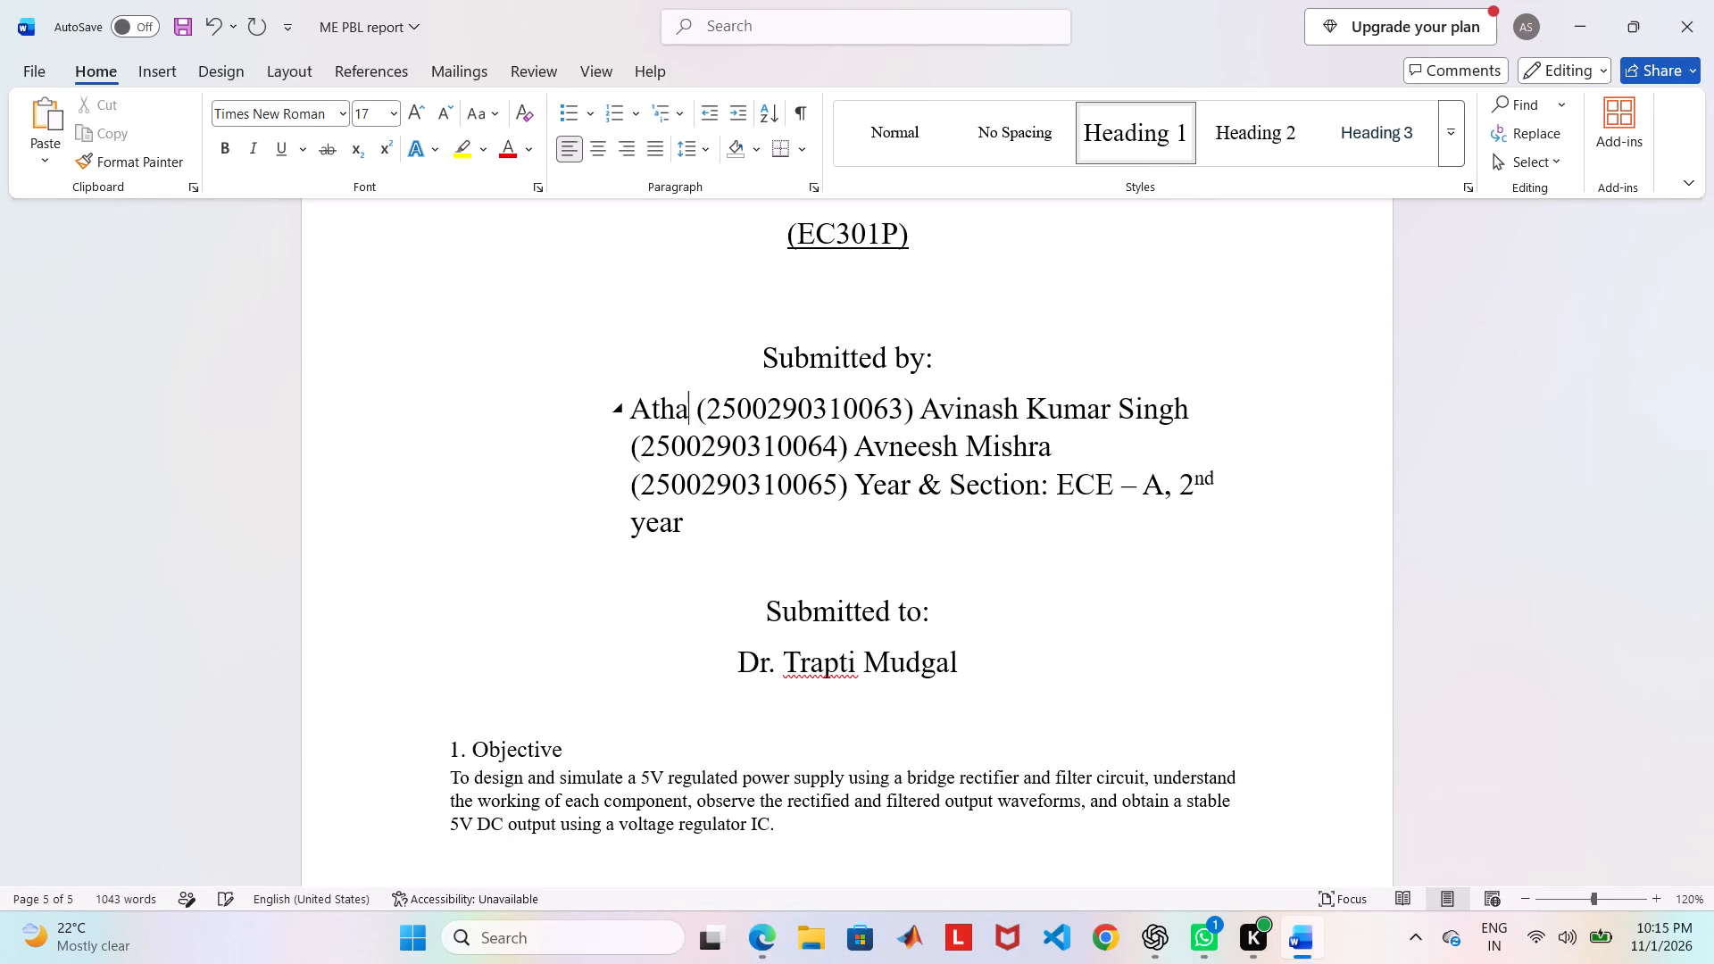
key(BackSpace)
key(BackSpace)
key(BackSpace)
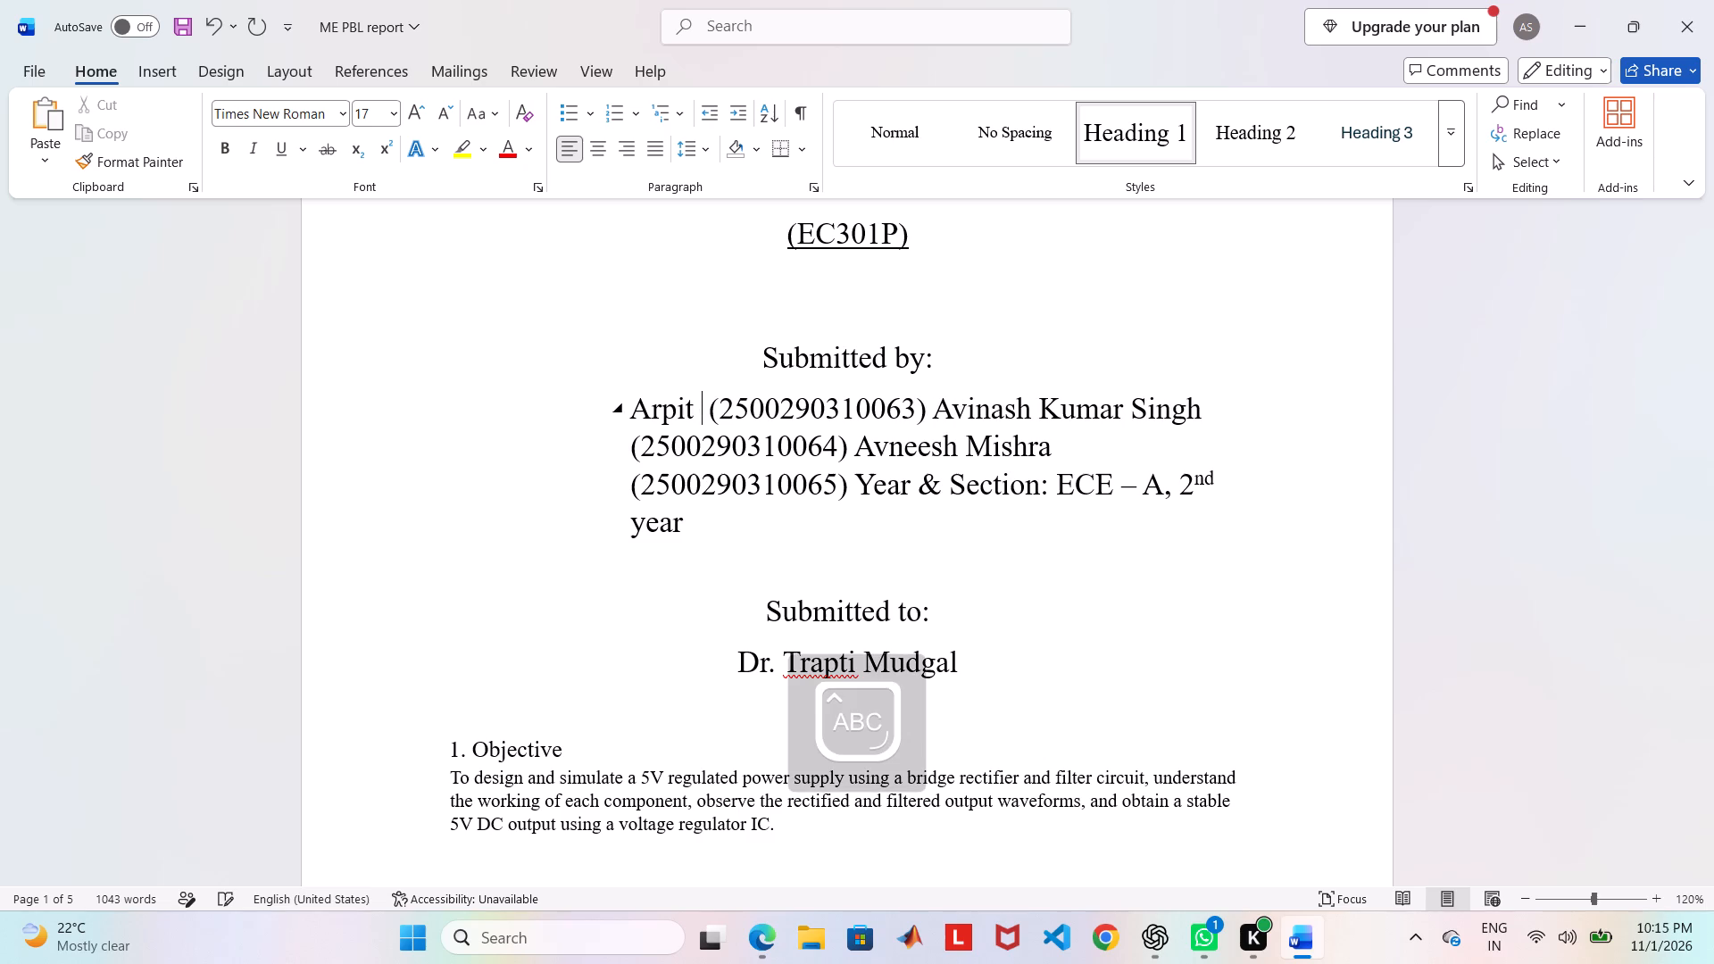
key(s)
text(ingh)
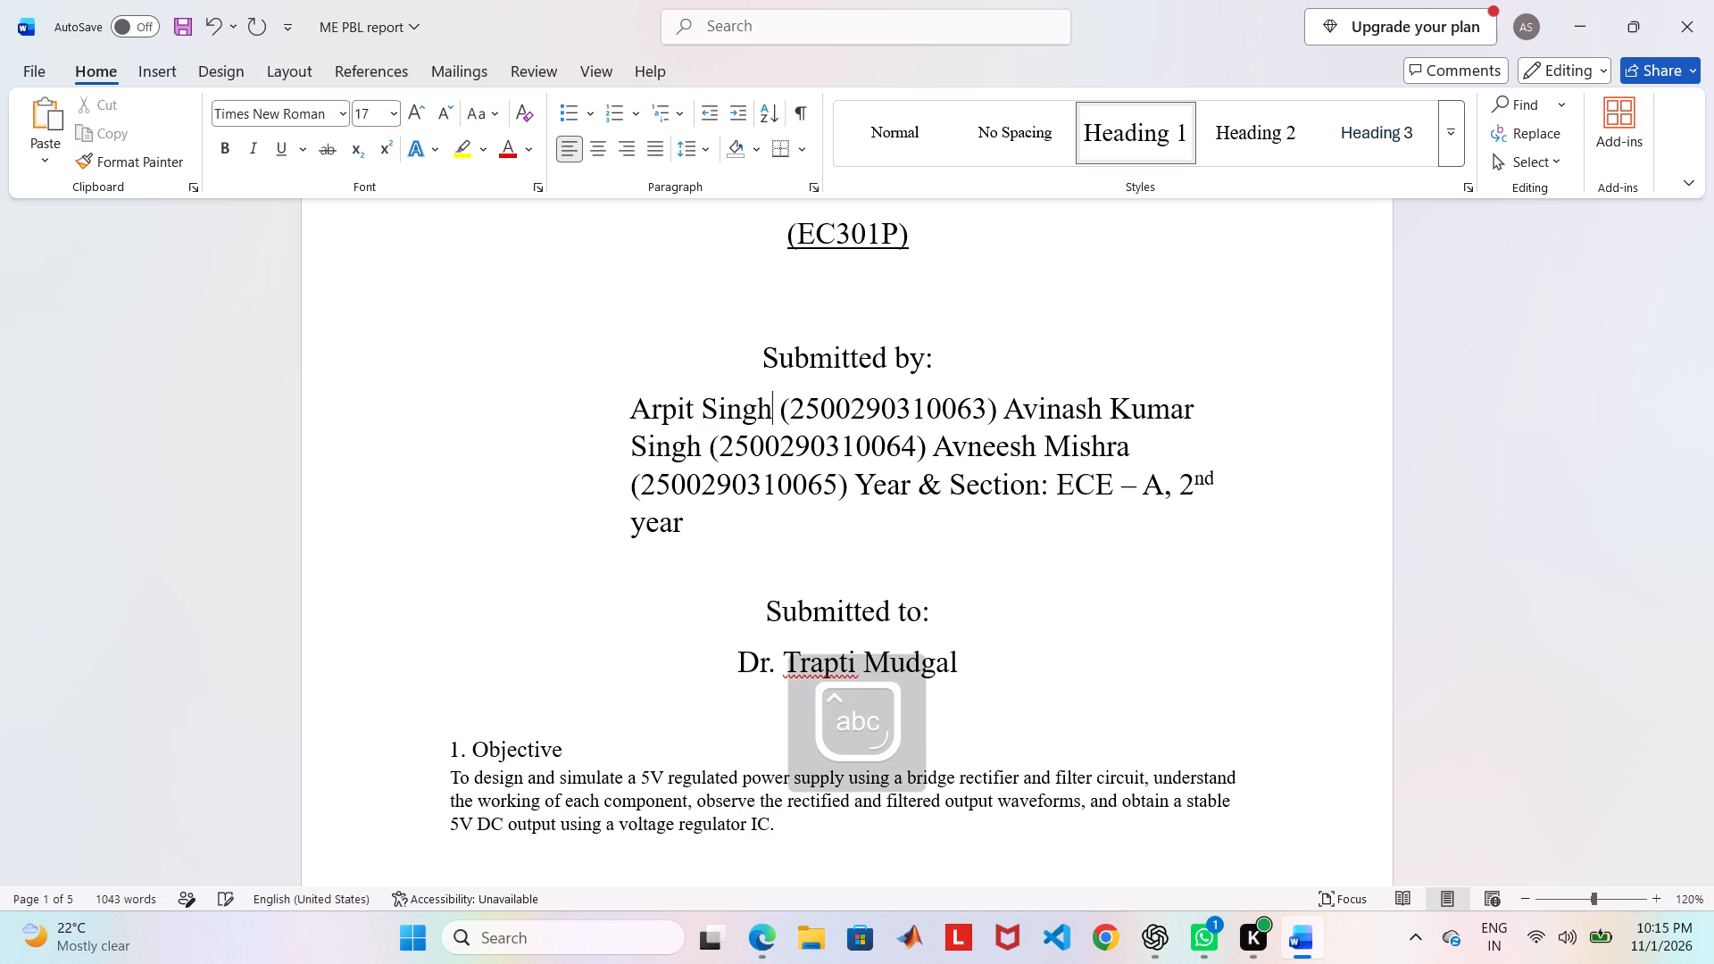
Break the line after the first student's roll number so the second student starts on a new line.
click(994, 416)
key(Return)
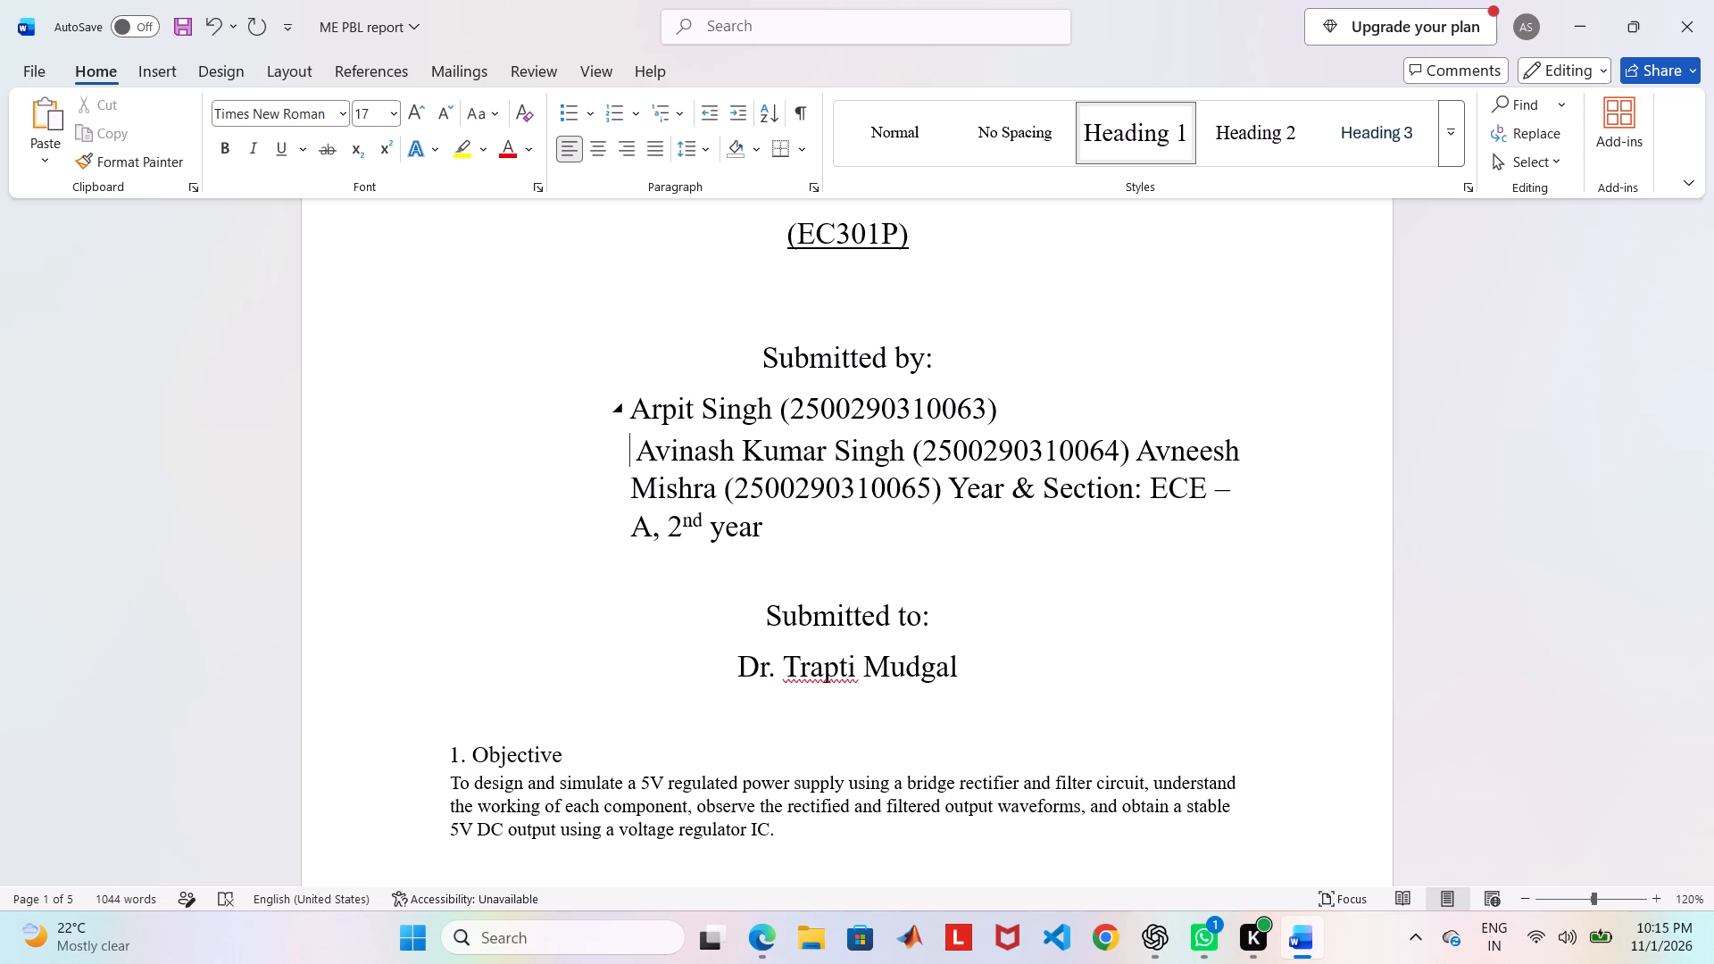
Delete the middle name and surname of the second student under "Submitted by:", keeping only the first name before the roll number.
click(916, 458)
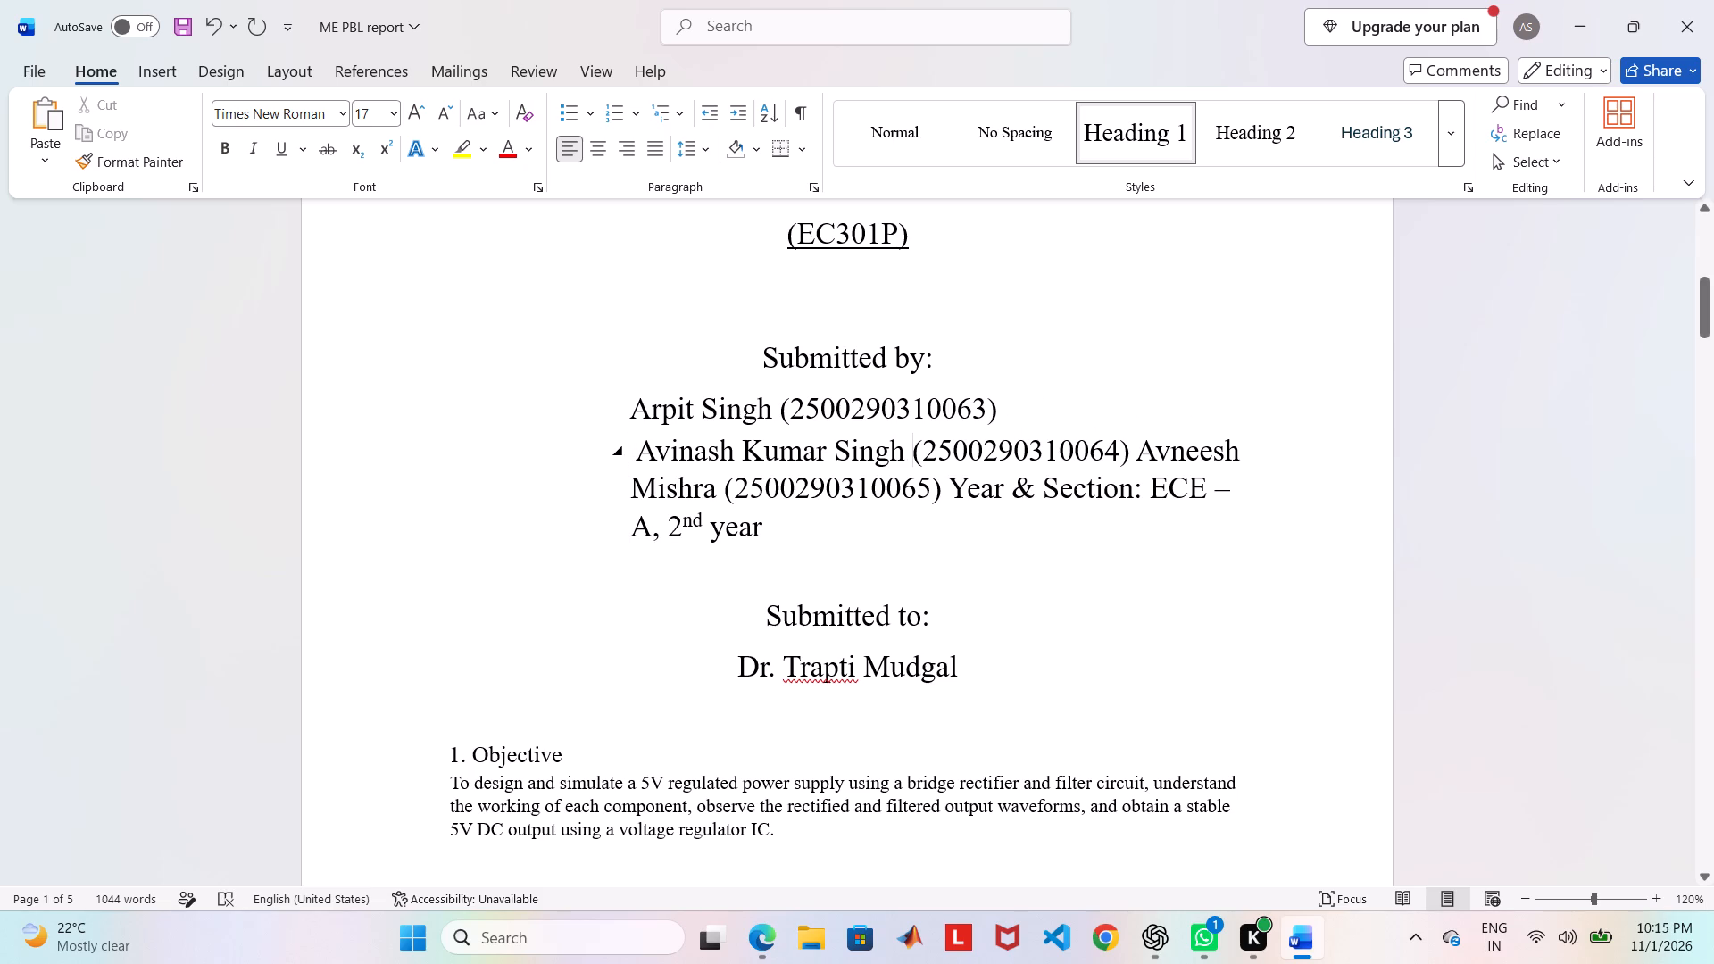
key(BackSpace)
key(BackSpace)
key(BackSpace)
key(BackSpace)
key(BackSpace)
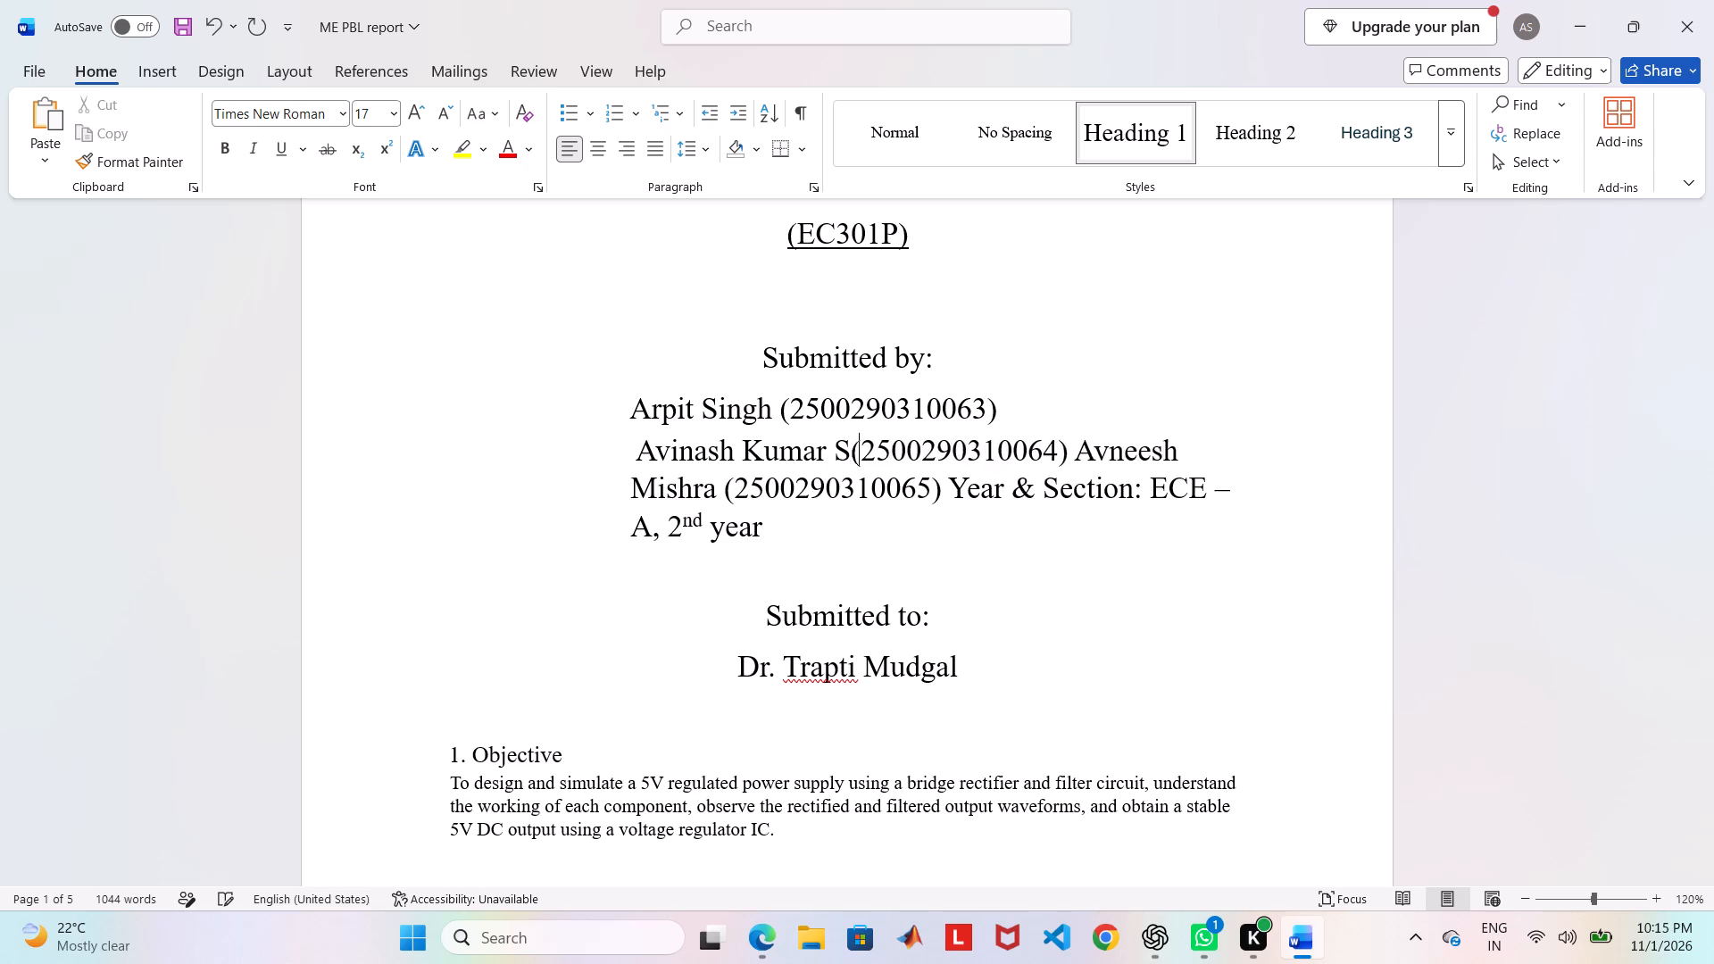
key(BackSpace)
key(BackSpace)
key(BackSpace)
key(BackSpace)
key(BackSpace)
key(BackSpace)
key(BackSpace)
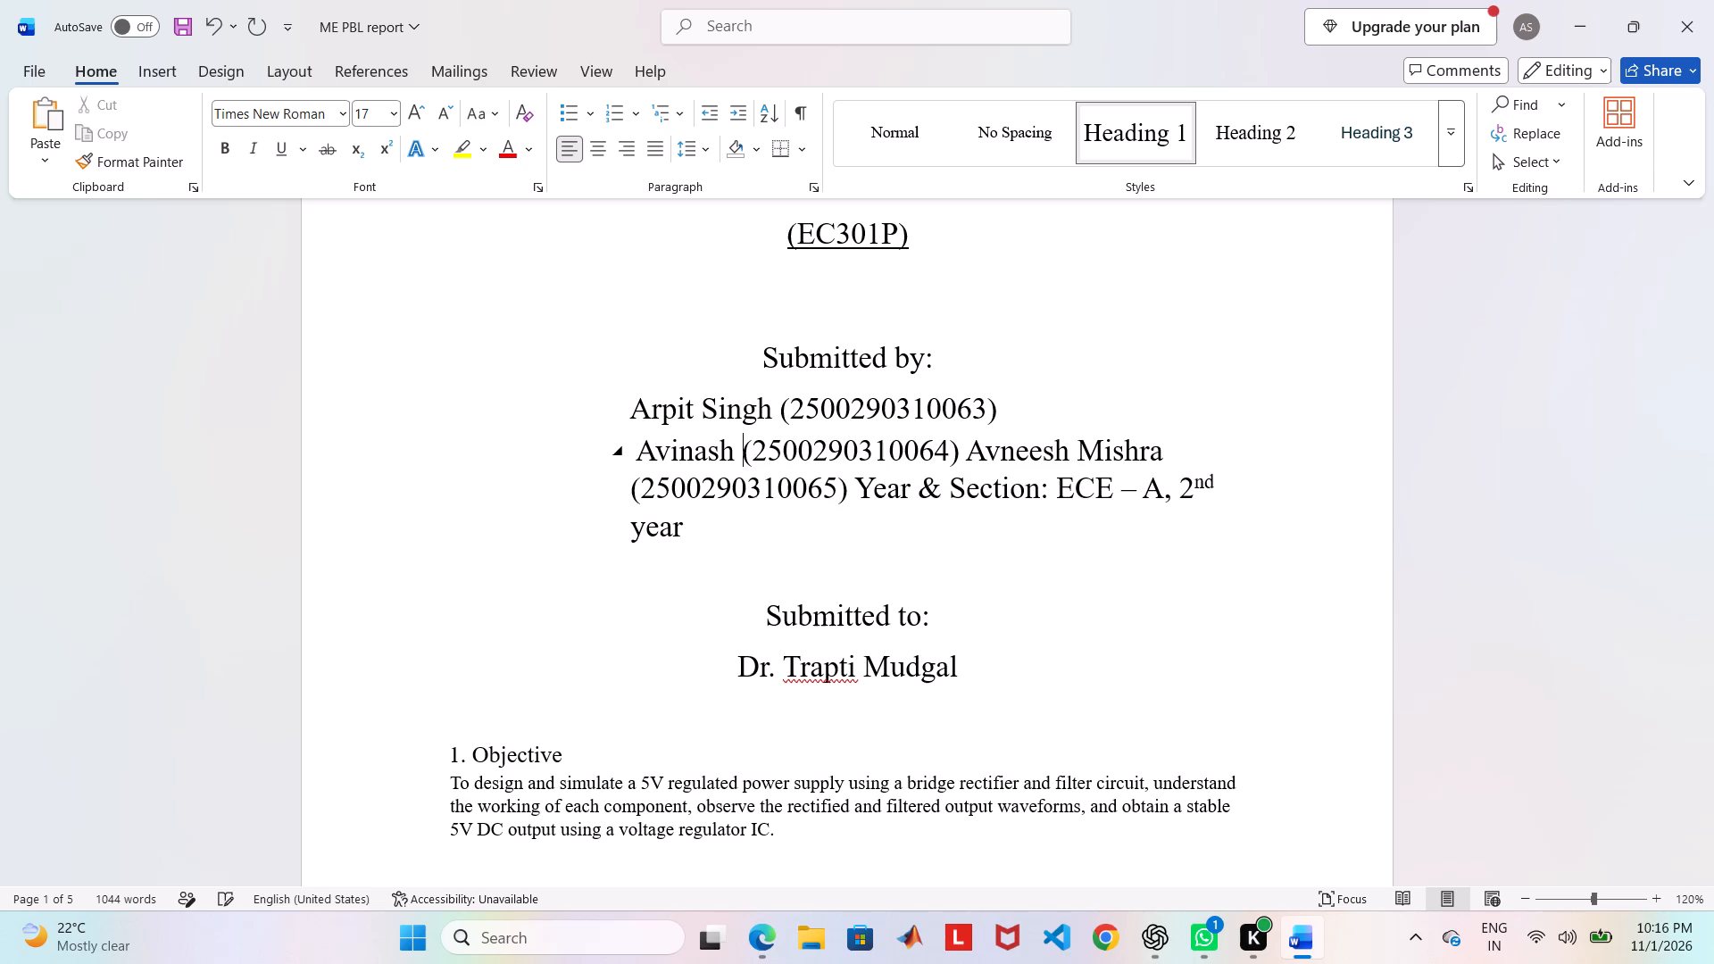
scroll(903, 461, down, 1)
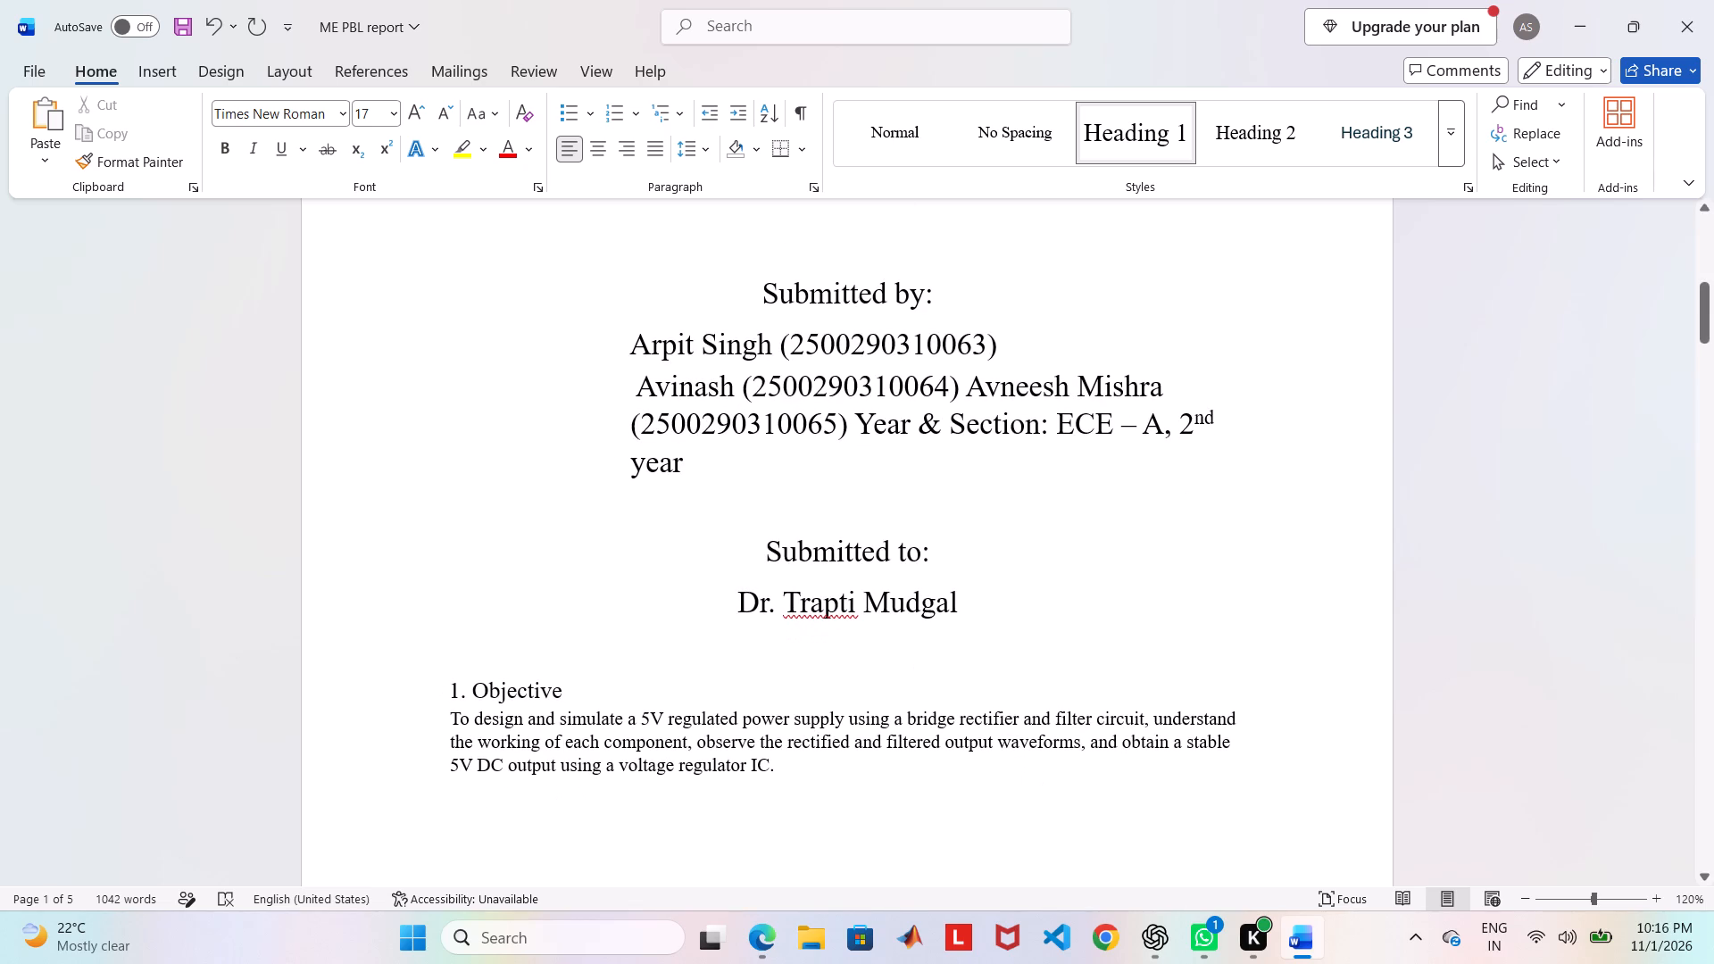
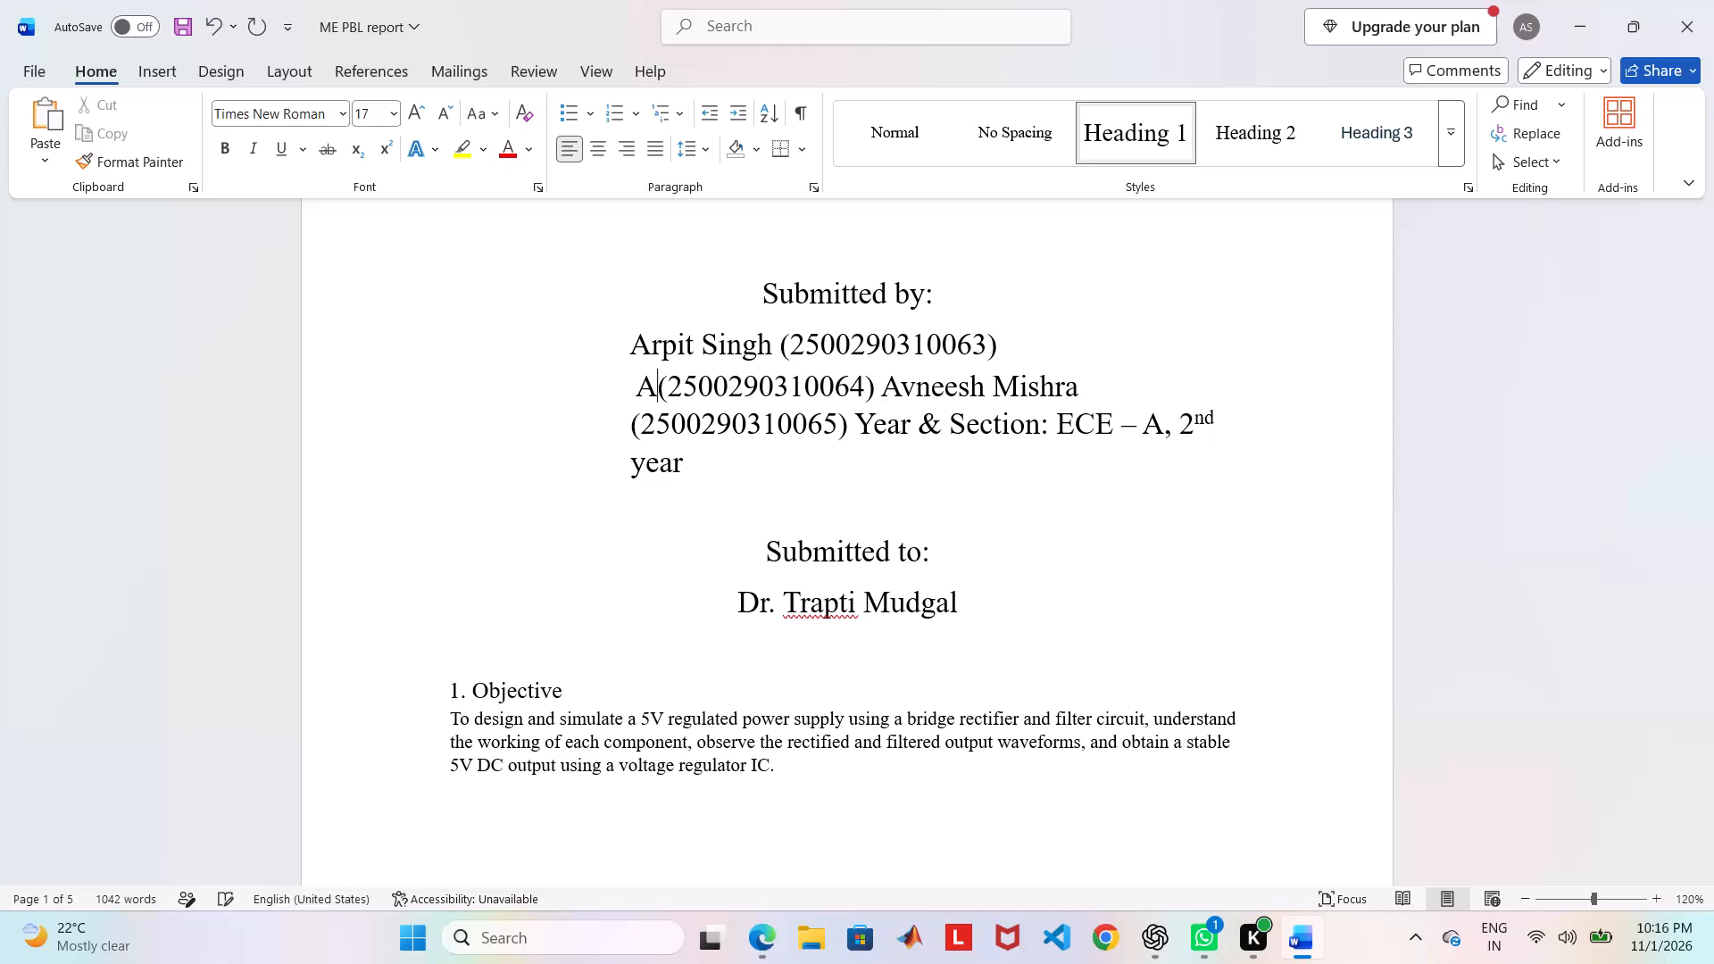
Complete the second student's new first name and surname before the roll number under "Submitted by:".
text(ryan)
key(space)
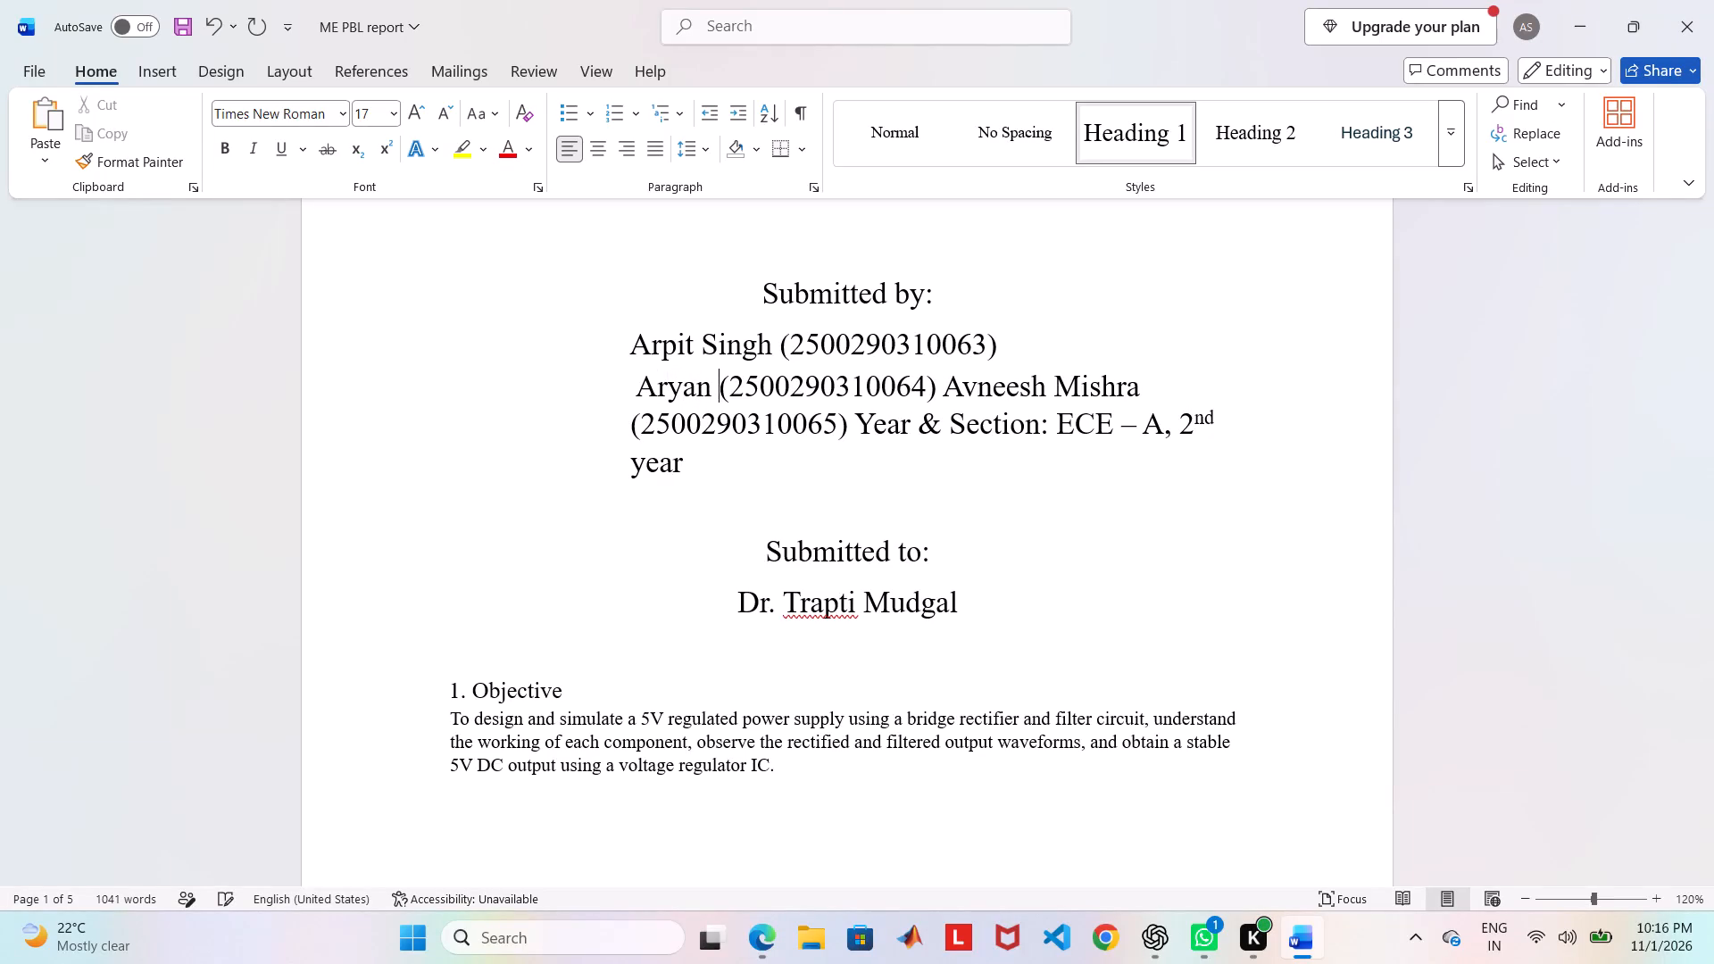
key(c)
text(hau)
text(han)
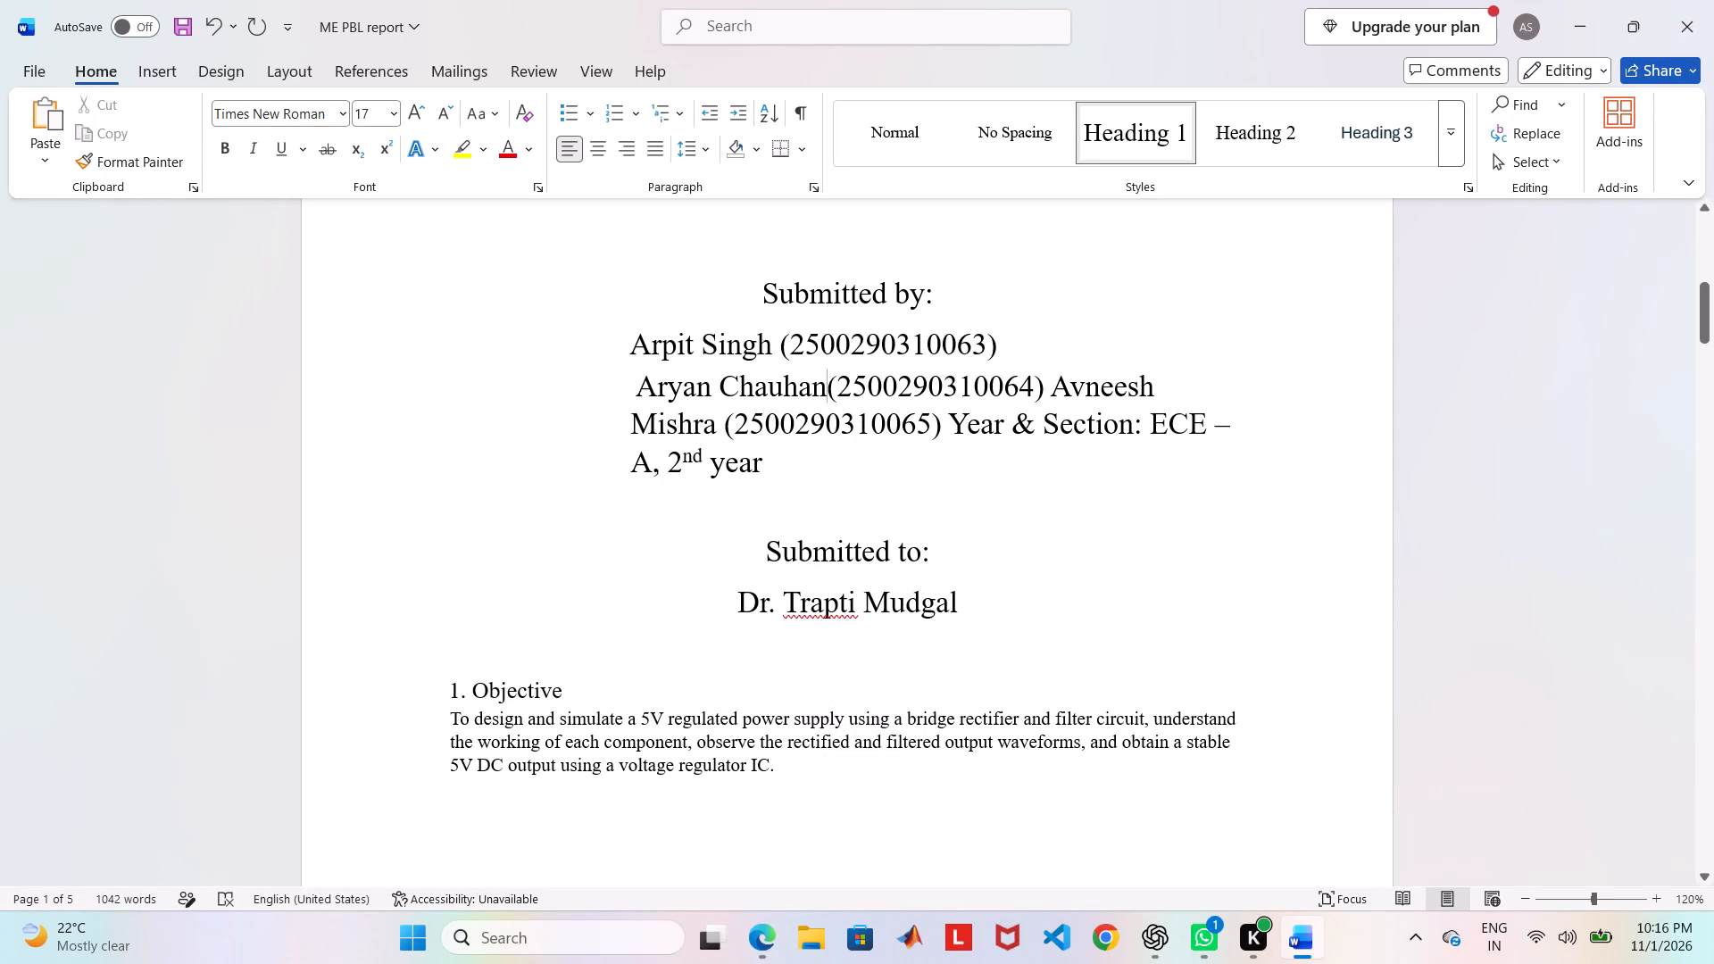
Break the line after the second student's roll number so the third student starts on a new line.
click(1051, 387)
key(Return)
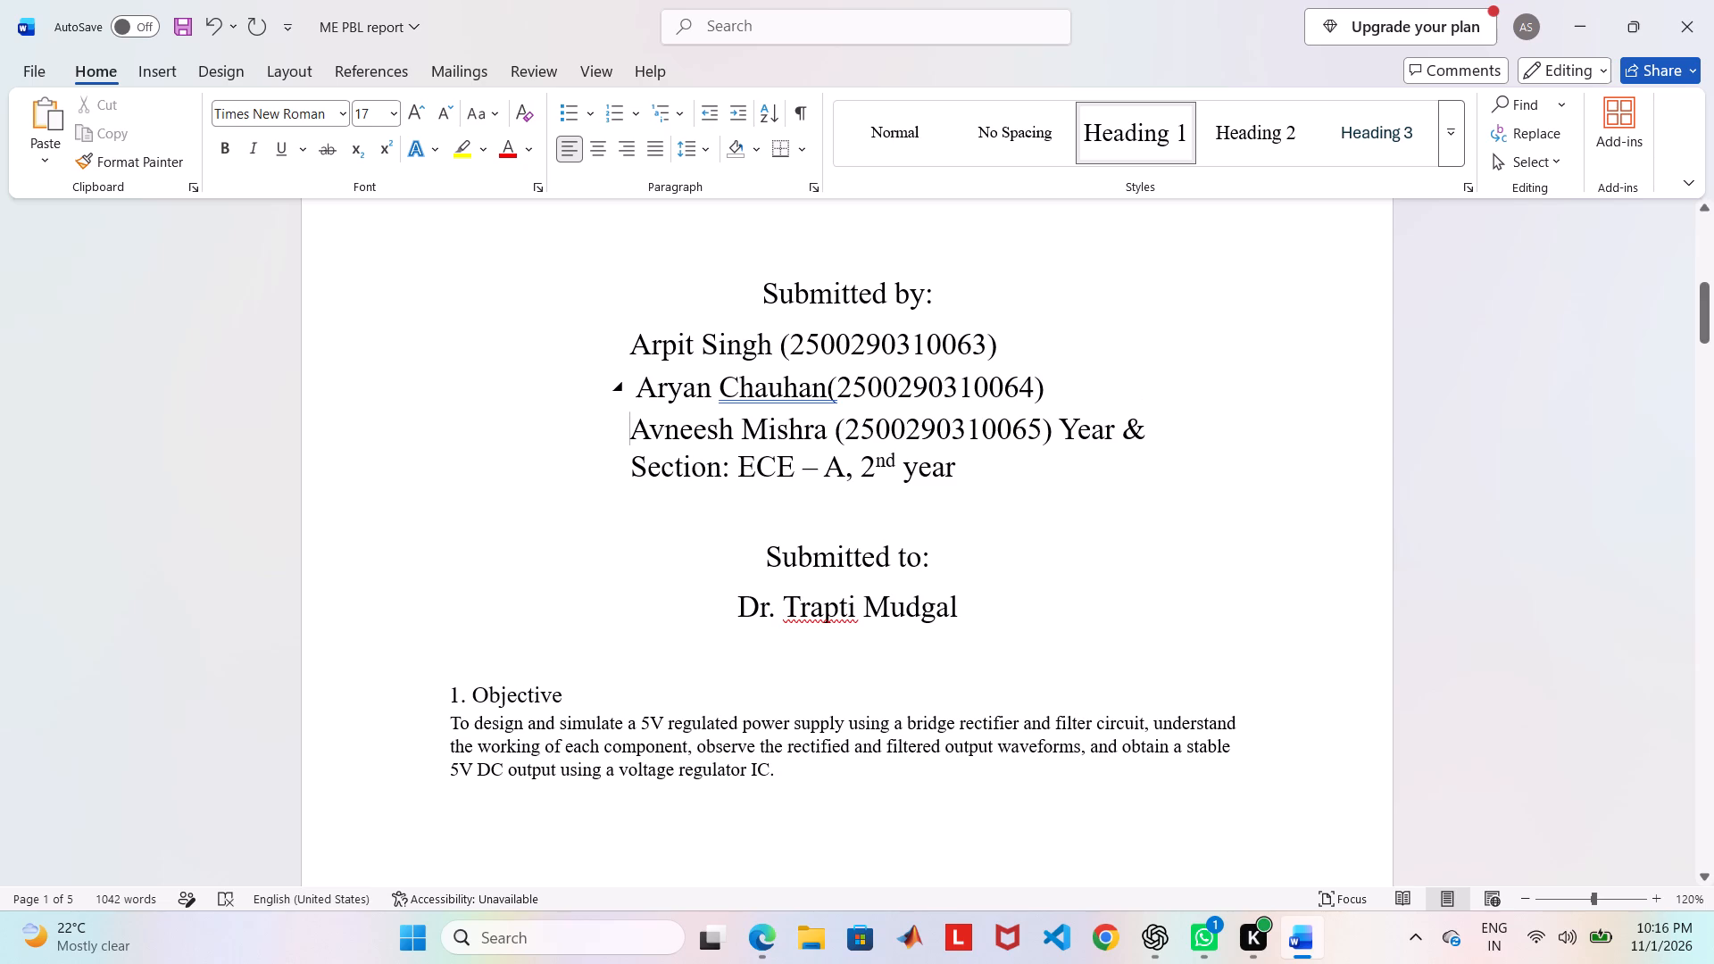
Apply the suggested grammar correction that adds a space between the second student's surname and the opening bracket.
right_click(775, 390)
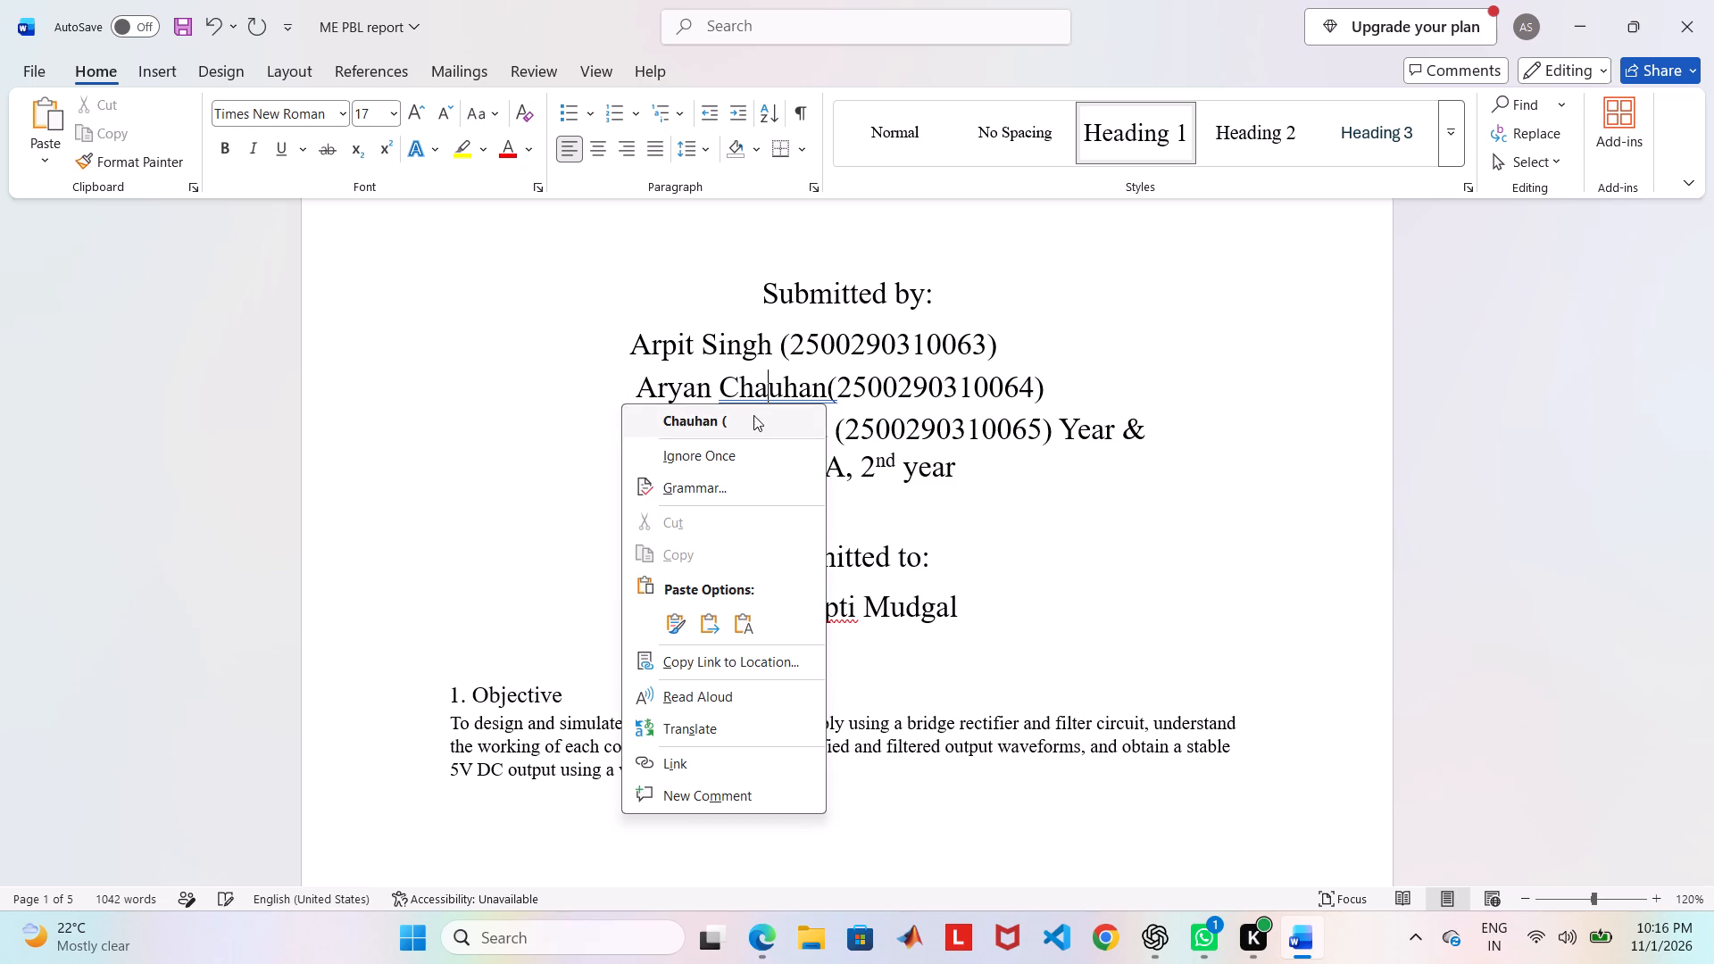
click(689, 421)
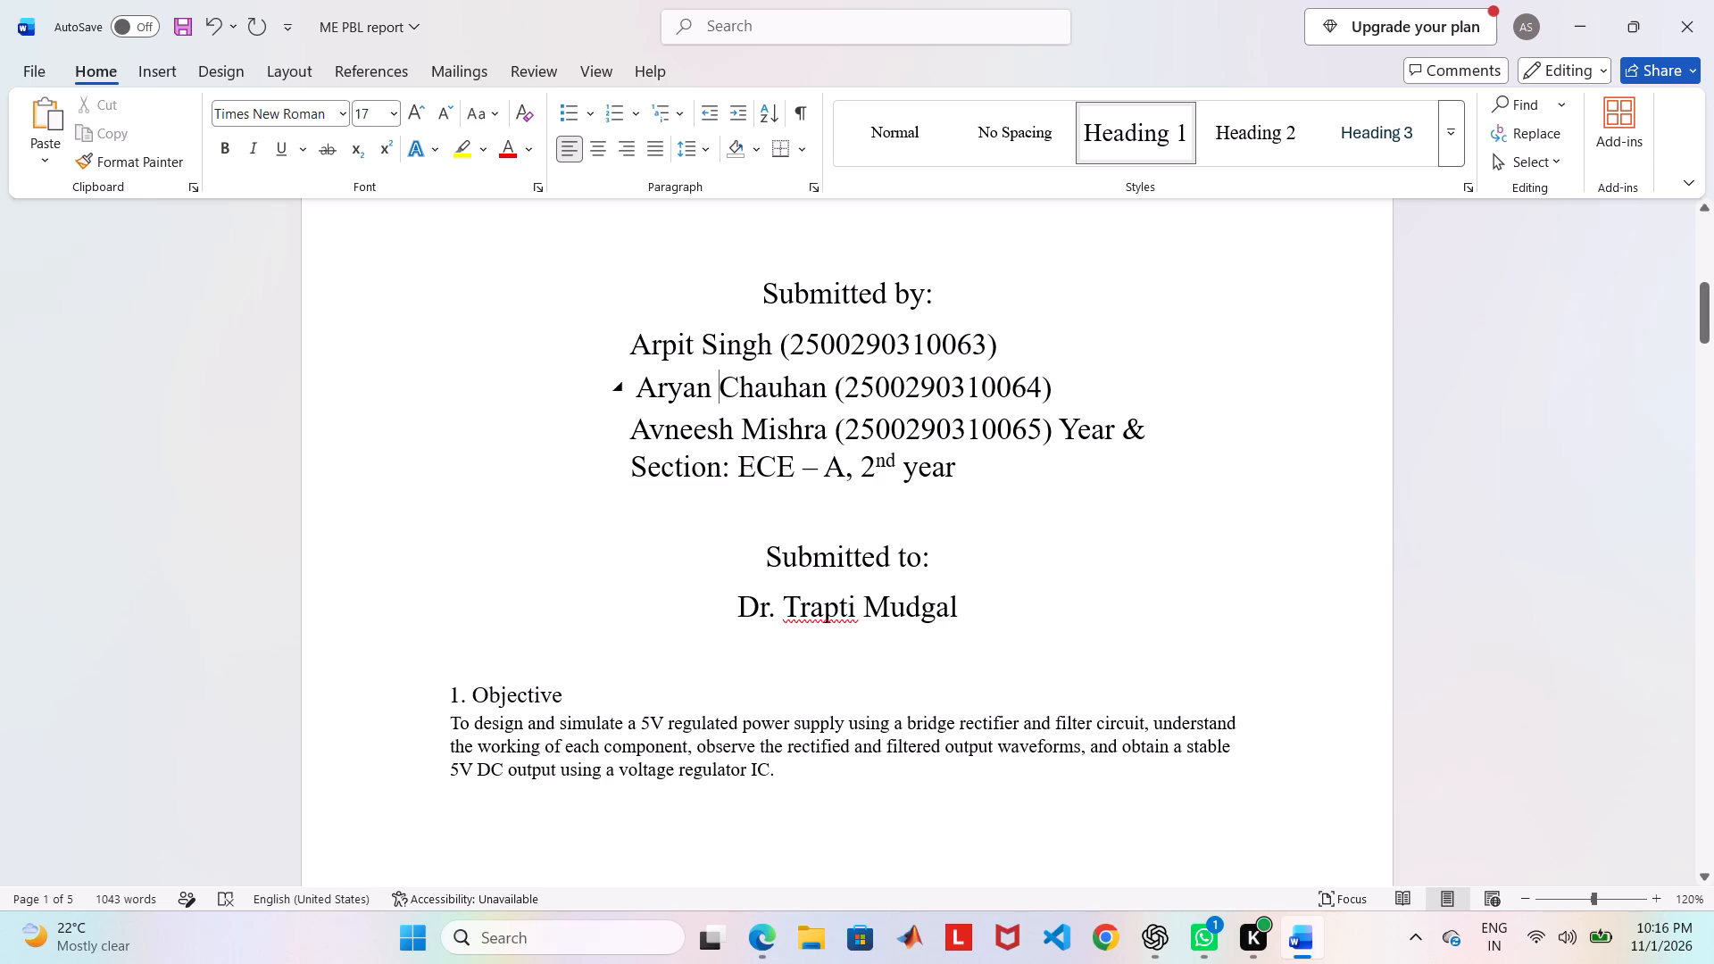
Replace the third student's name under "Submitted by:" with the new student's name, keeping the roll number.
click(828, 436)
key(BackSpace)
key(BackSpace)
key(BackSpace)
key(BackSpace)
key(BackSpace)
key(BackSpace)
key(BackSpace)
key(BackSpace)
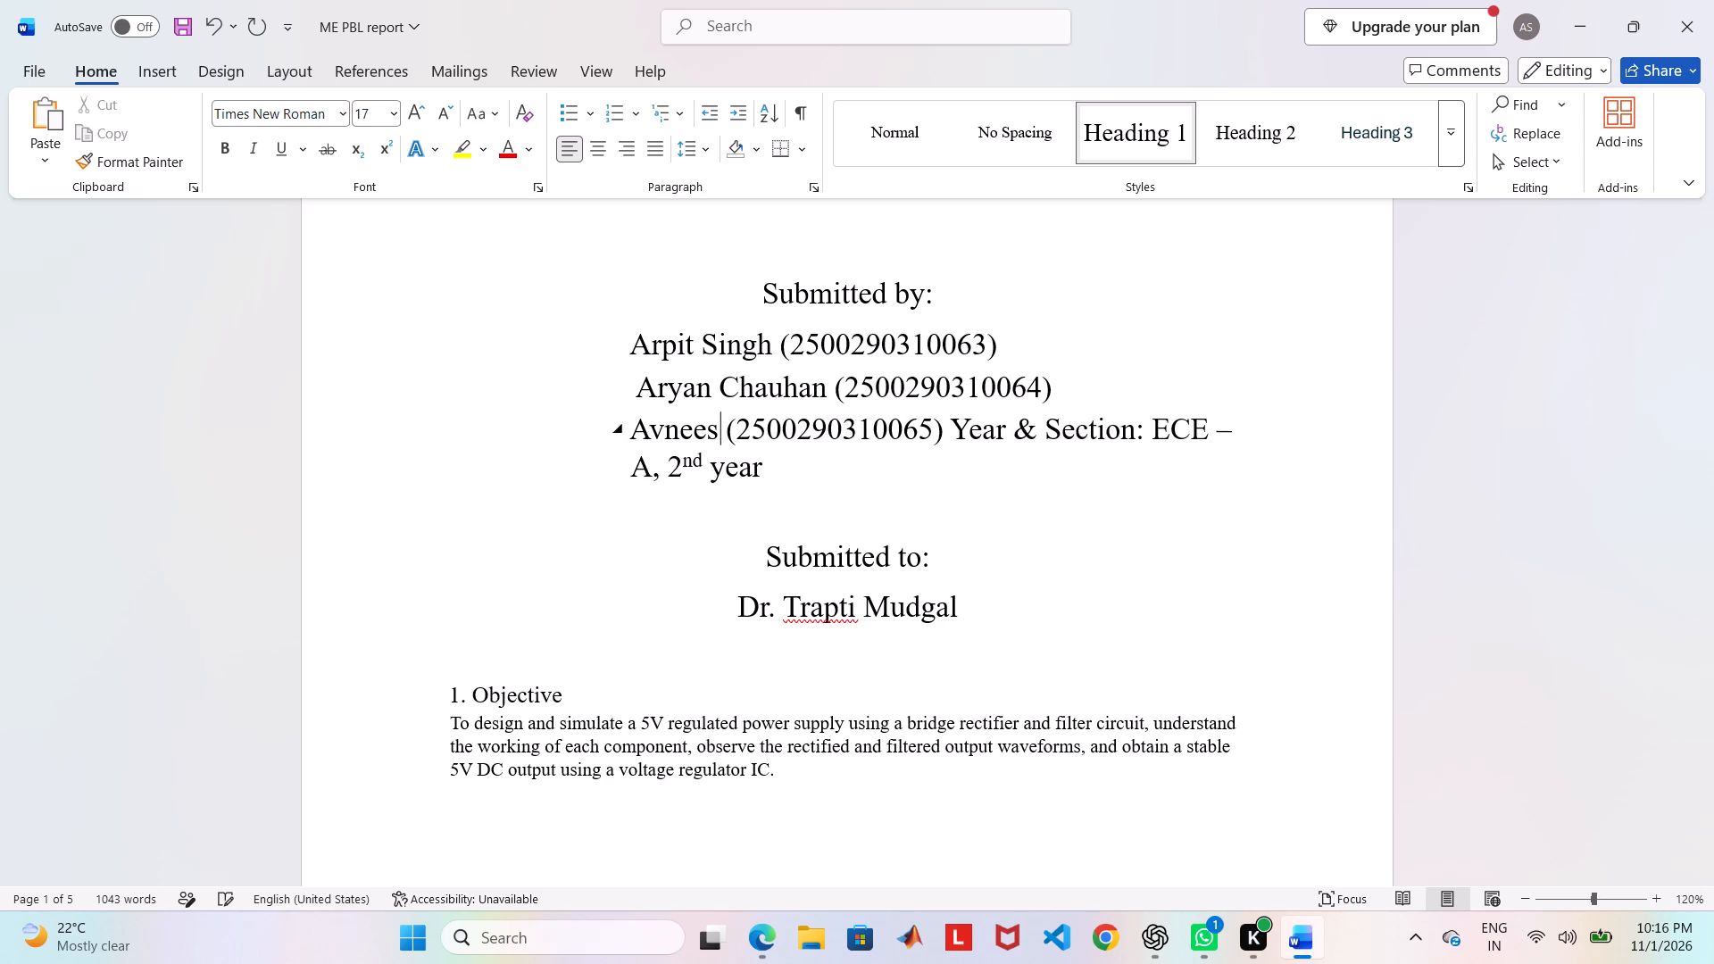
key(BackSpace)
key(BackSpace)
key(BackSpace)
key(BackSpace)
key(BackSpace)
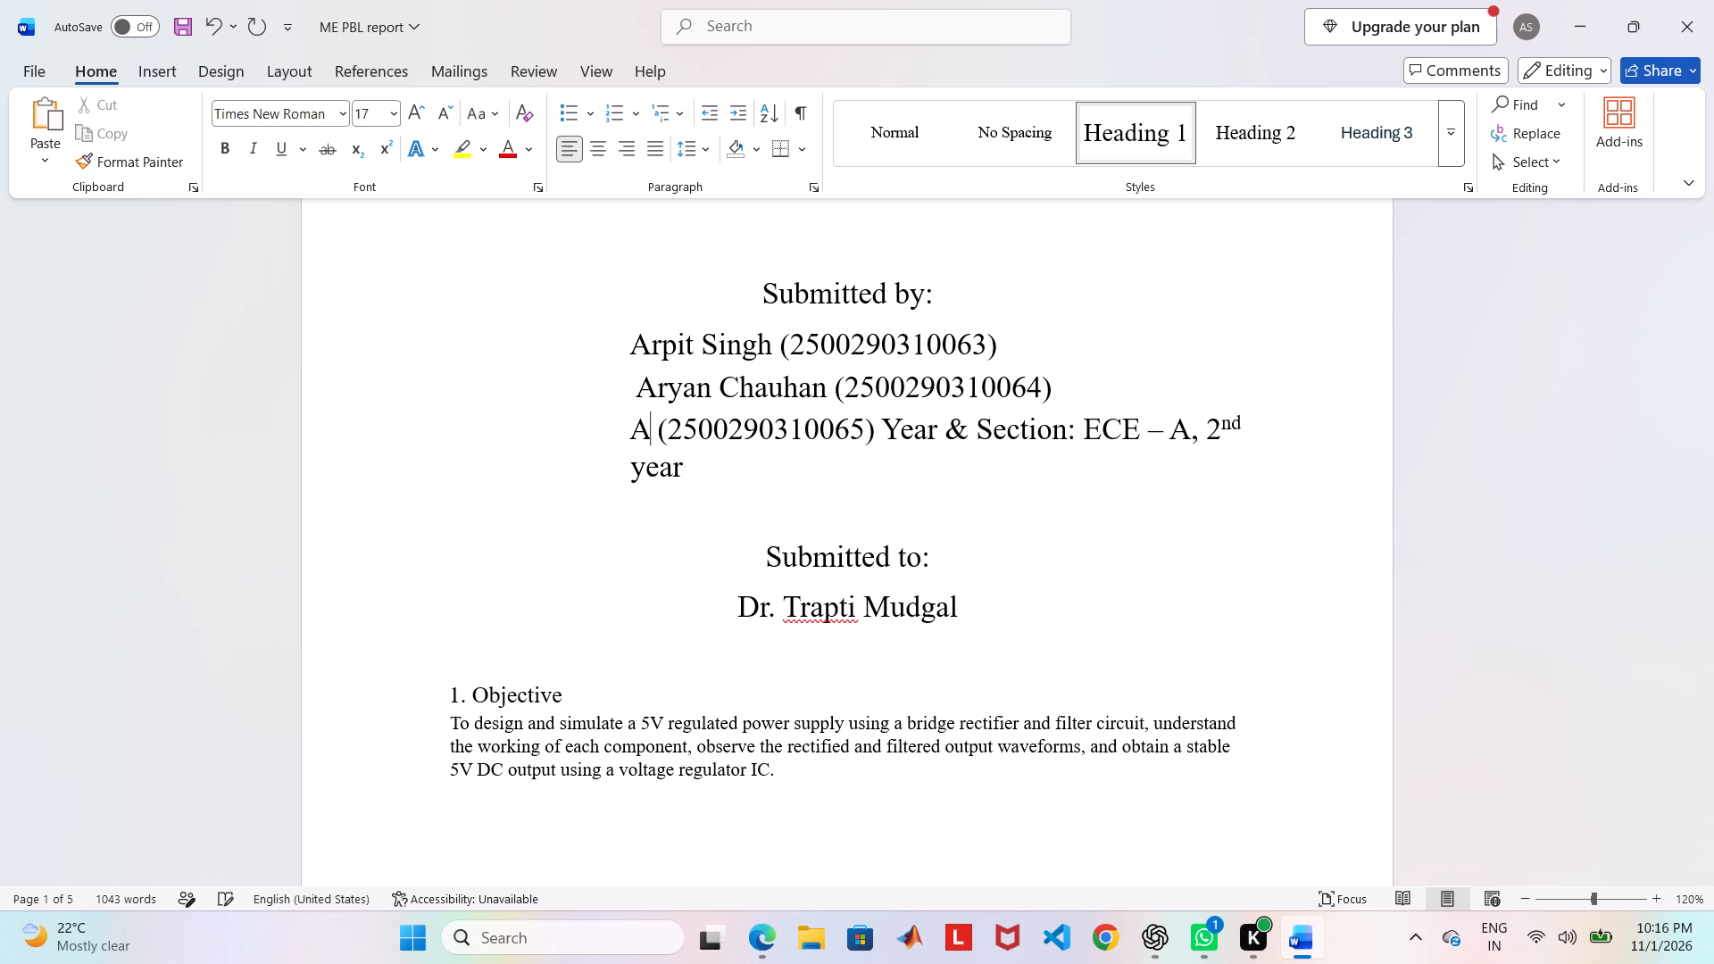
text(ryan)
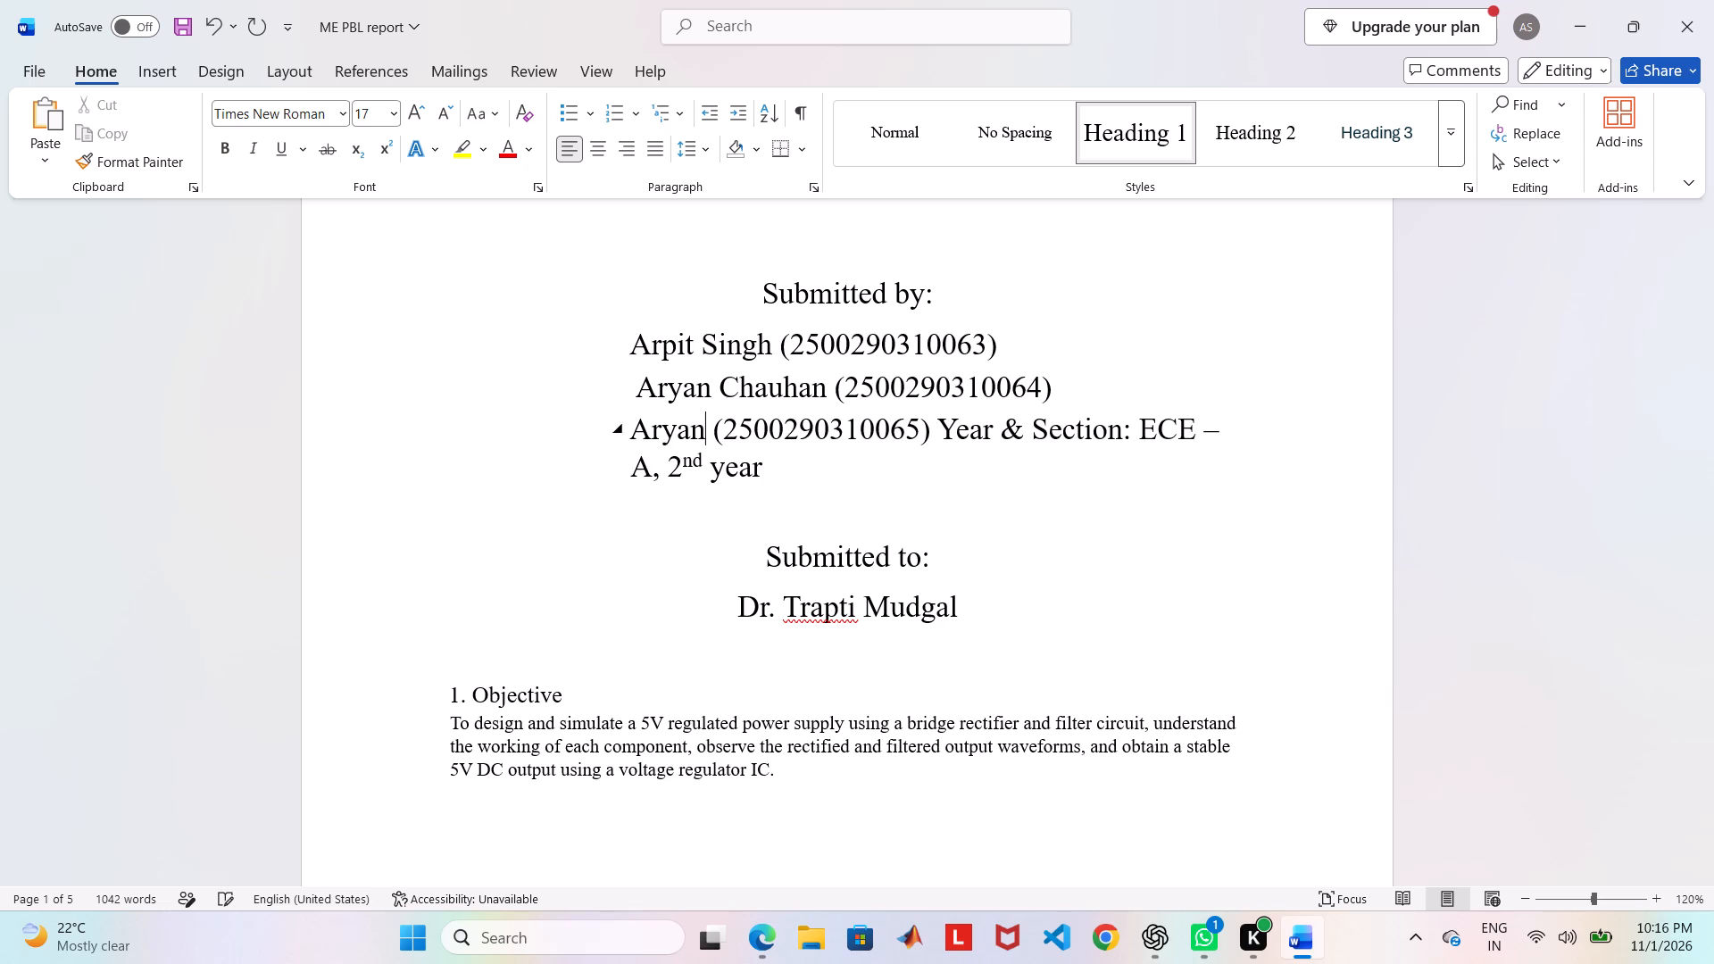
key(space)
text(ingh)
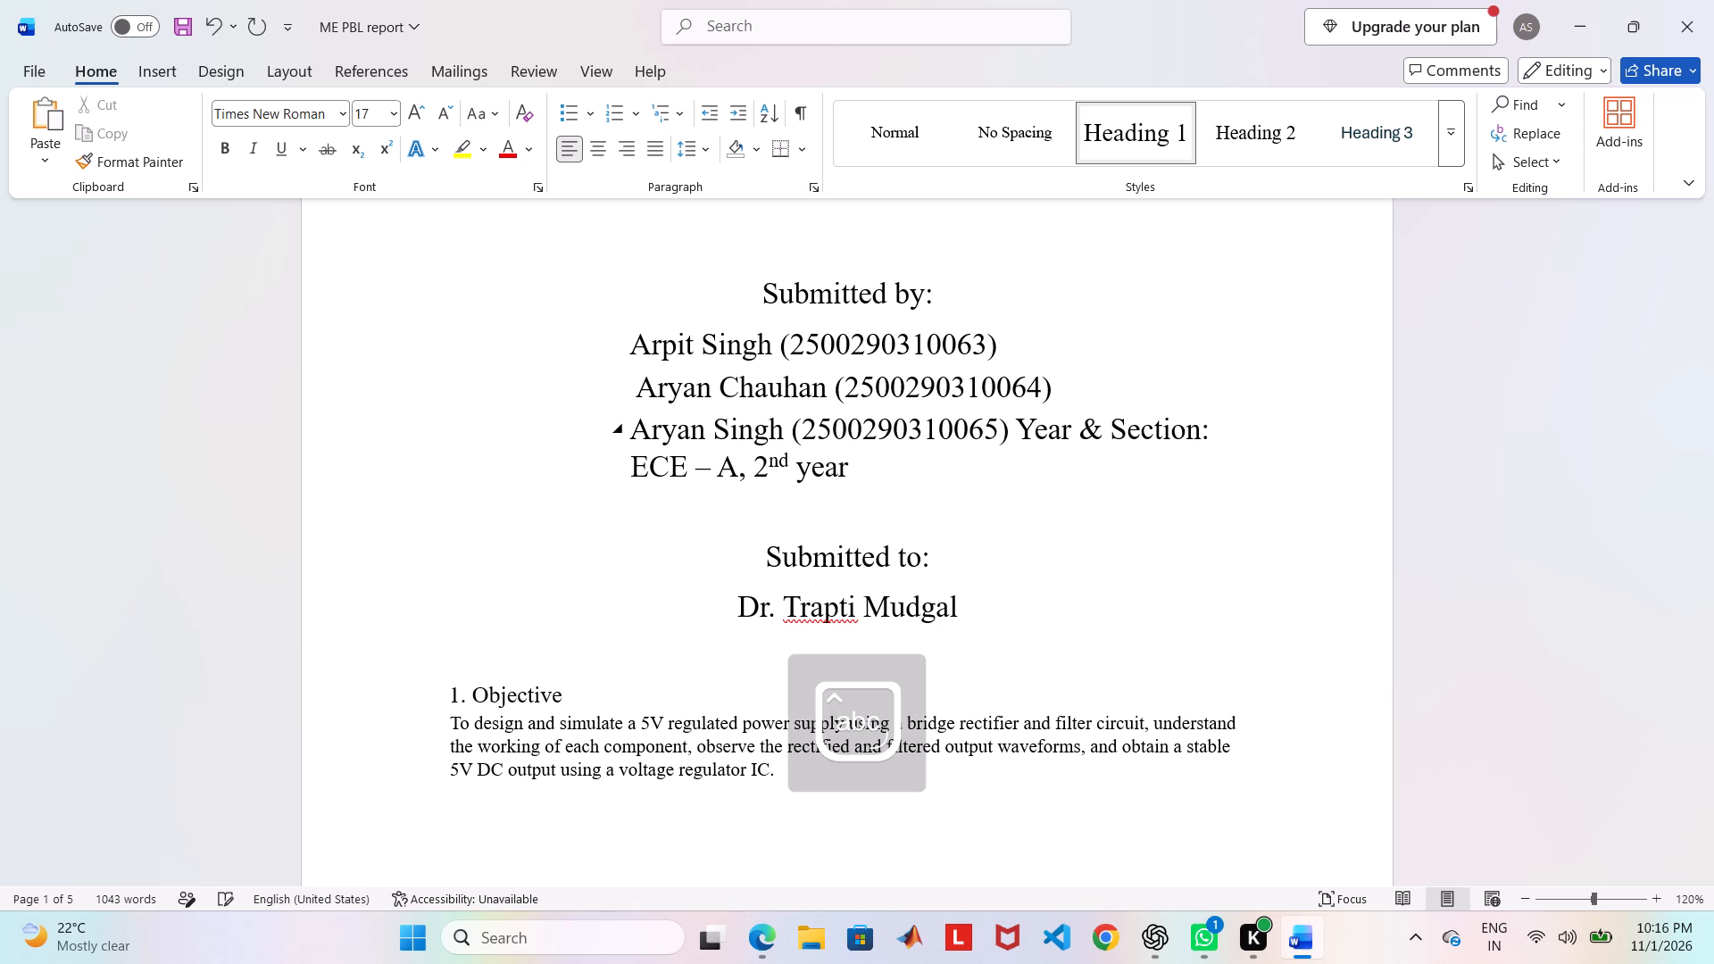
Change the second-to-last digit of all three students' roll numbers to 5.
click(987, 344)
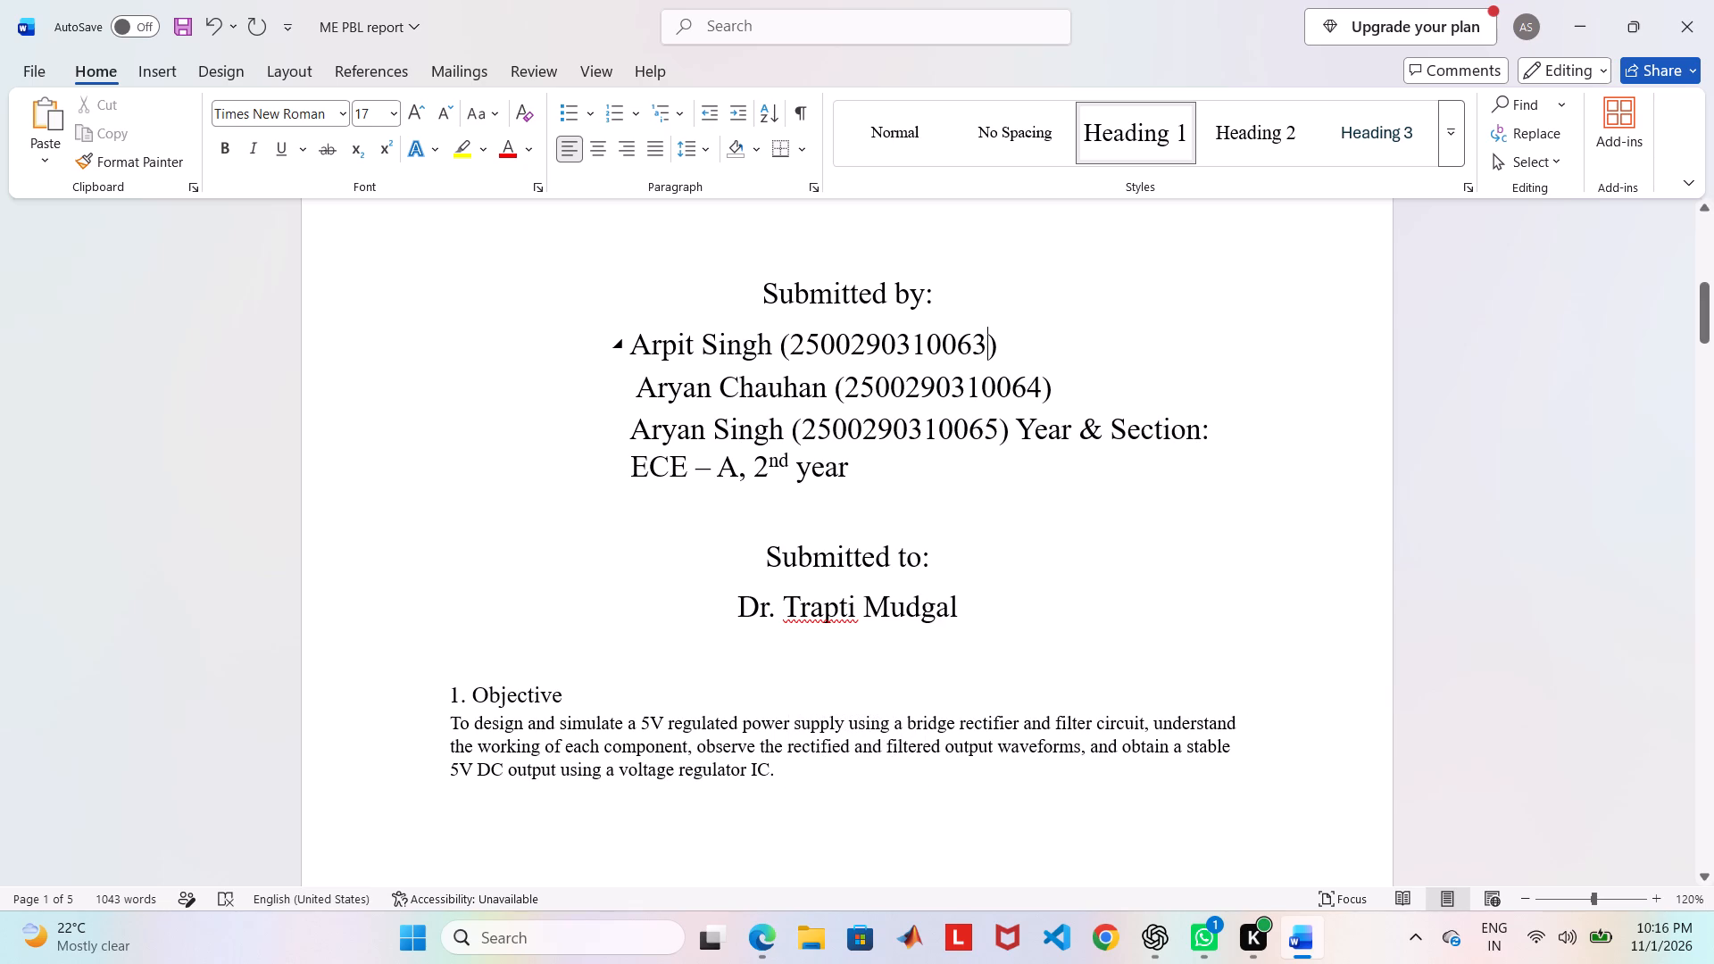
key(BackSpace)
key(BackSpace)
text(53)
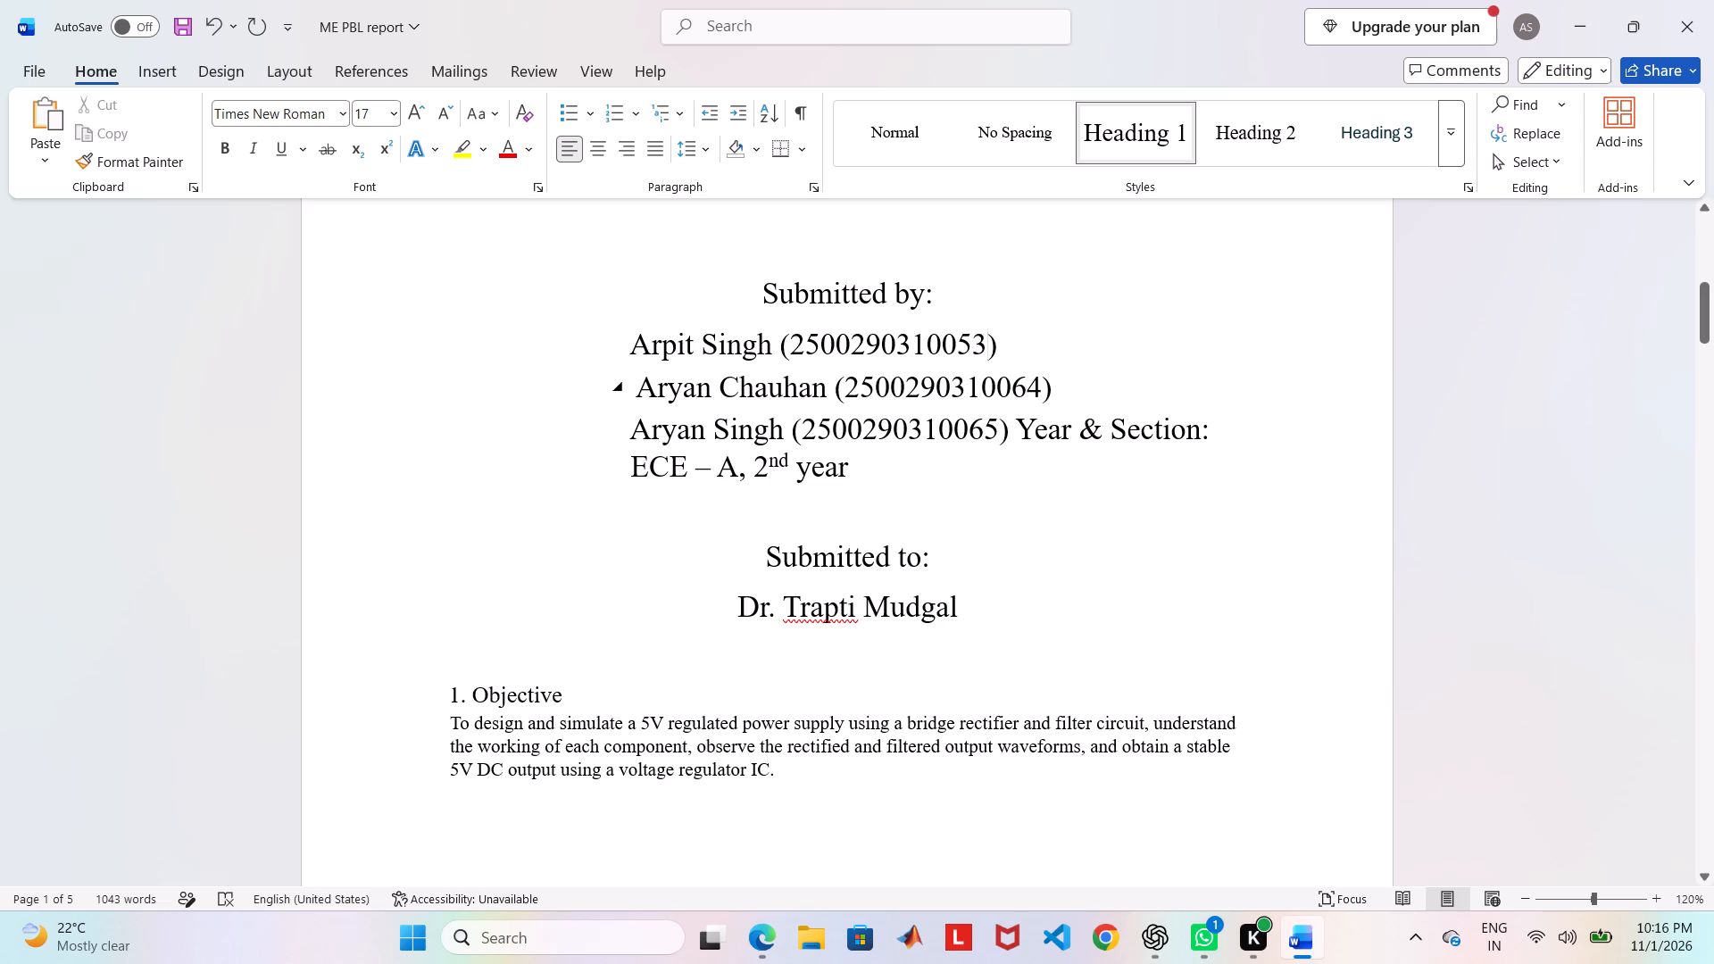
click(1028, 390)
key(BackSpace)
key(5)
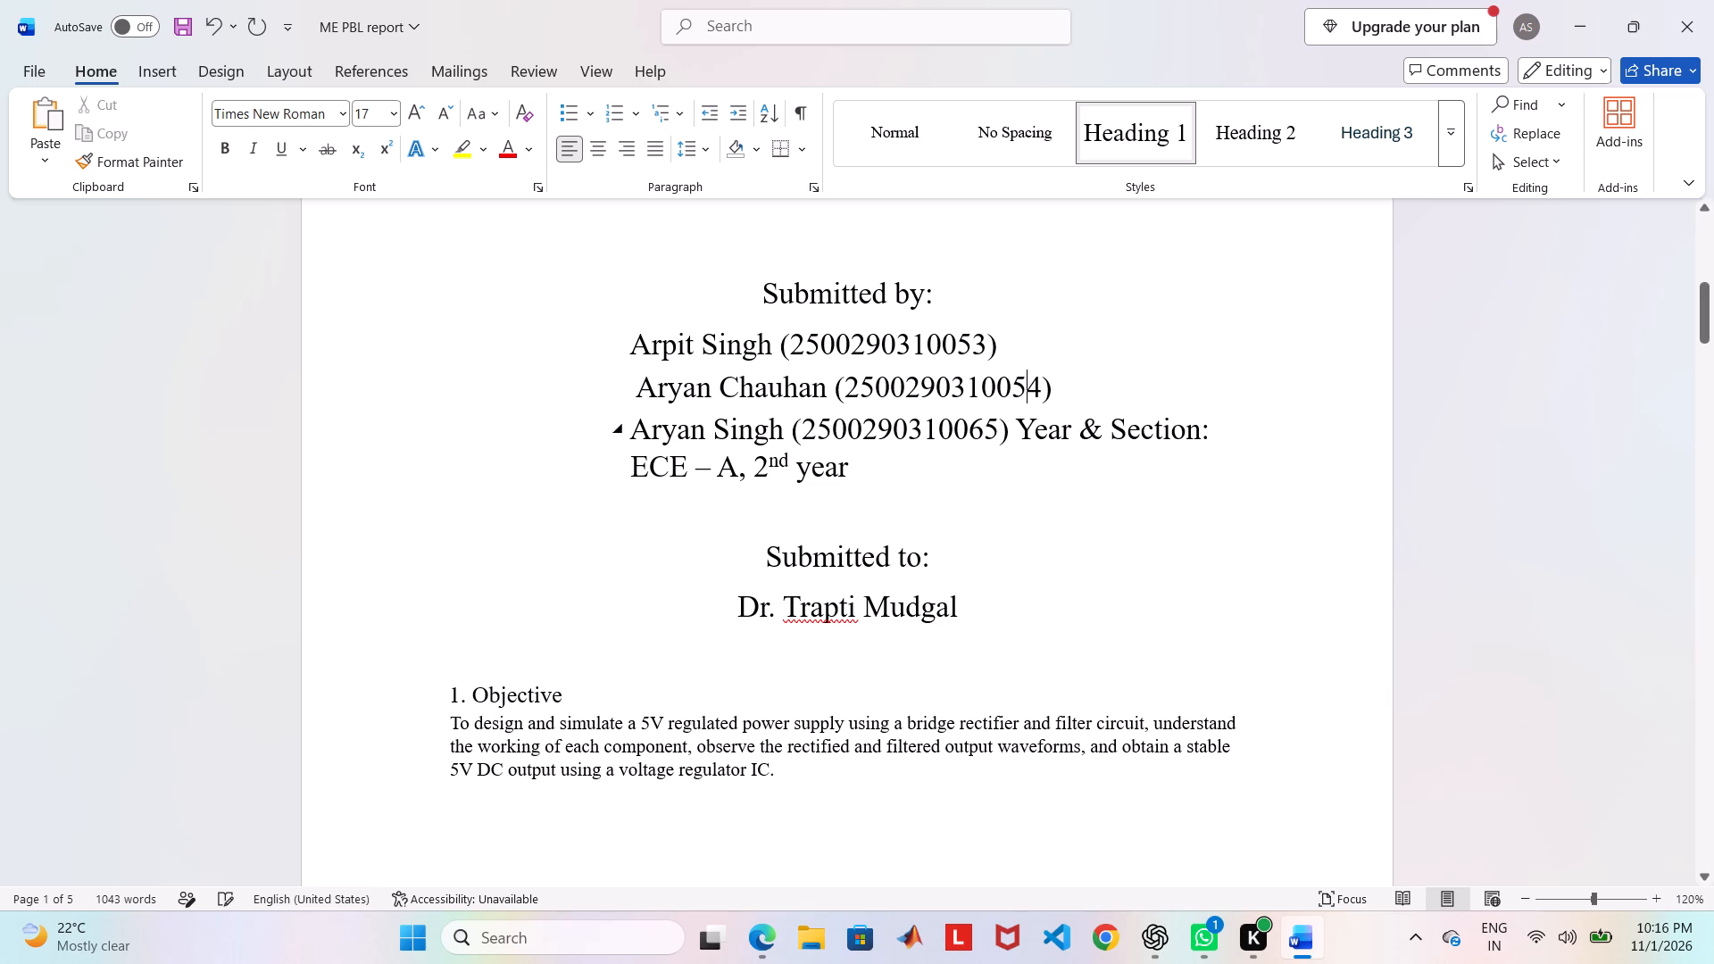
click(989, 436)
key(BackSpace)
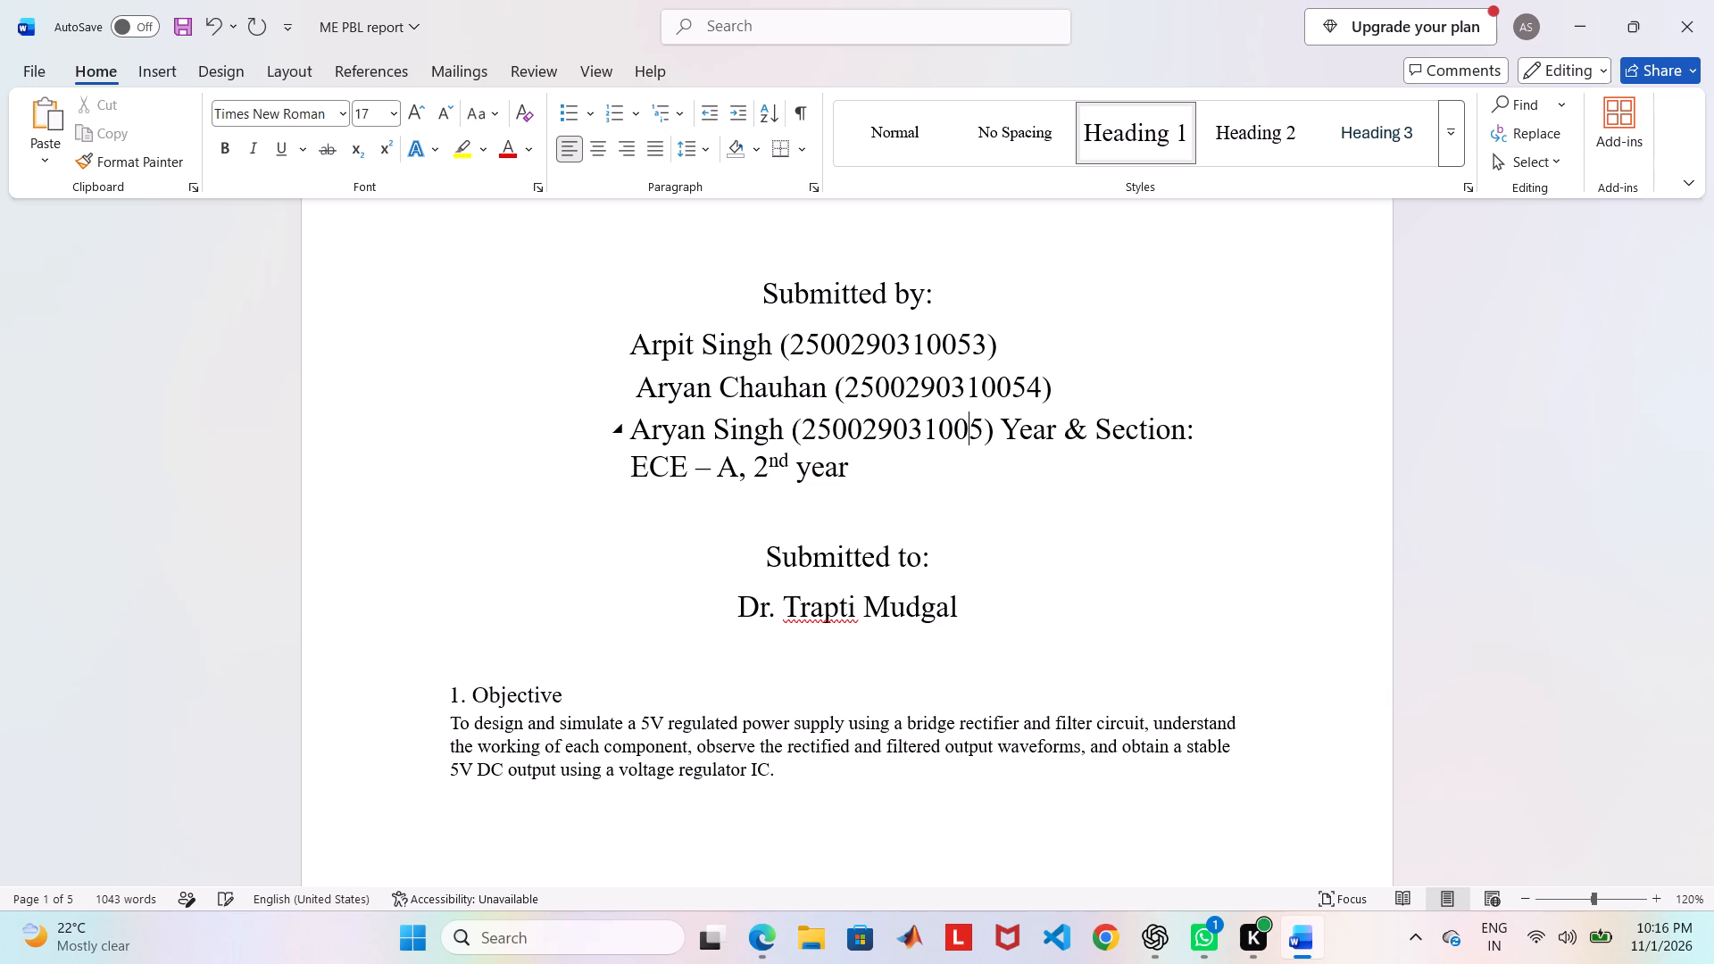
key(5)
Break the line after the third student's roll number so "Year & Section" starts on its own line.
click(1011, 435)
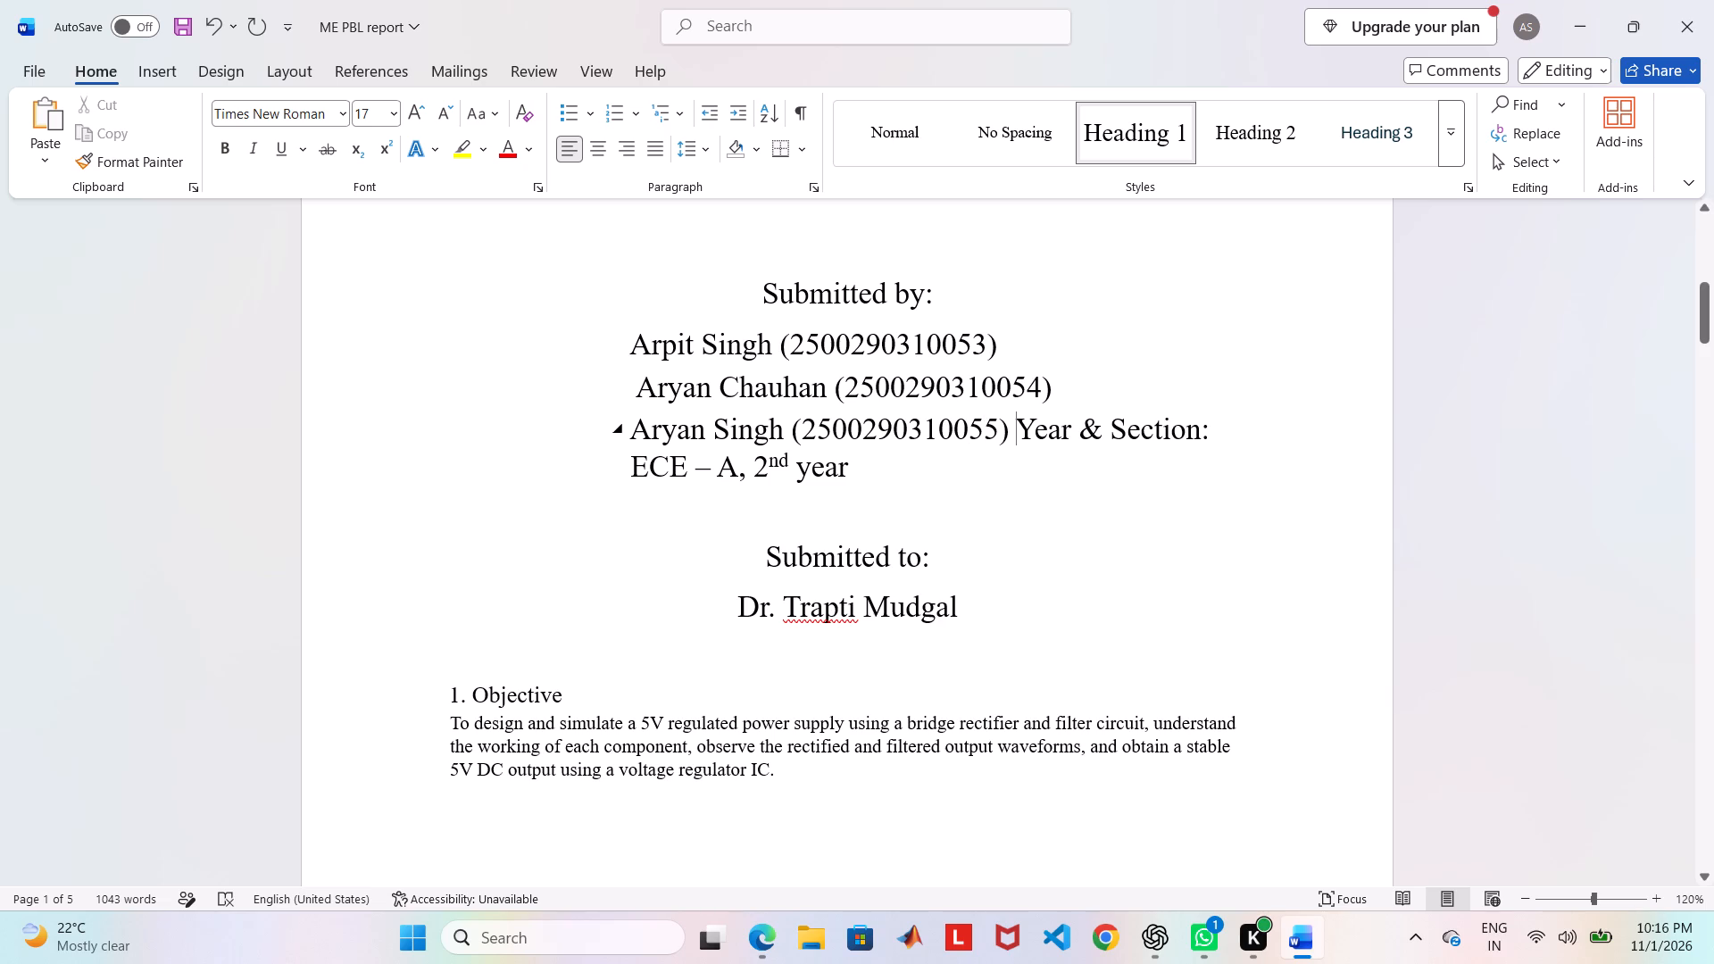
key(Return)
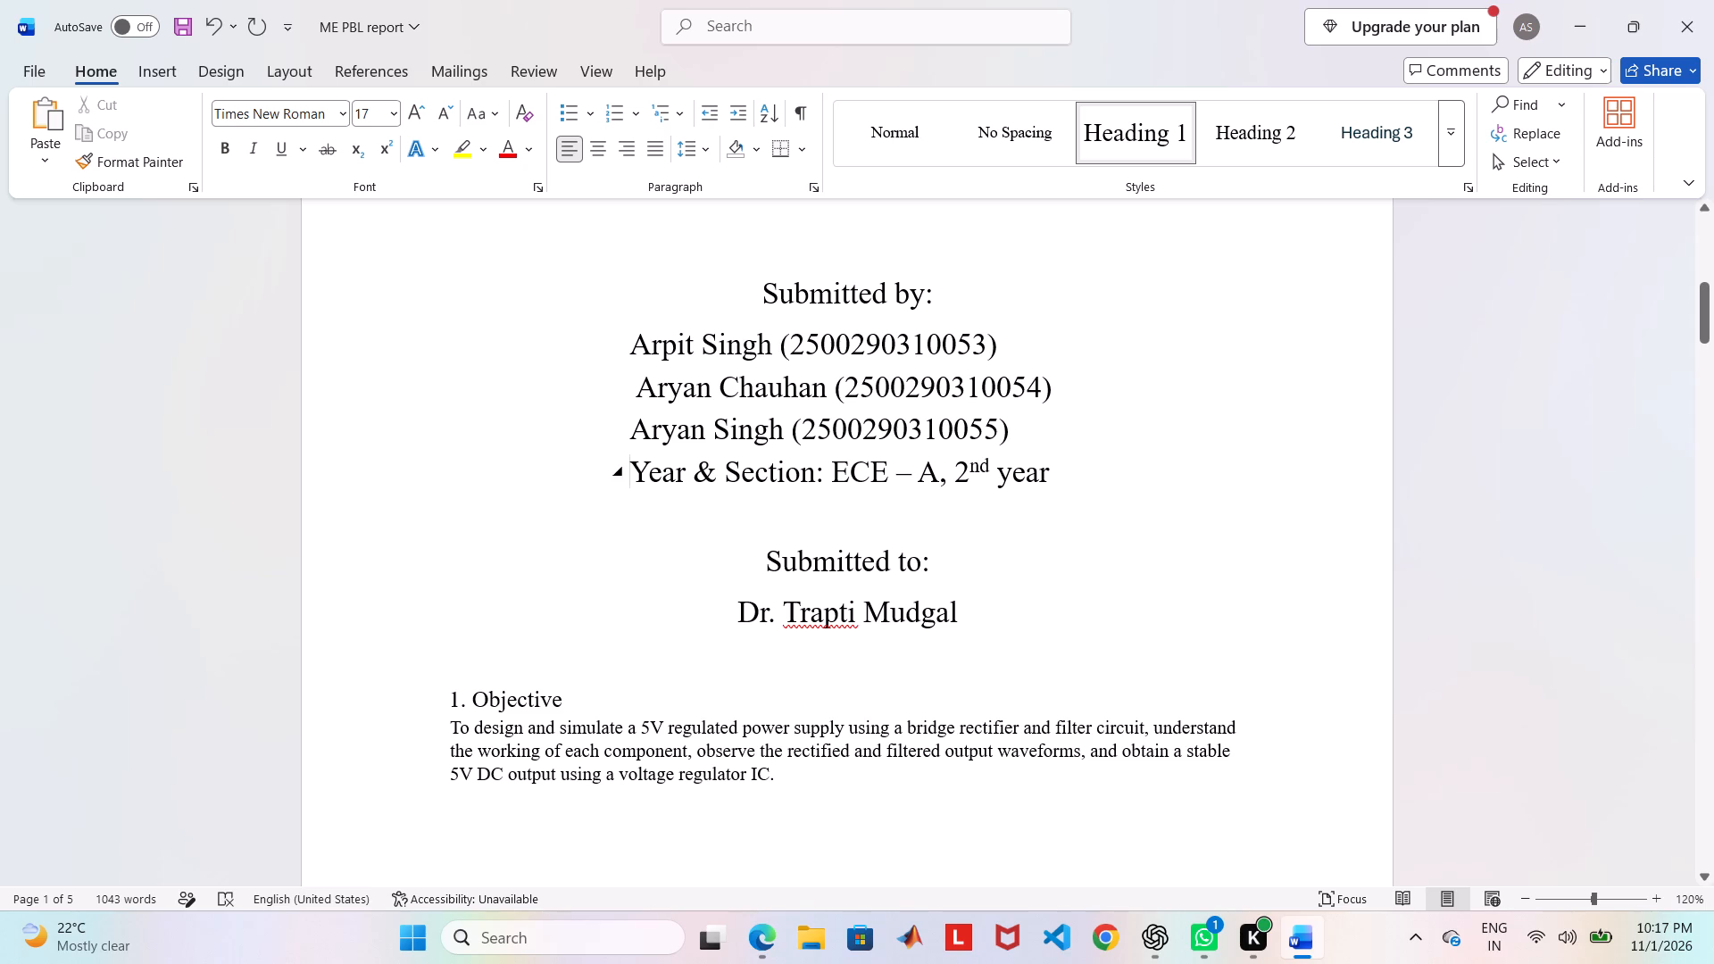
Replace the whole "Year & Section" line with "Section-ECE-A".
click(1059, 484)
key(BackSpace)
key(BackSpace)
key(BackSpace)
key(BackSpace)
key(BackSpace)
key(BackSpace)
key(BackSpace)
key(BackSpace)
key(BackSpace)
key(BackSpace)
key(BackSpace)
key(BackSpace)
key(BackSpace)
key(BackSpace)
key(BackSpace)
key(BackSpace)
key(BackSpace)
key(BackSpace)
key(BackSpace)
key(BackSpace)
key(BackSpace)
key(BackSpace)
key(BackSpace)
key(BackSpace)
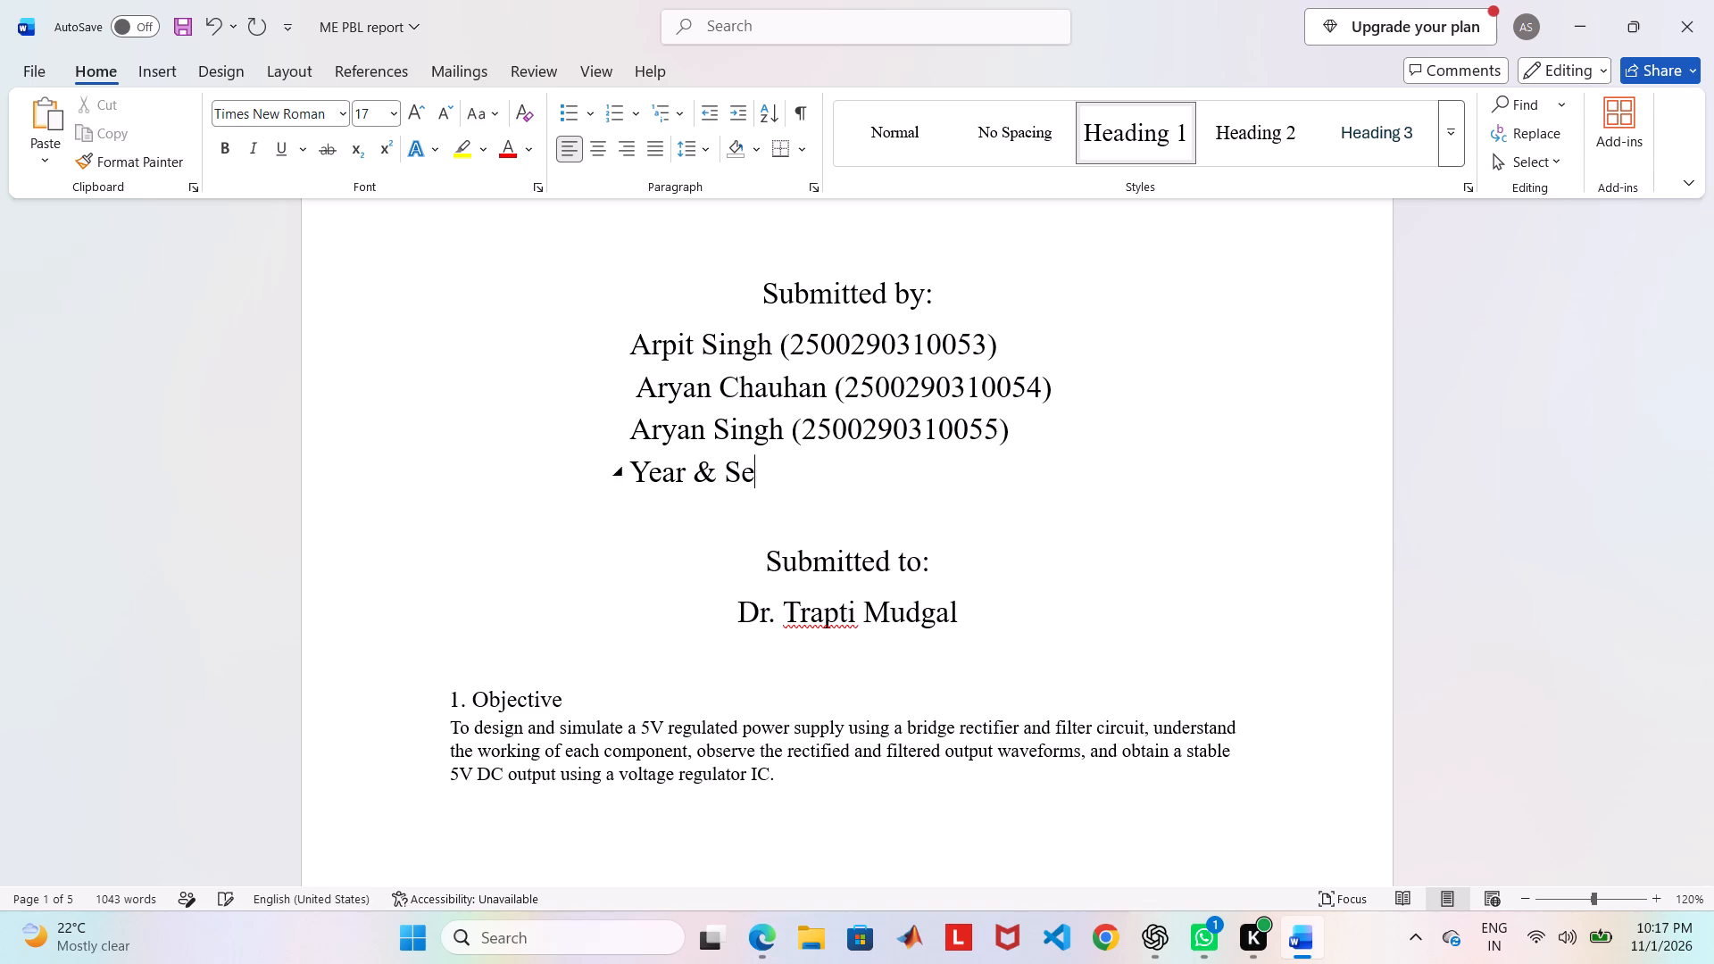
key(BackSpace)
key(BackSpace)
key(BackSpace)
key(BackSpace)
key(BackSpace)
key(BackSpace)
key(BackSpace)
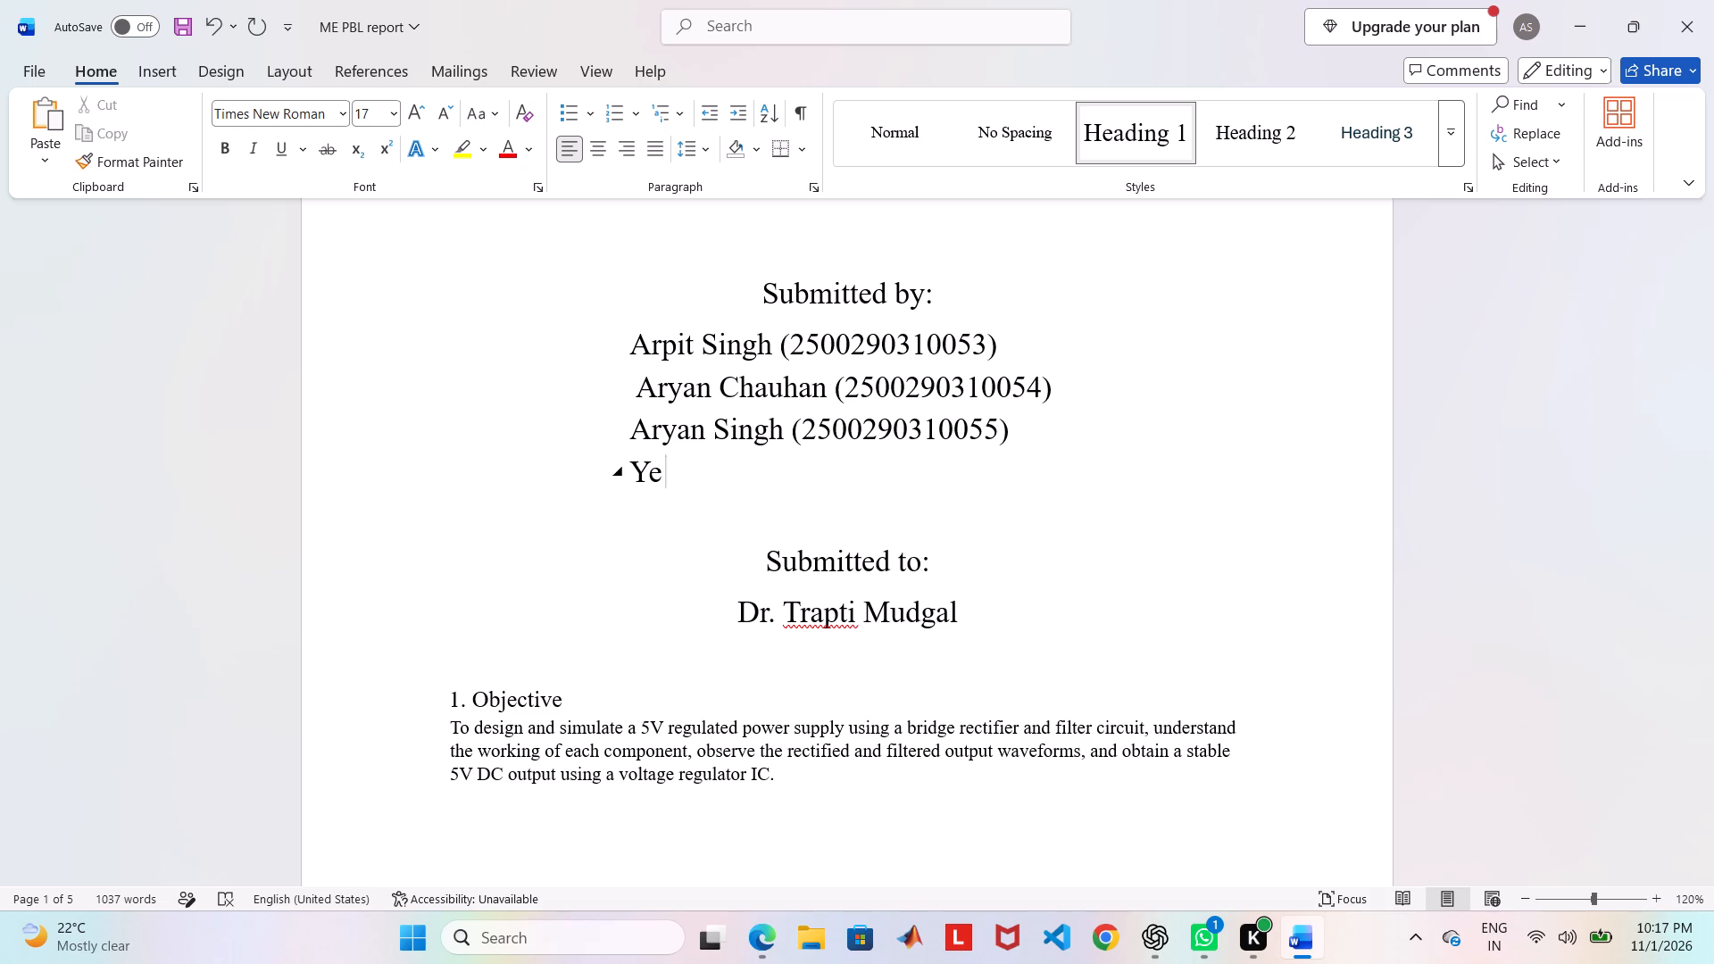
key(BackSpace)
key(BackSpace)
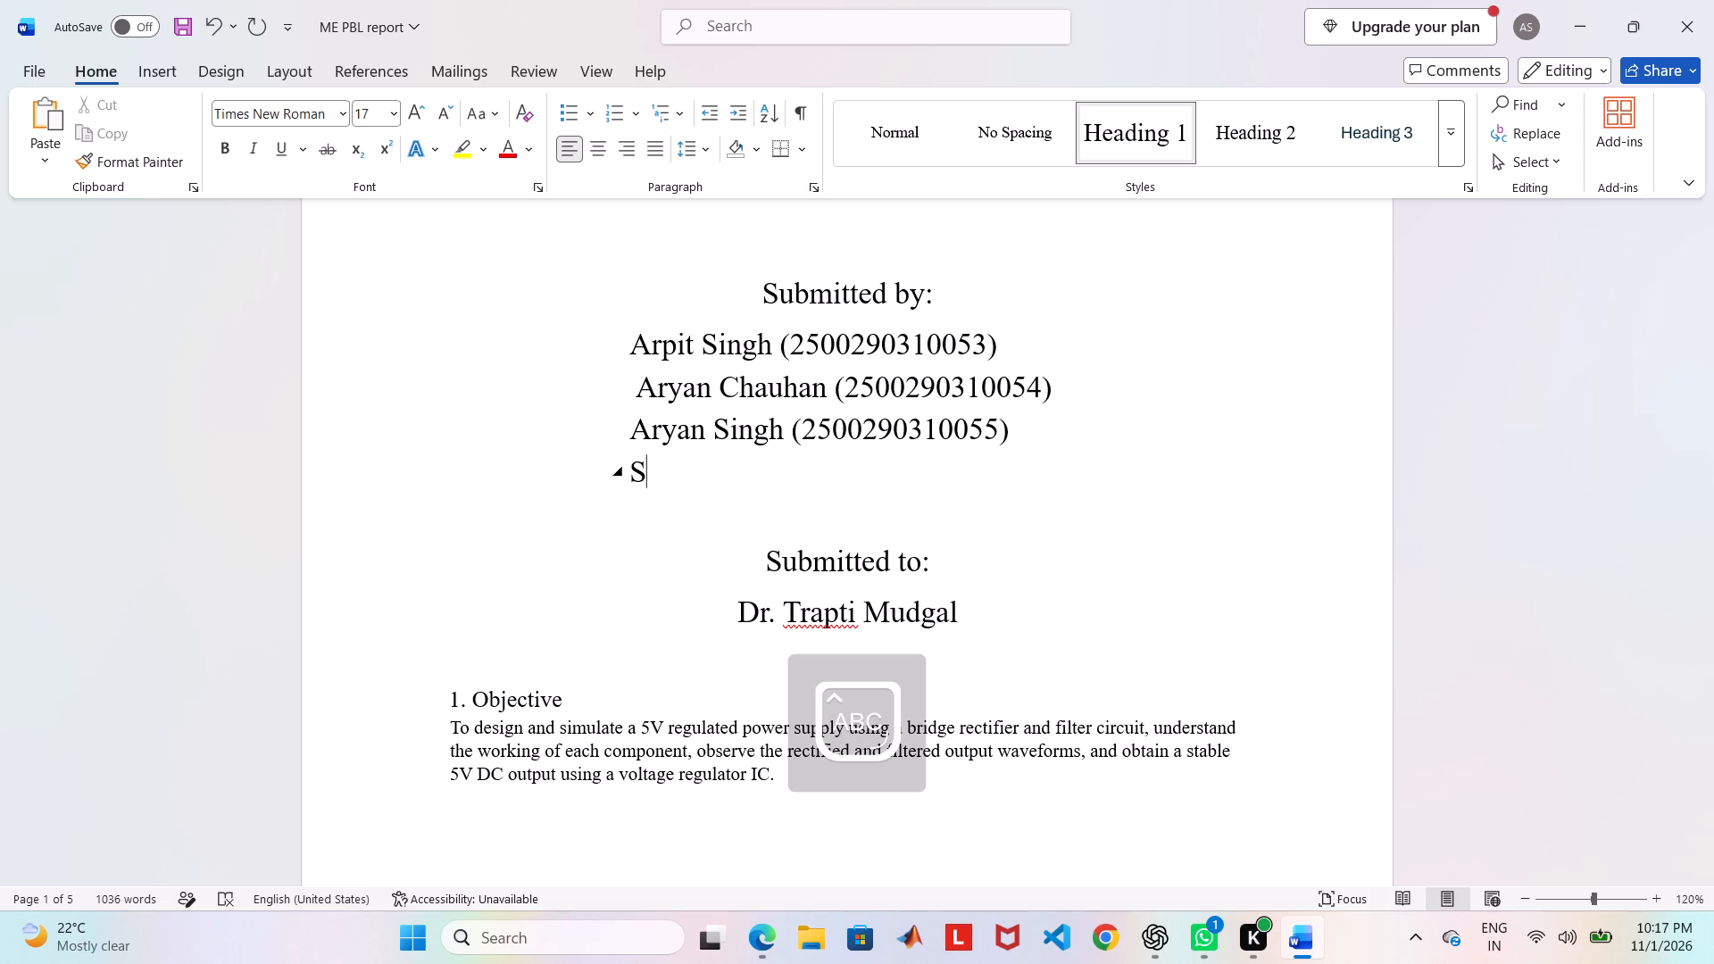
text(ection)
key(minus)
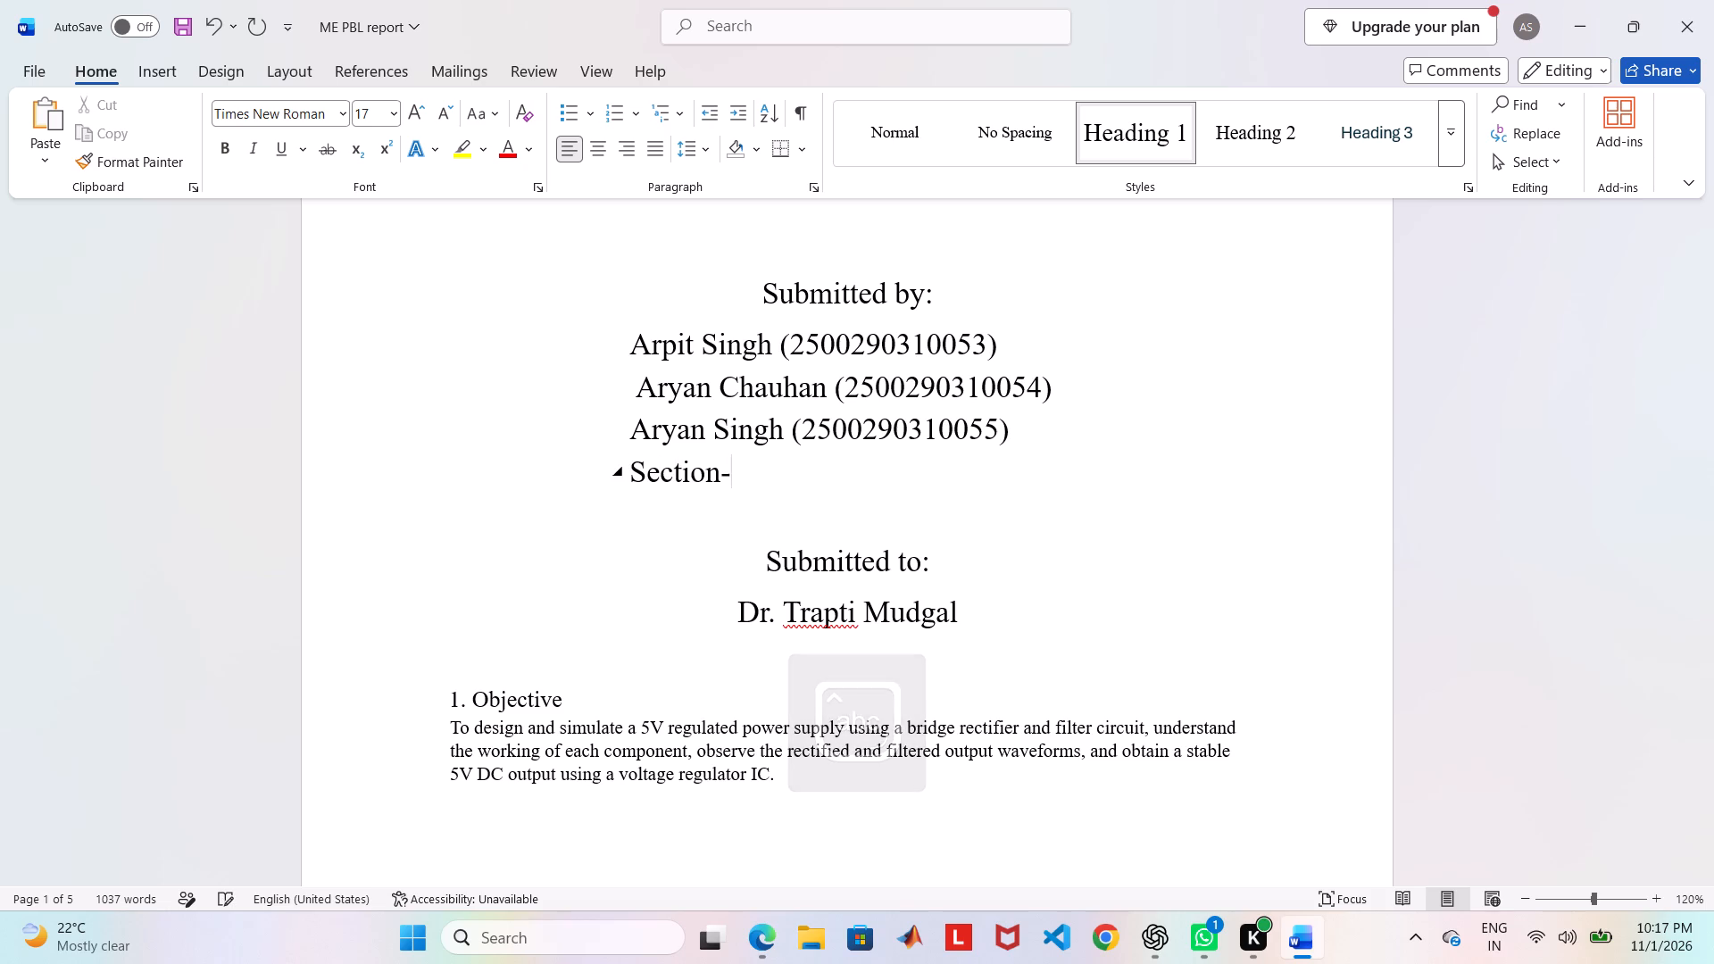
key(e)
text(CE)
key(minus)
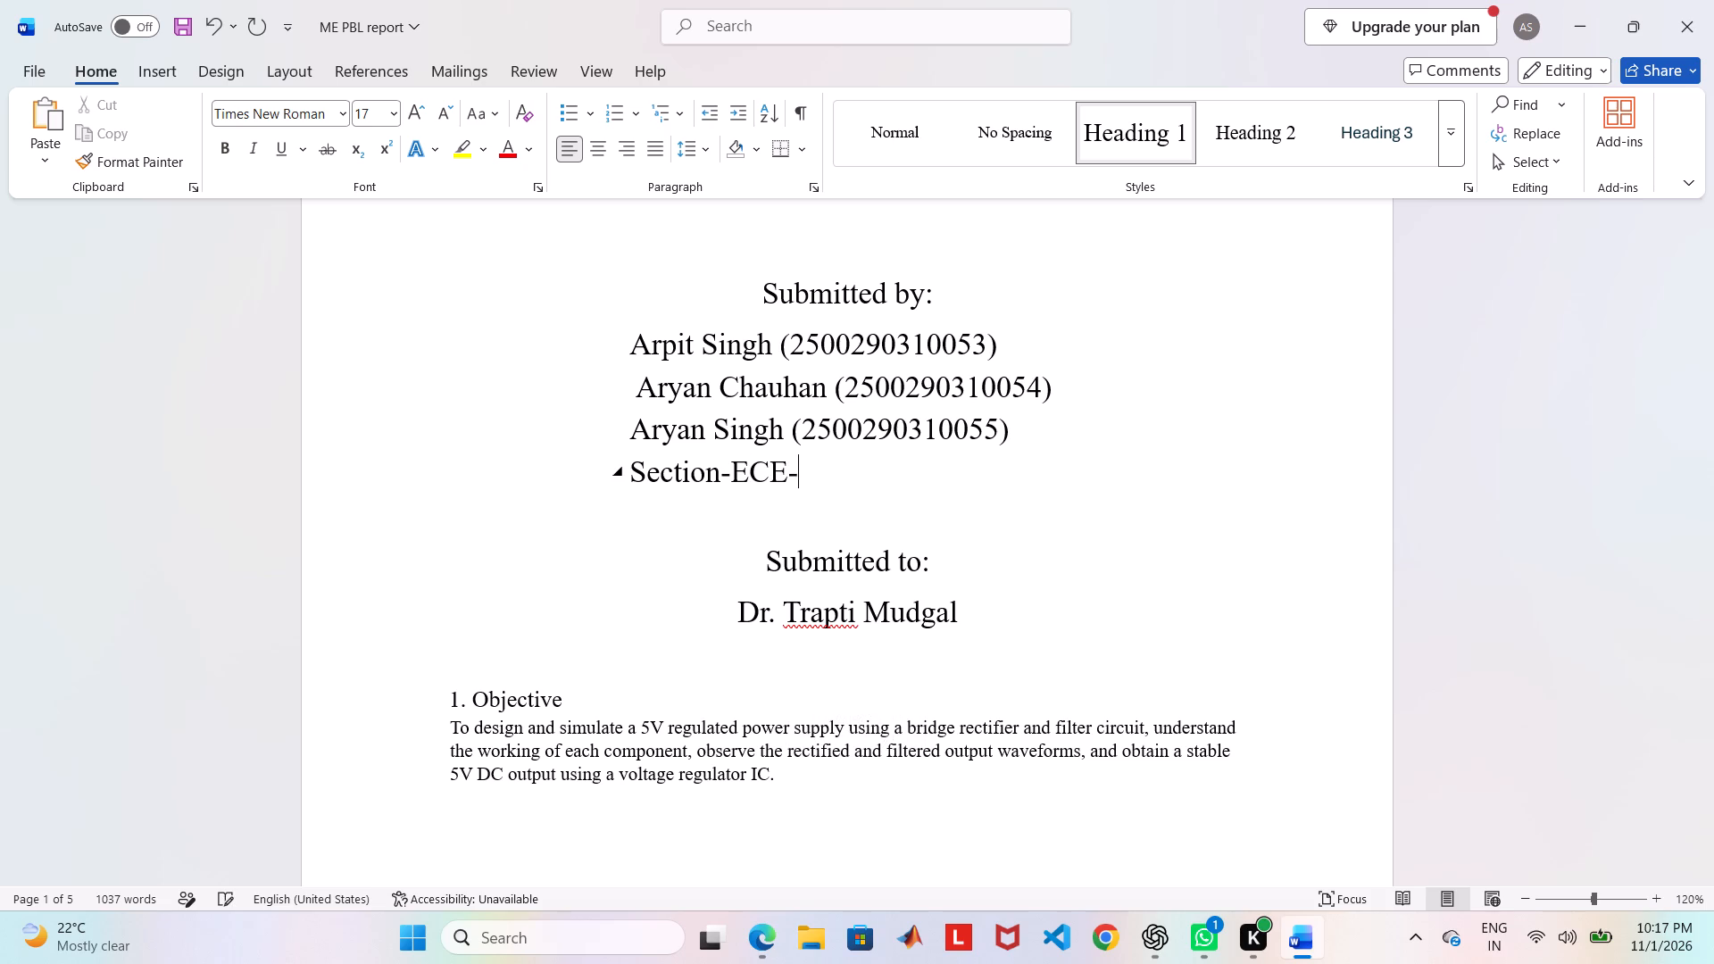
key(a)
Start a new line for the year below "Section-ECE-A", clearing any mistyped letters.
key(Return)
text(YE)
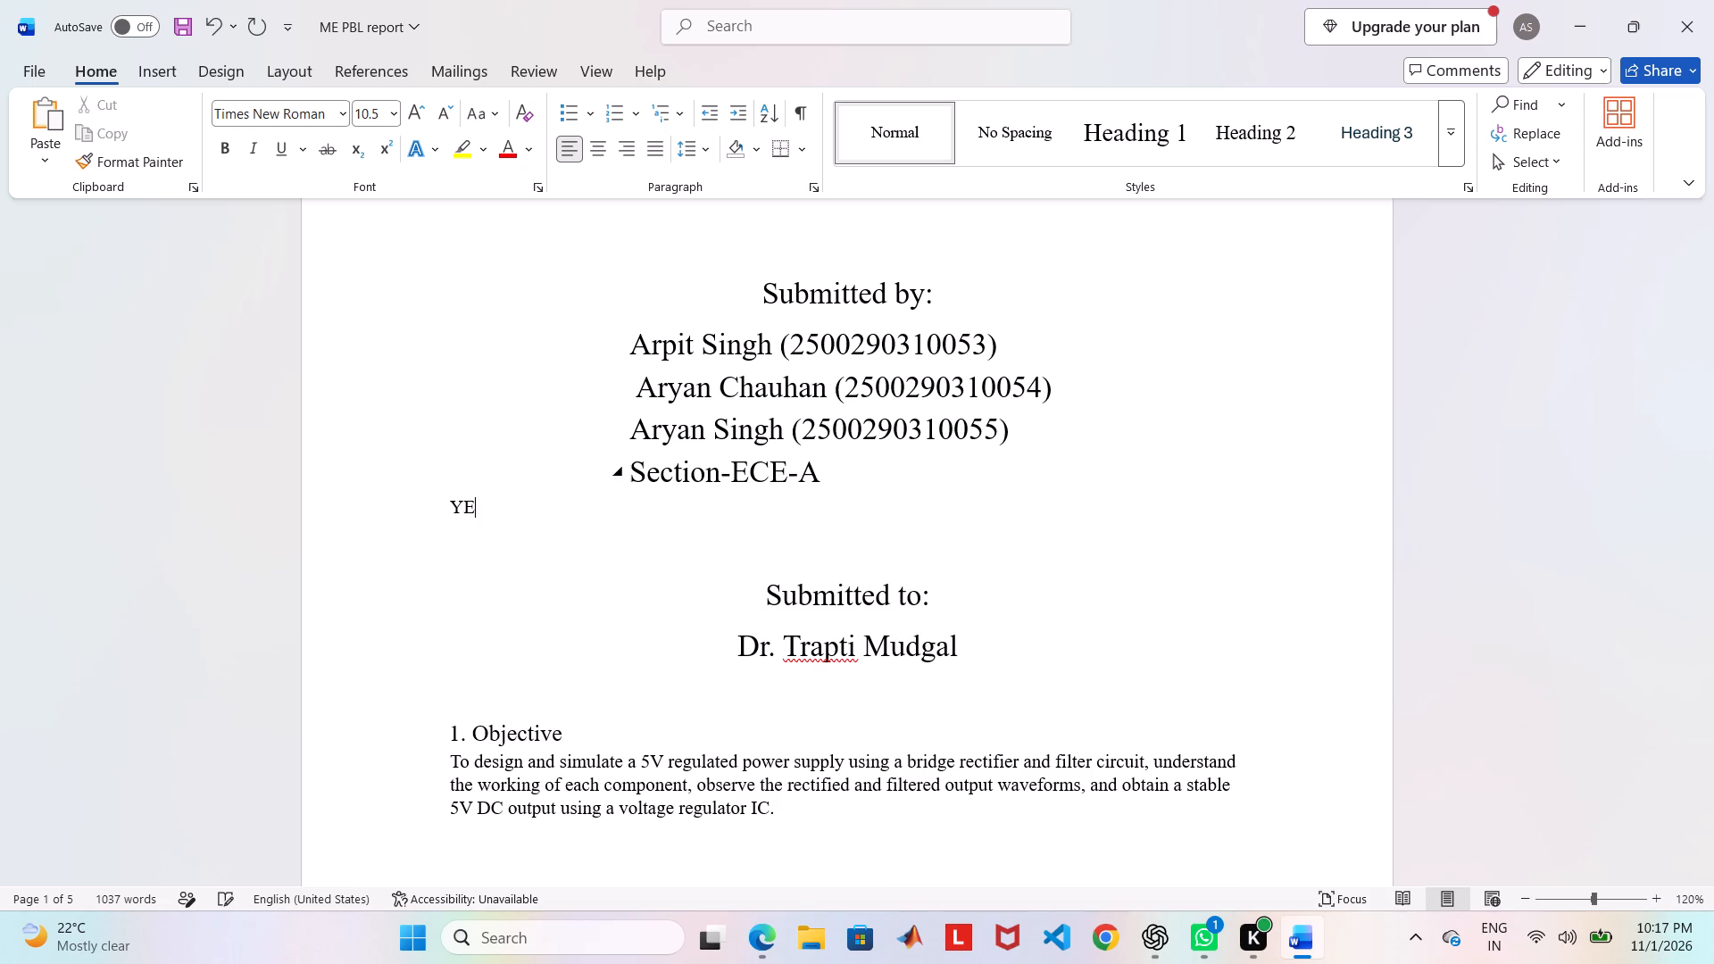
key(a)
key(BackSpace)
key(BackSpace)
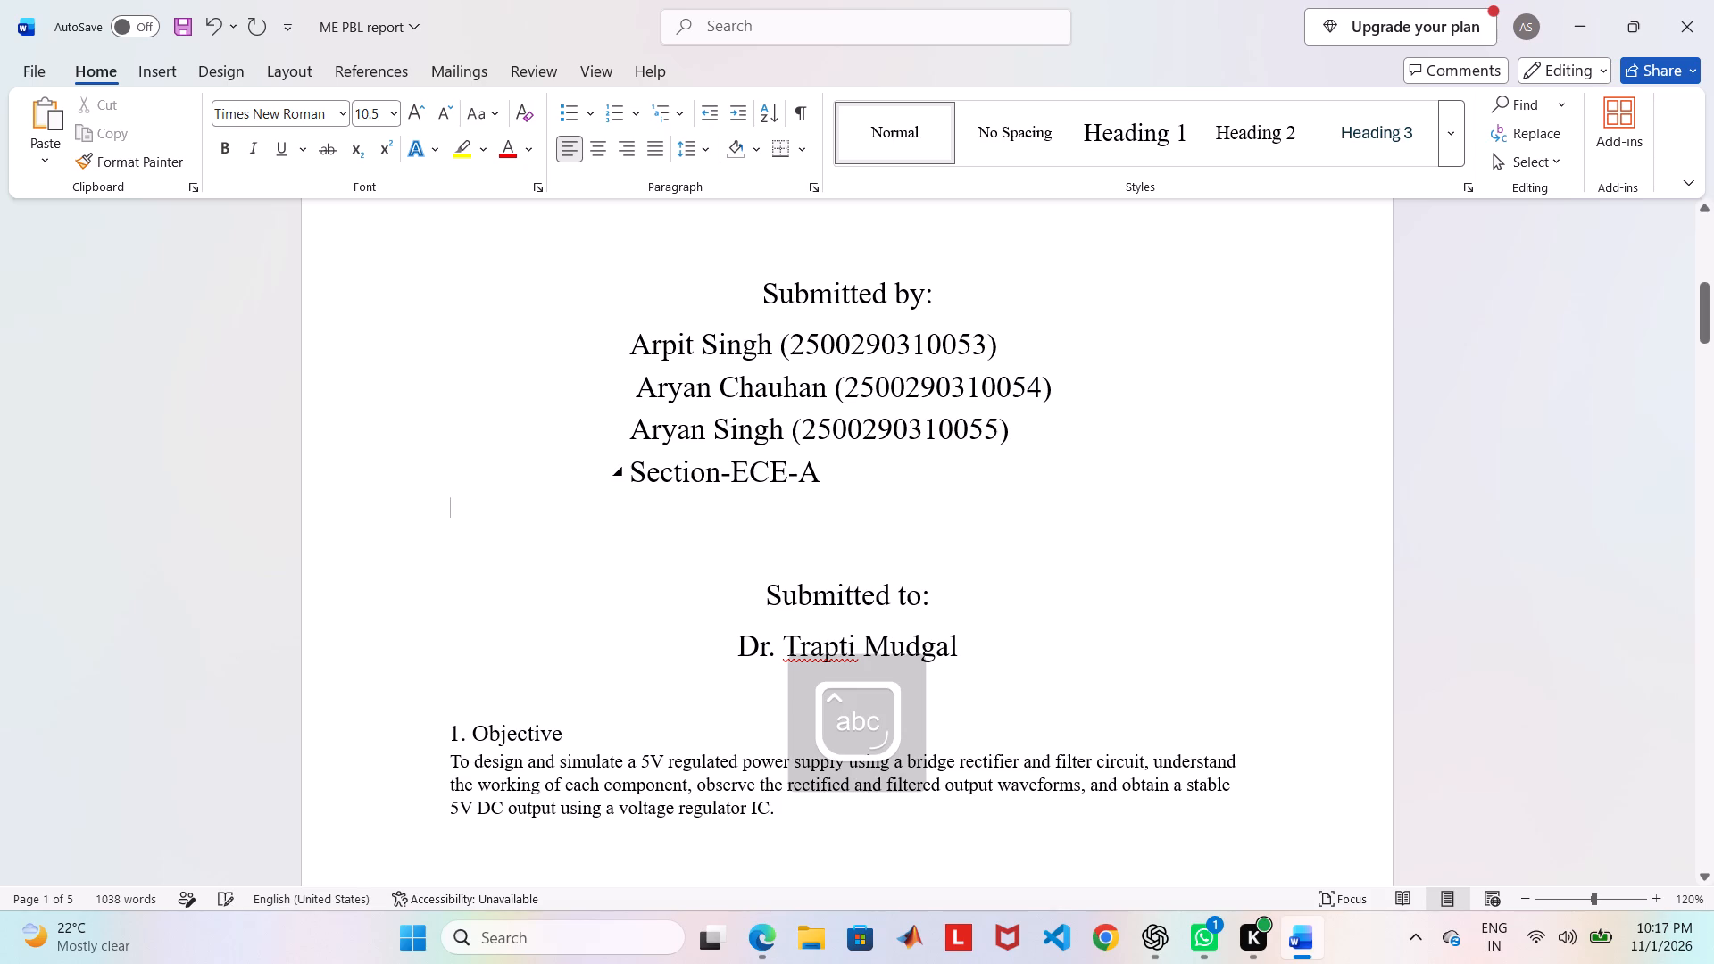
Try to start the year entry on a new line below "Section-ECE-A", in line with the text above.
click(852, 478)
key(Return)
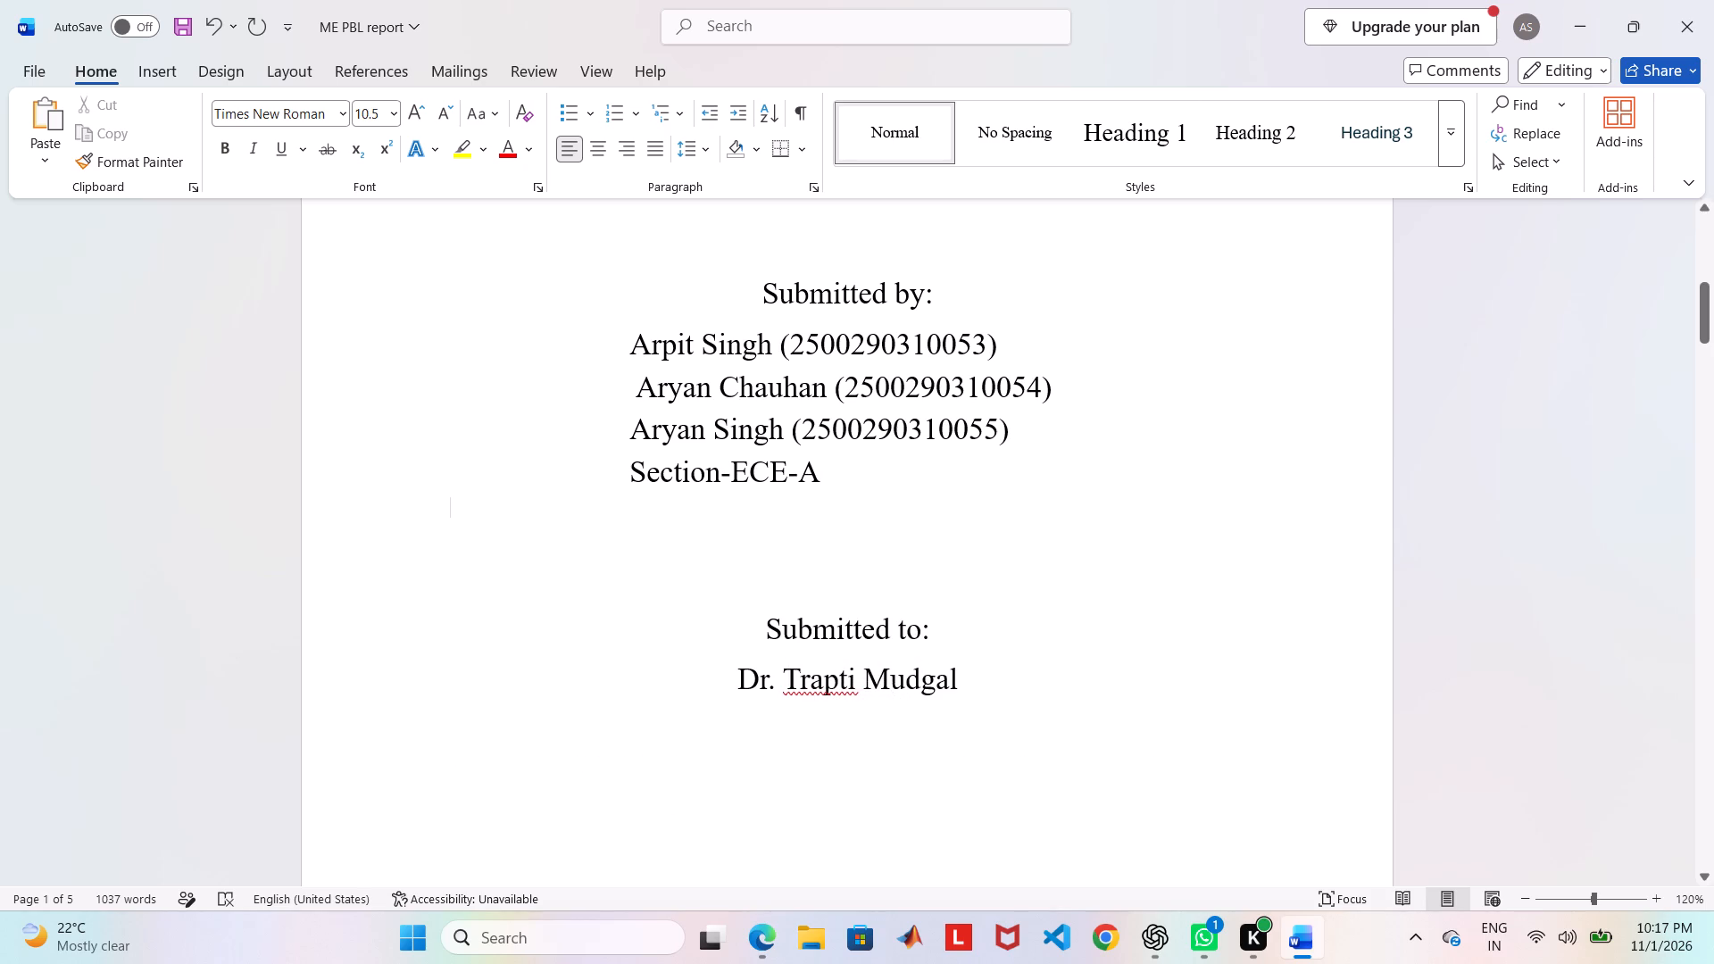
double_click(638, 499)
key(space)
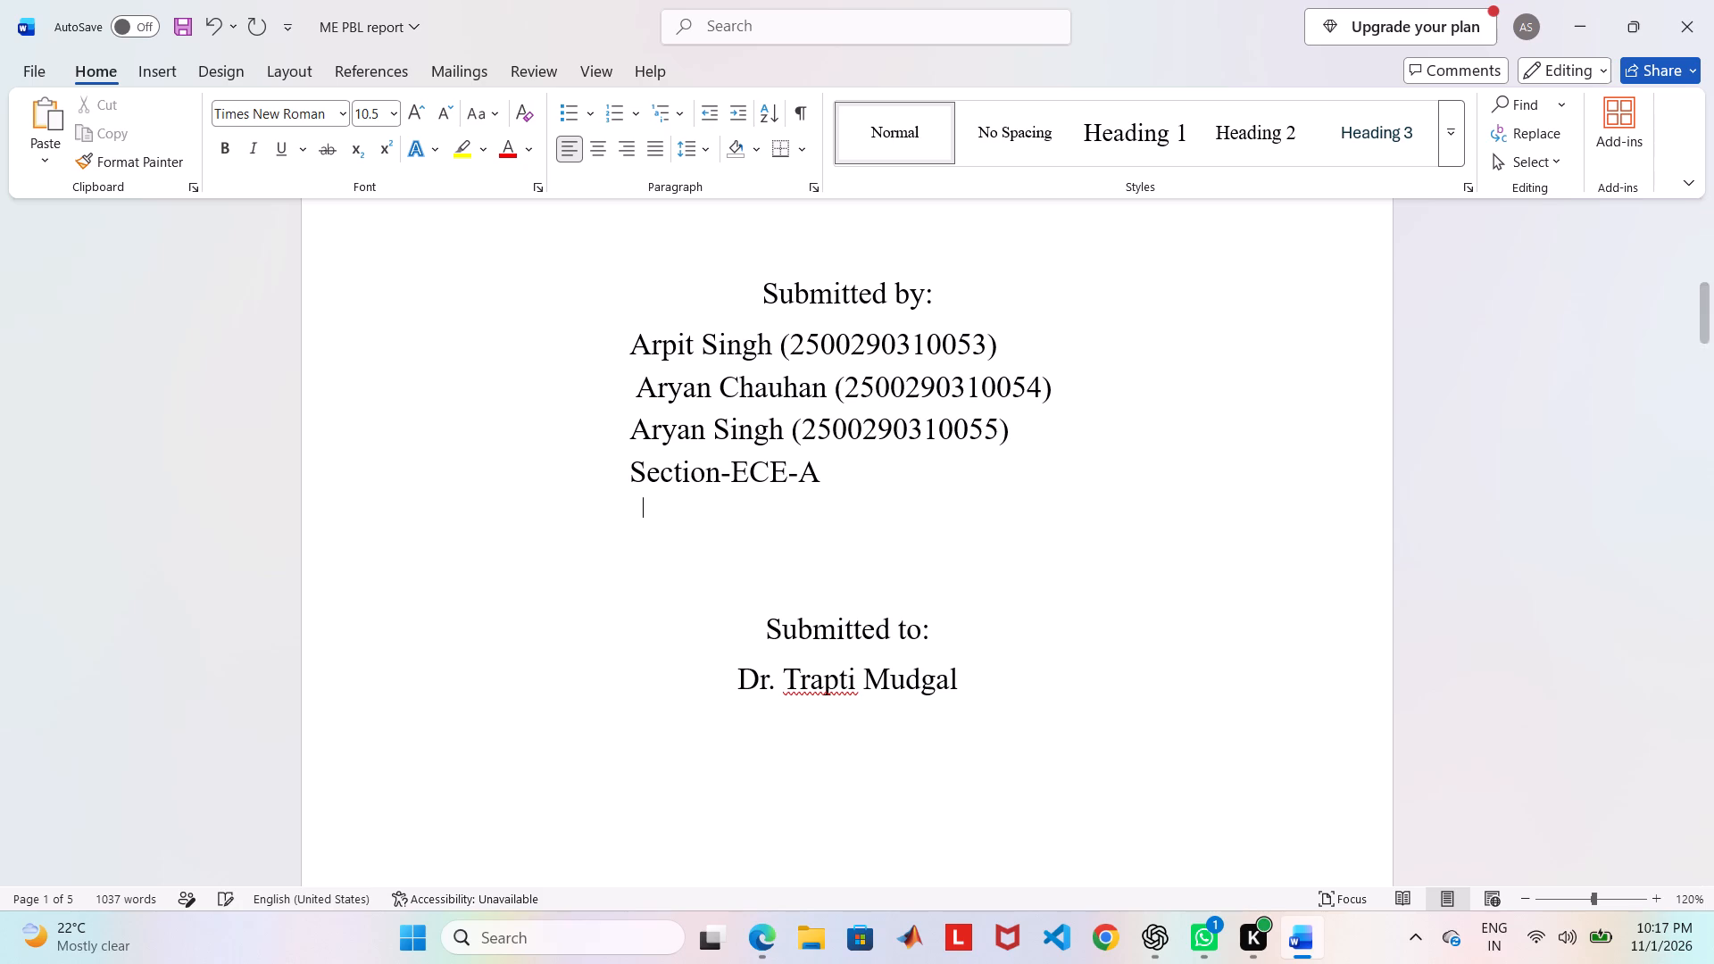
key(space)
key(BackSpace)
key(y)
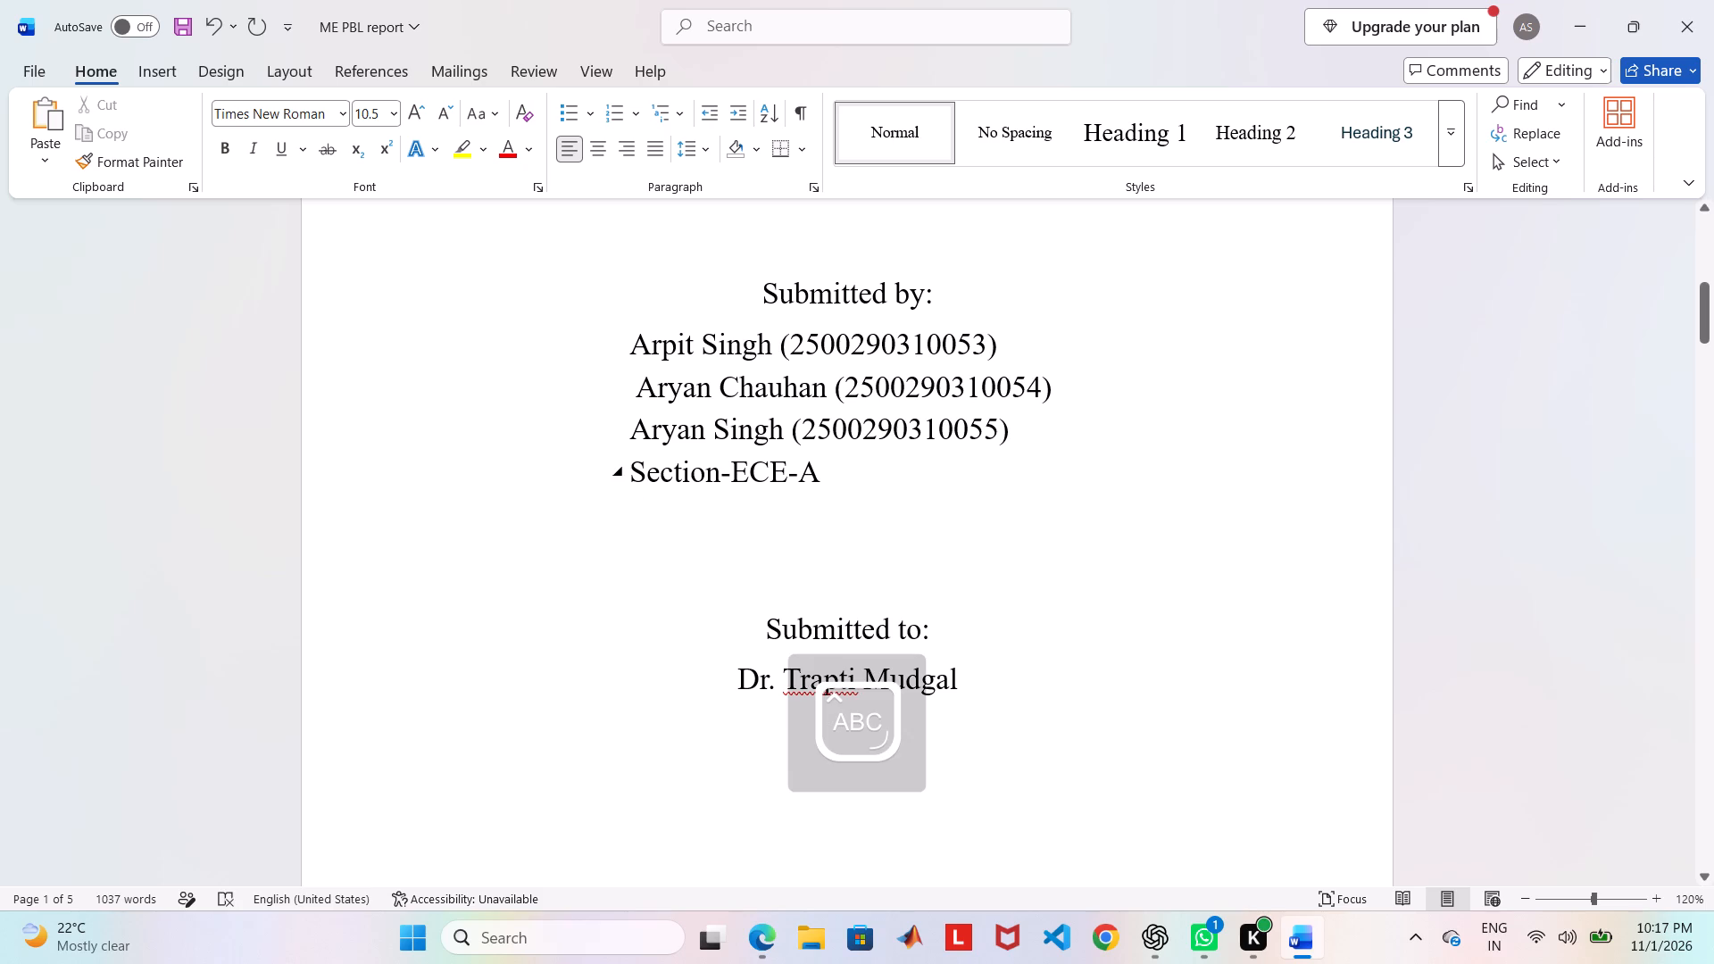
Insert a new line directly below "Section-ECE-A" and indent it with spaces toward the start of the student details.
drag(632, 479, 778, 486)
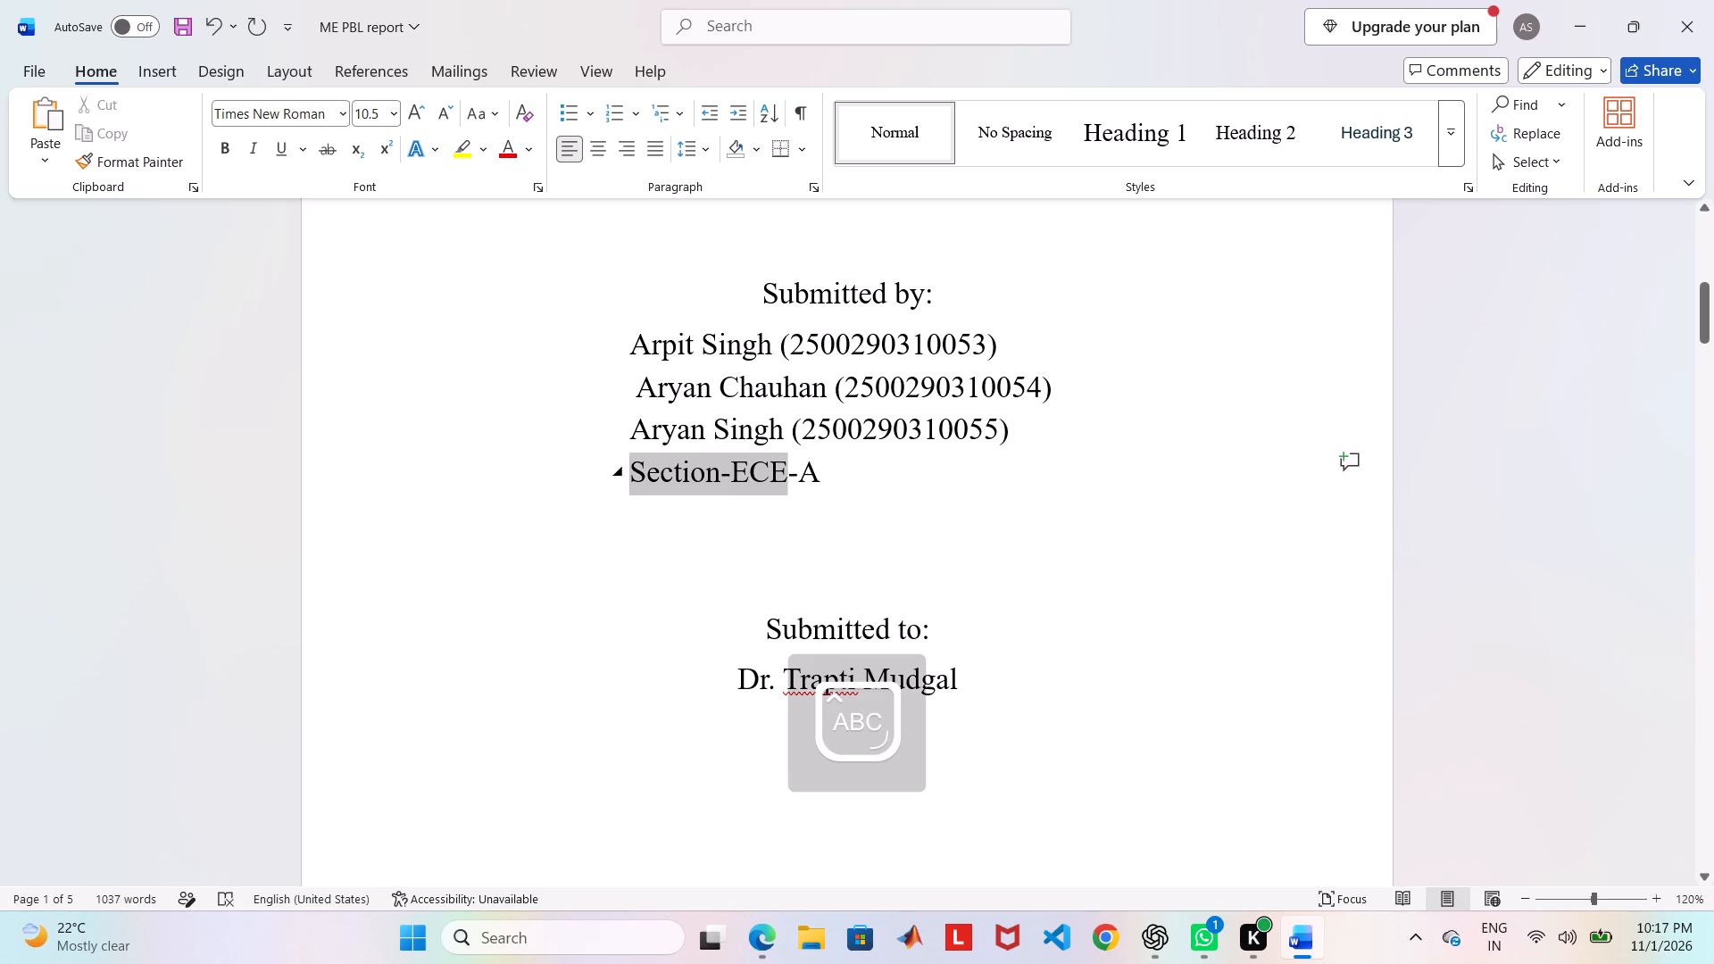
drag(778, 486, 837, 475)
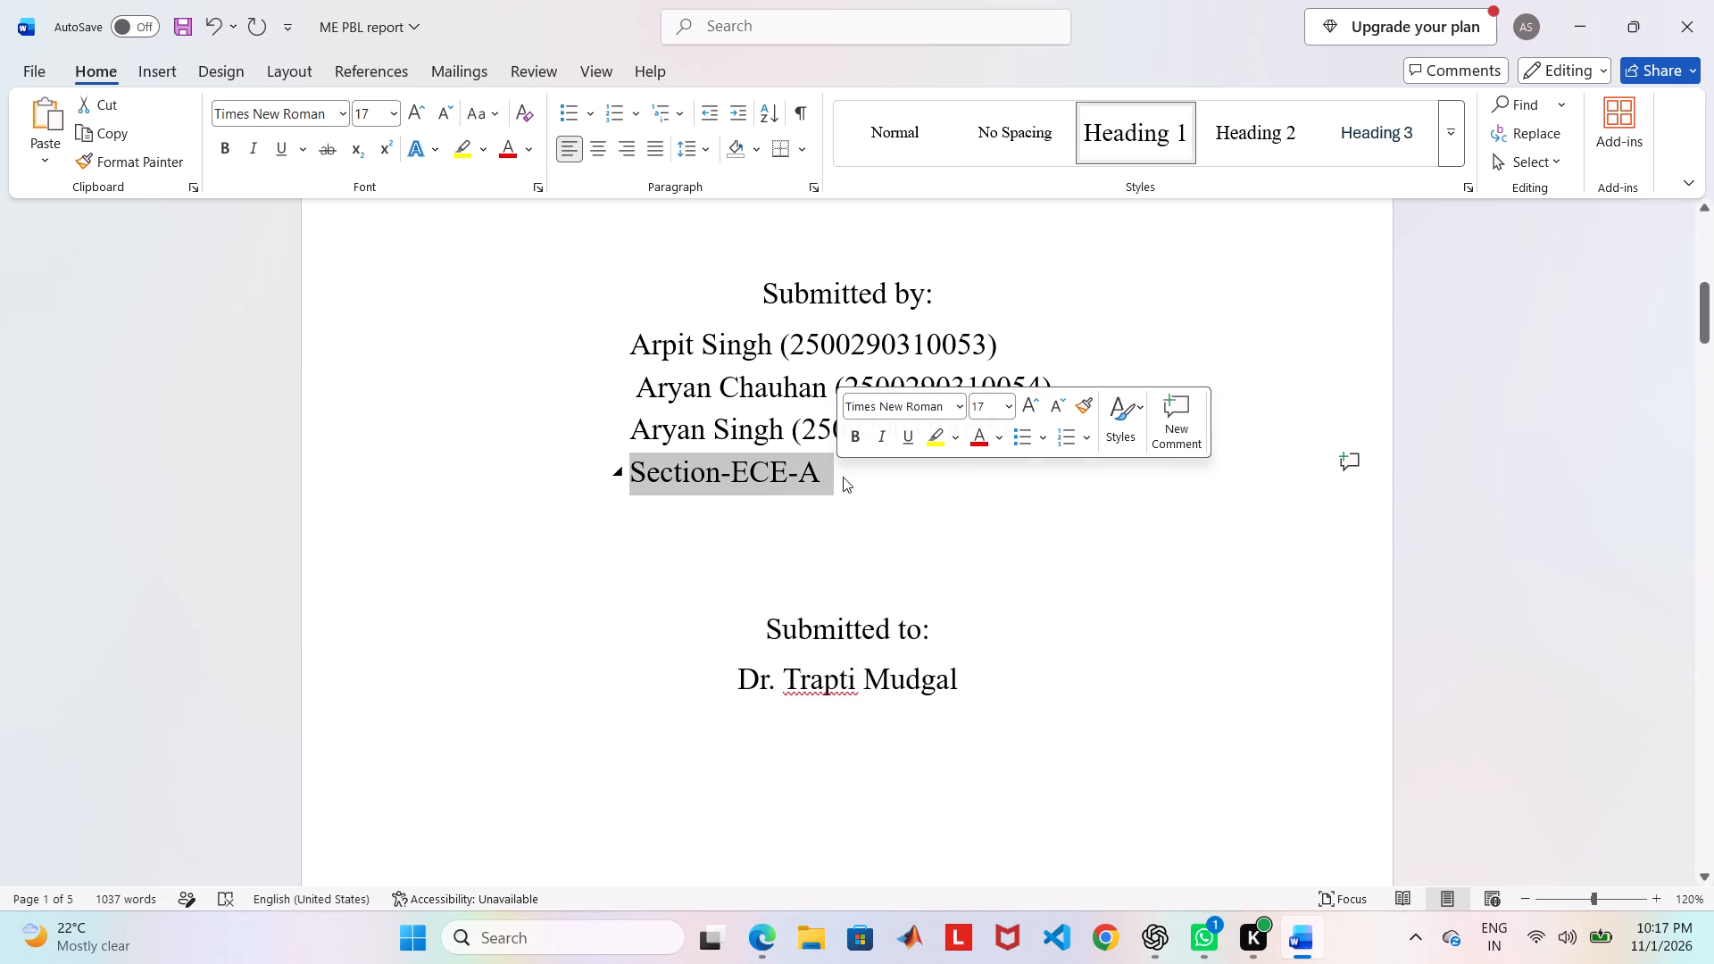
click(826, 486)
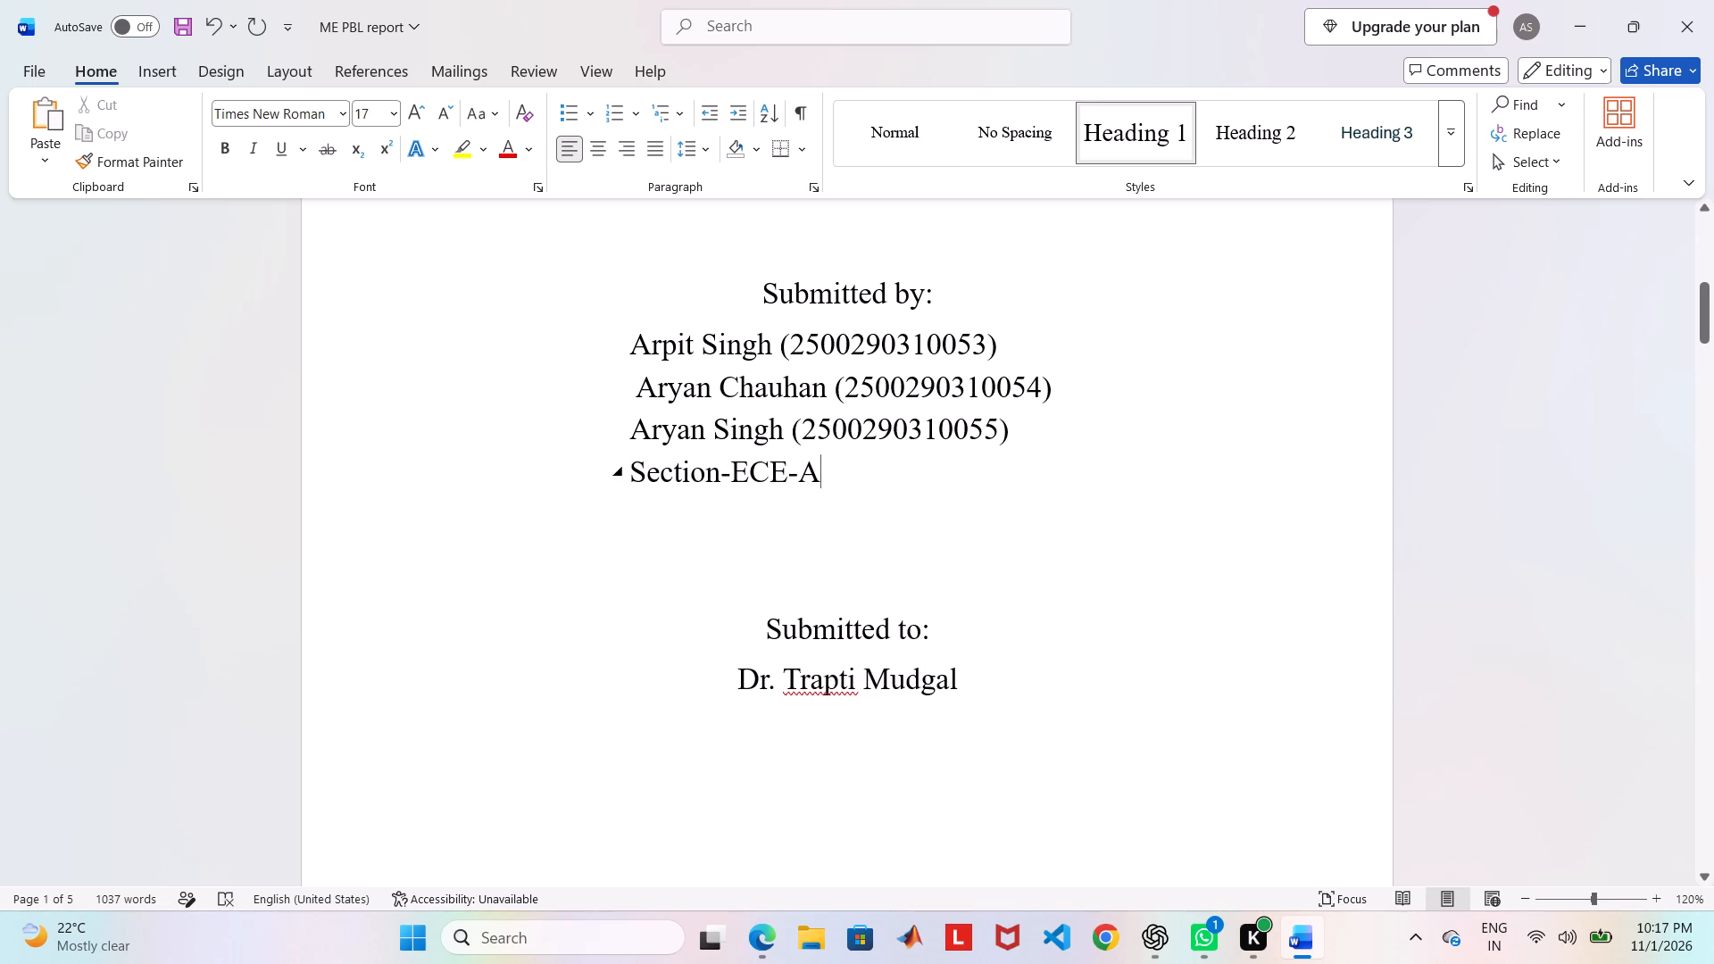
key(Return)
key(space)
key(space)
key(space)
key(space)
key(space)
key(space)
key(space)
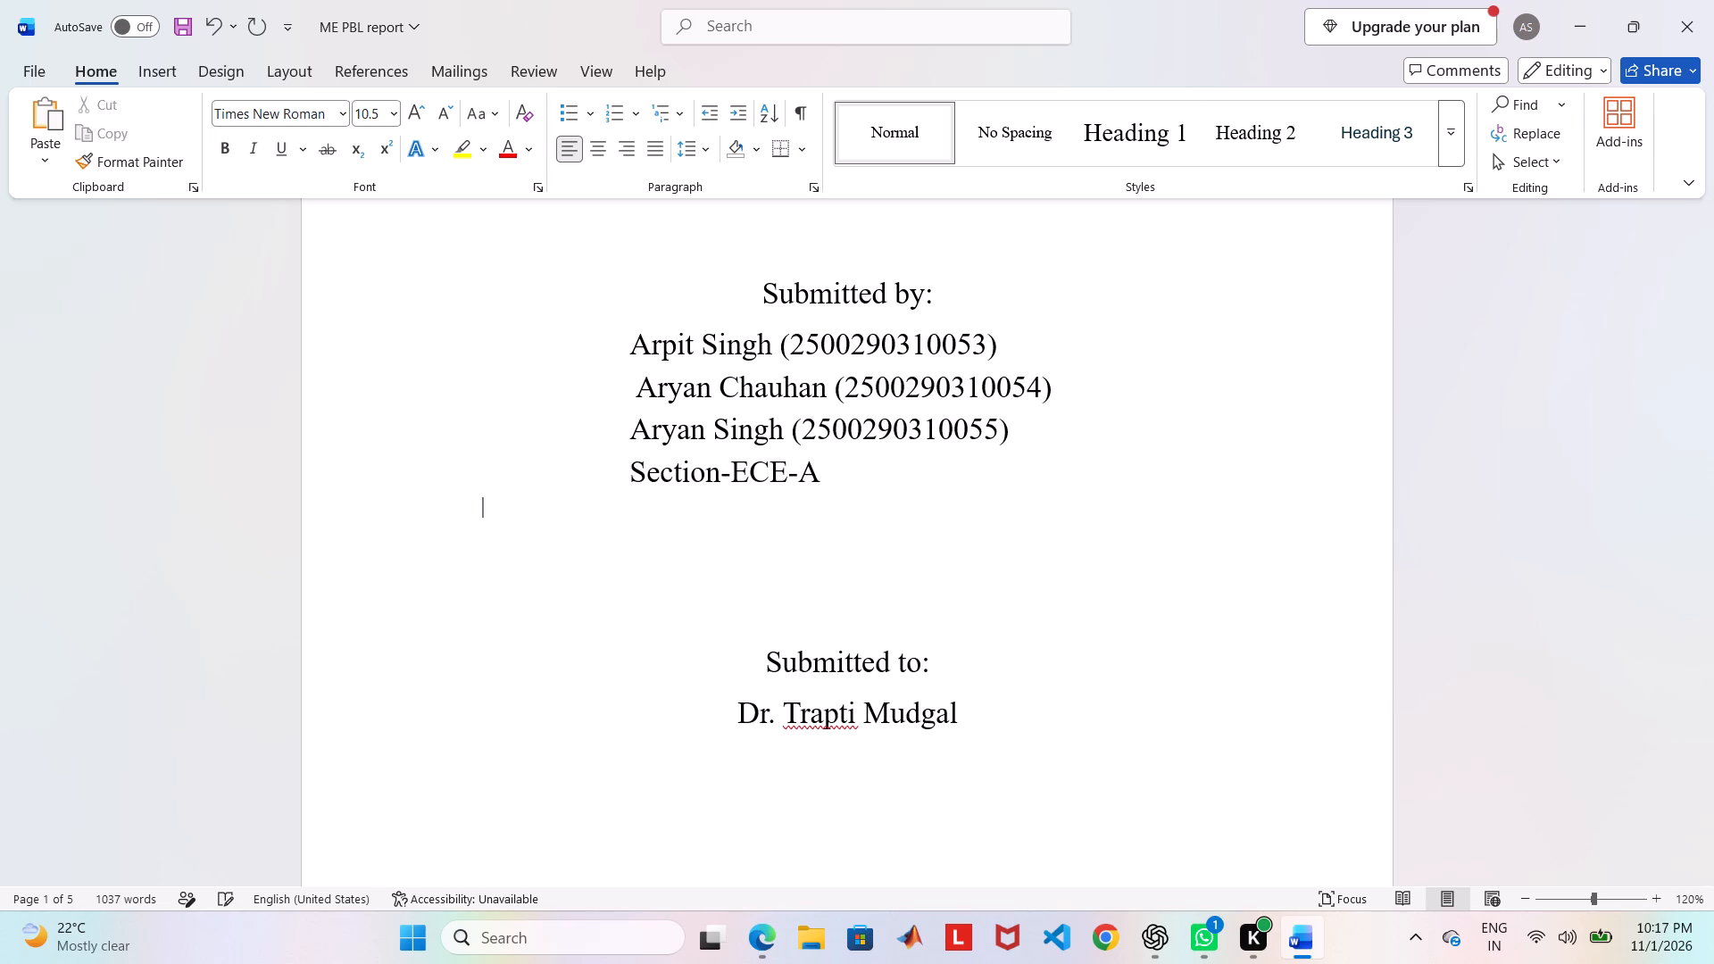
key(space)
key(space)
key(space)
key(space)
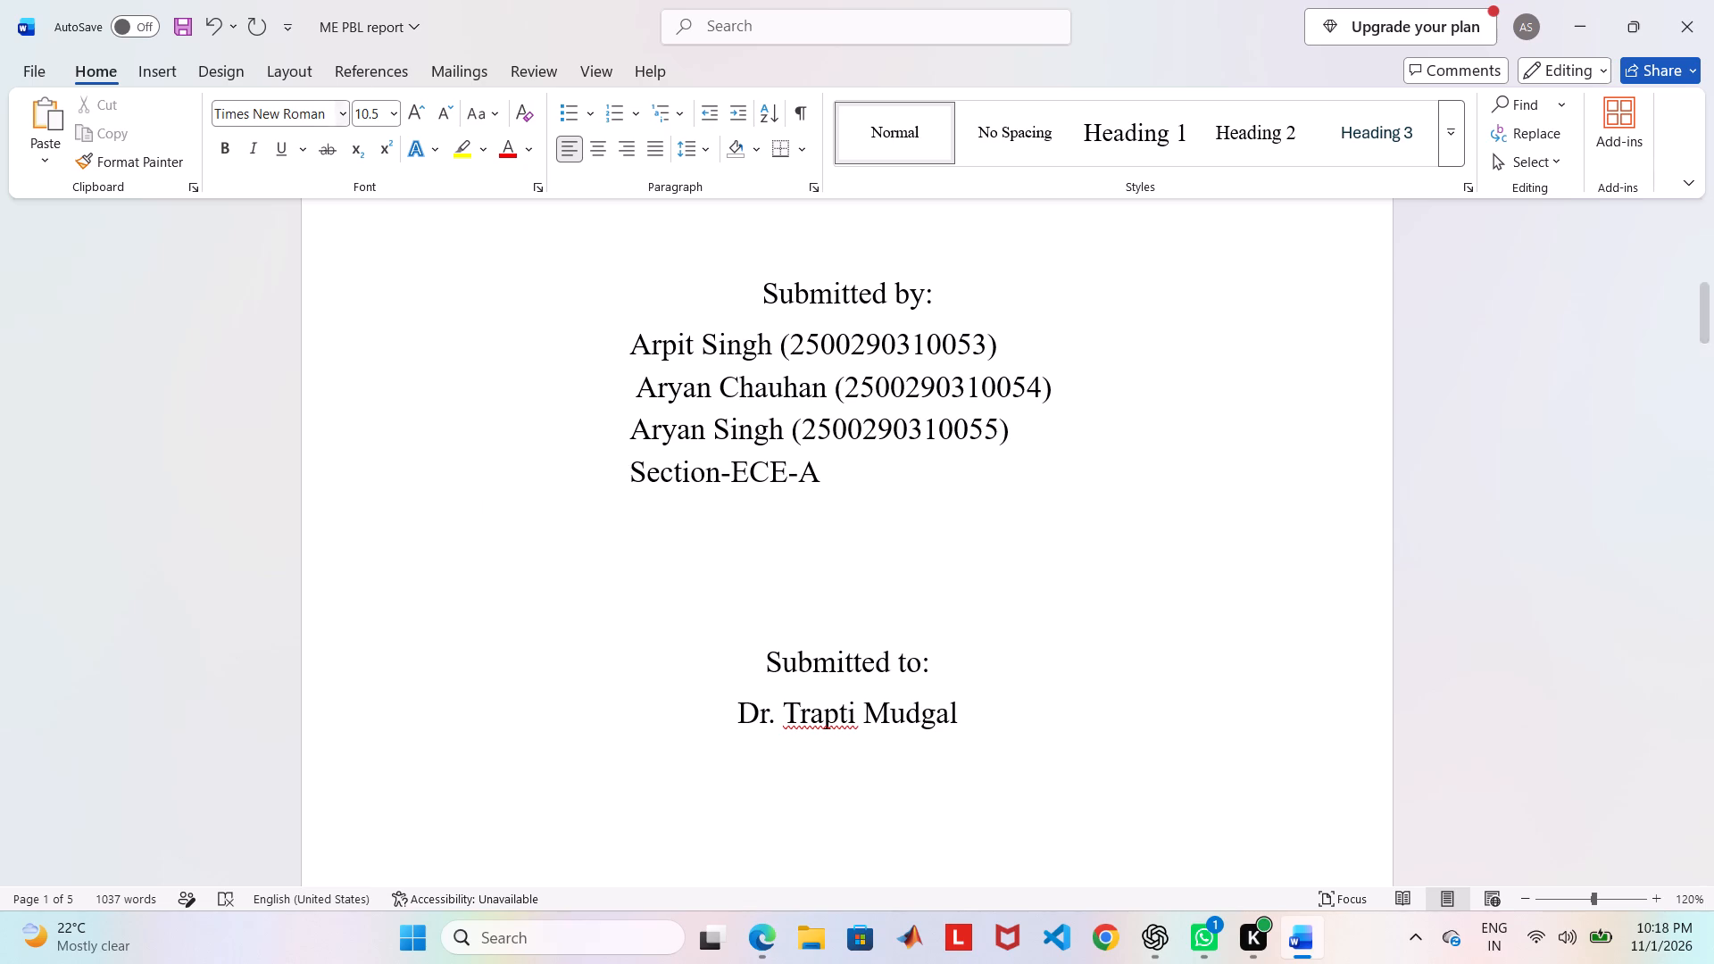
Open the font size choices for the new line below "Section-ECE-A".
click(394, 112)
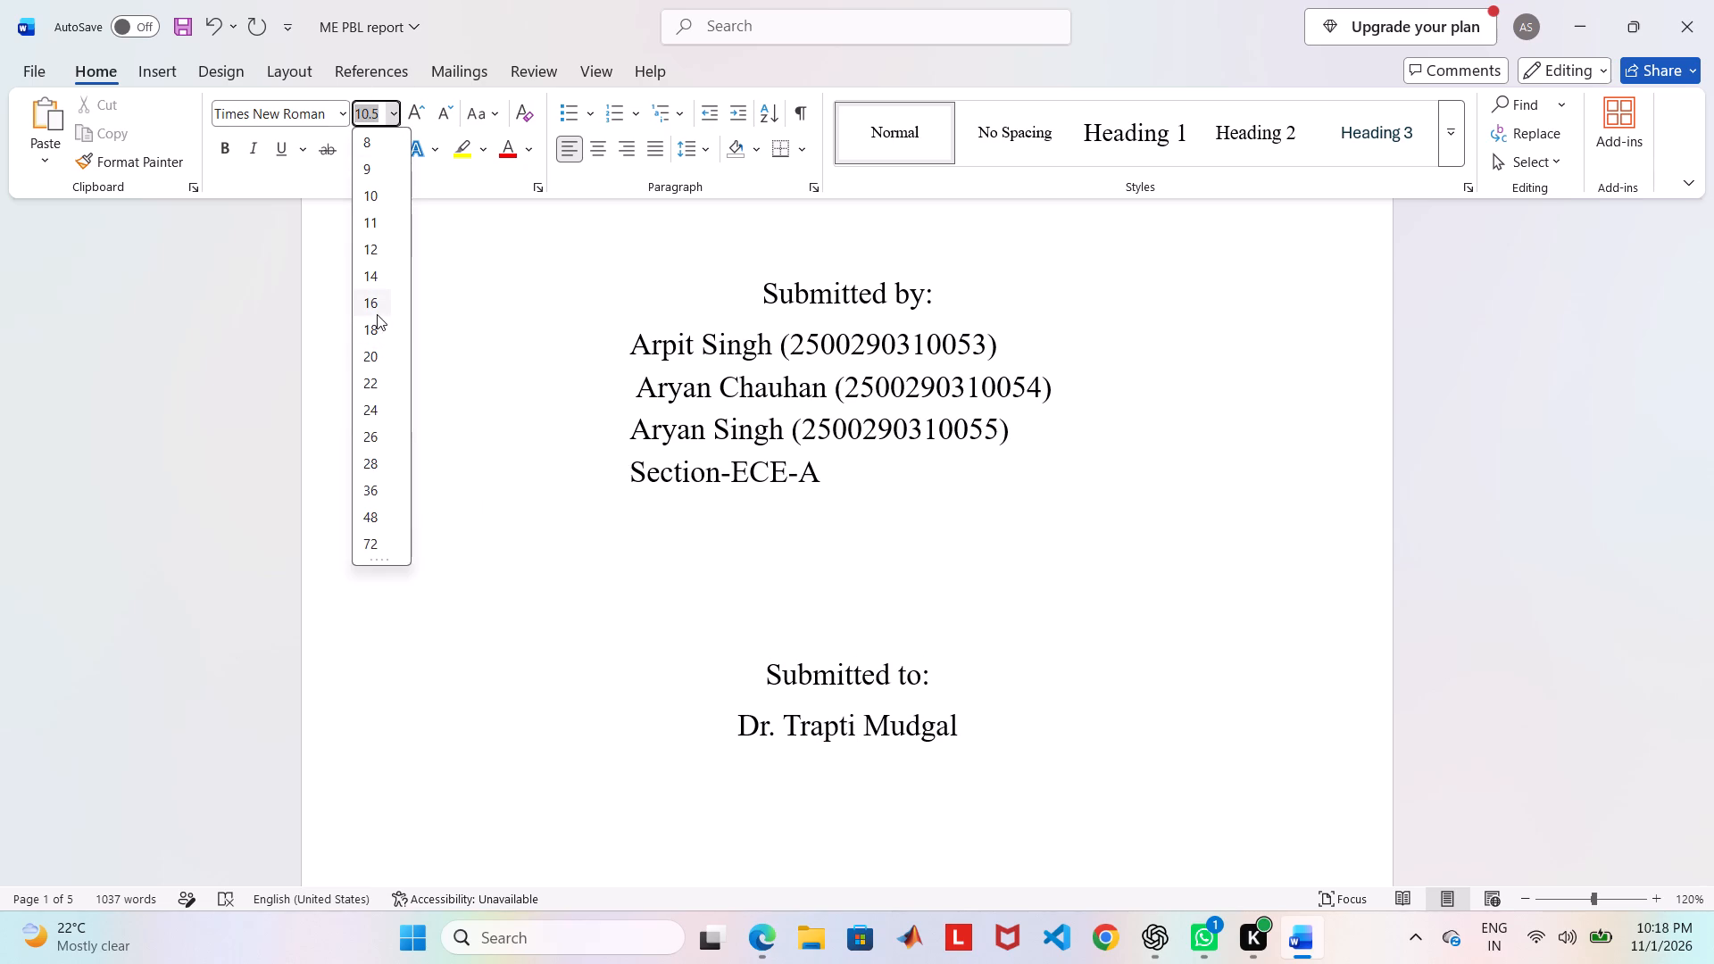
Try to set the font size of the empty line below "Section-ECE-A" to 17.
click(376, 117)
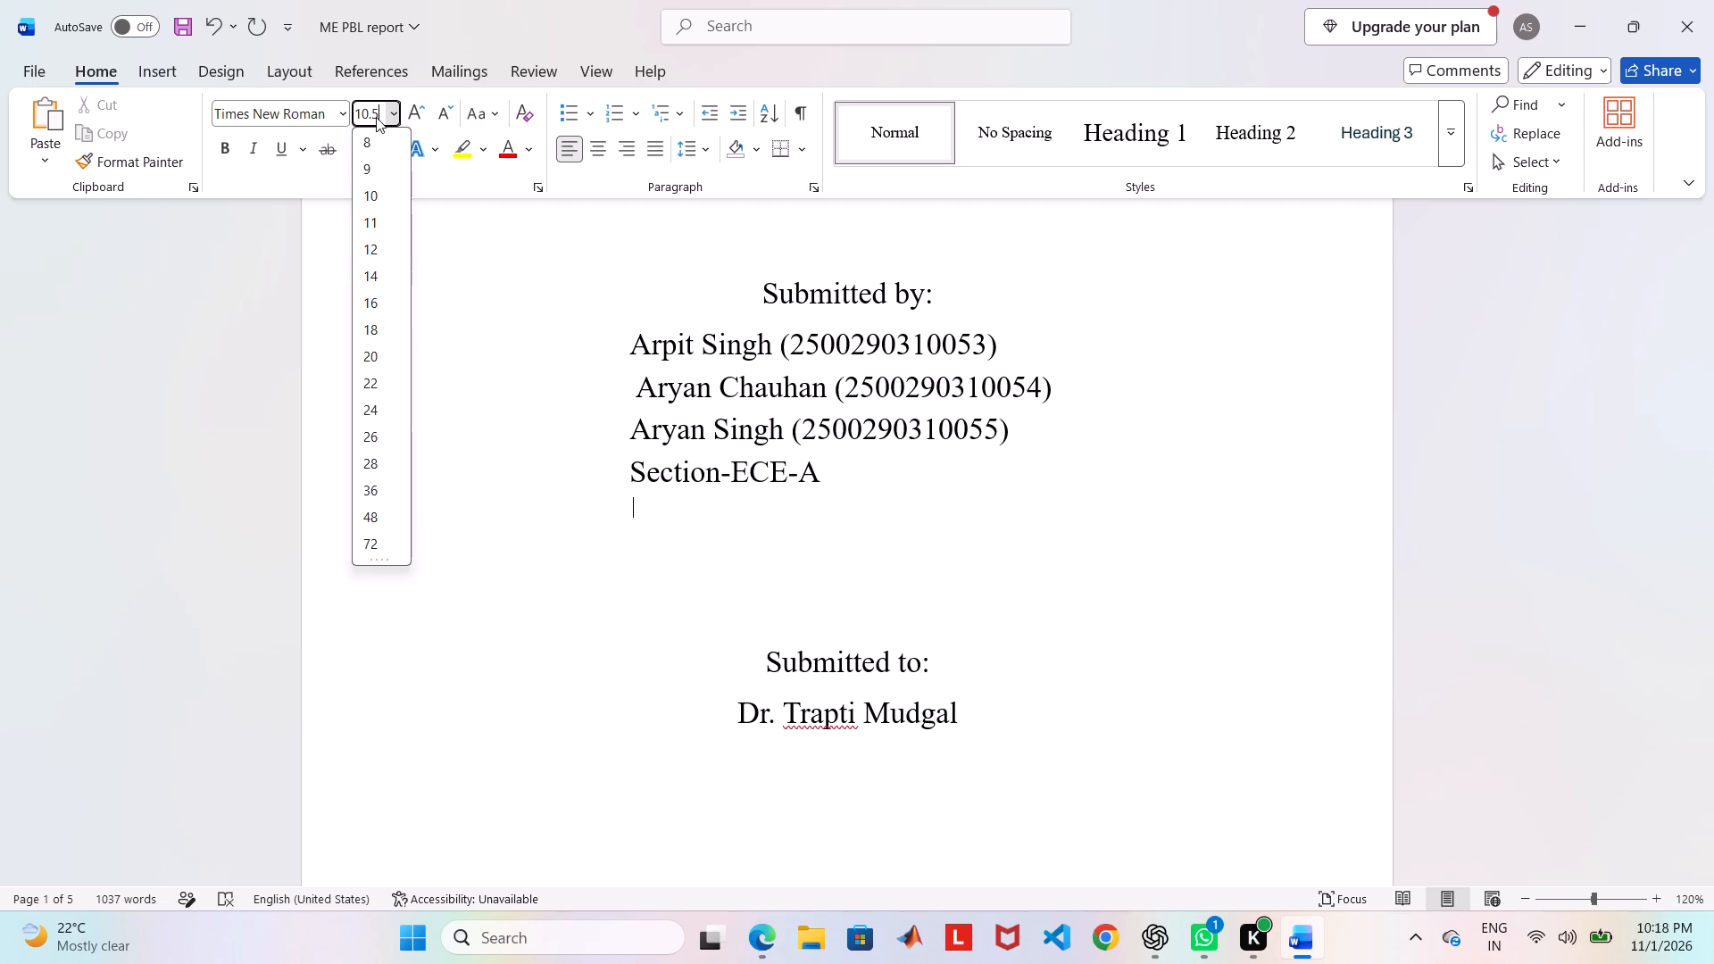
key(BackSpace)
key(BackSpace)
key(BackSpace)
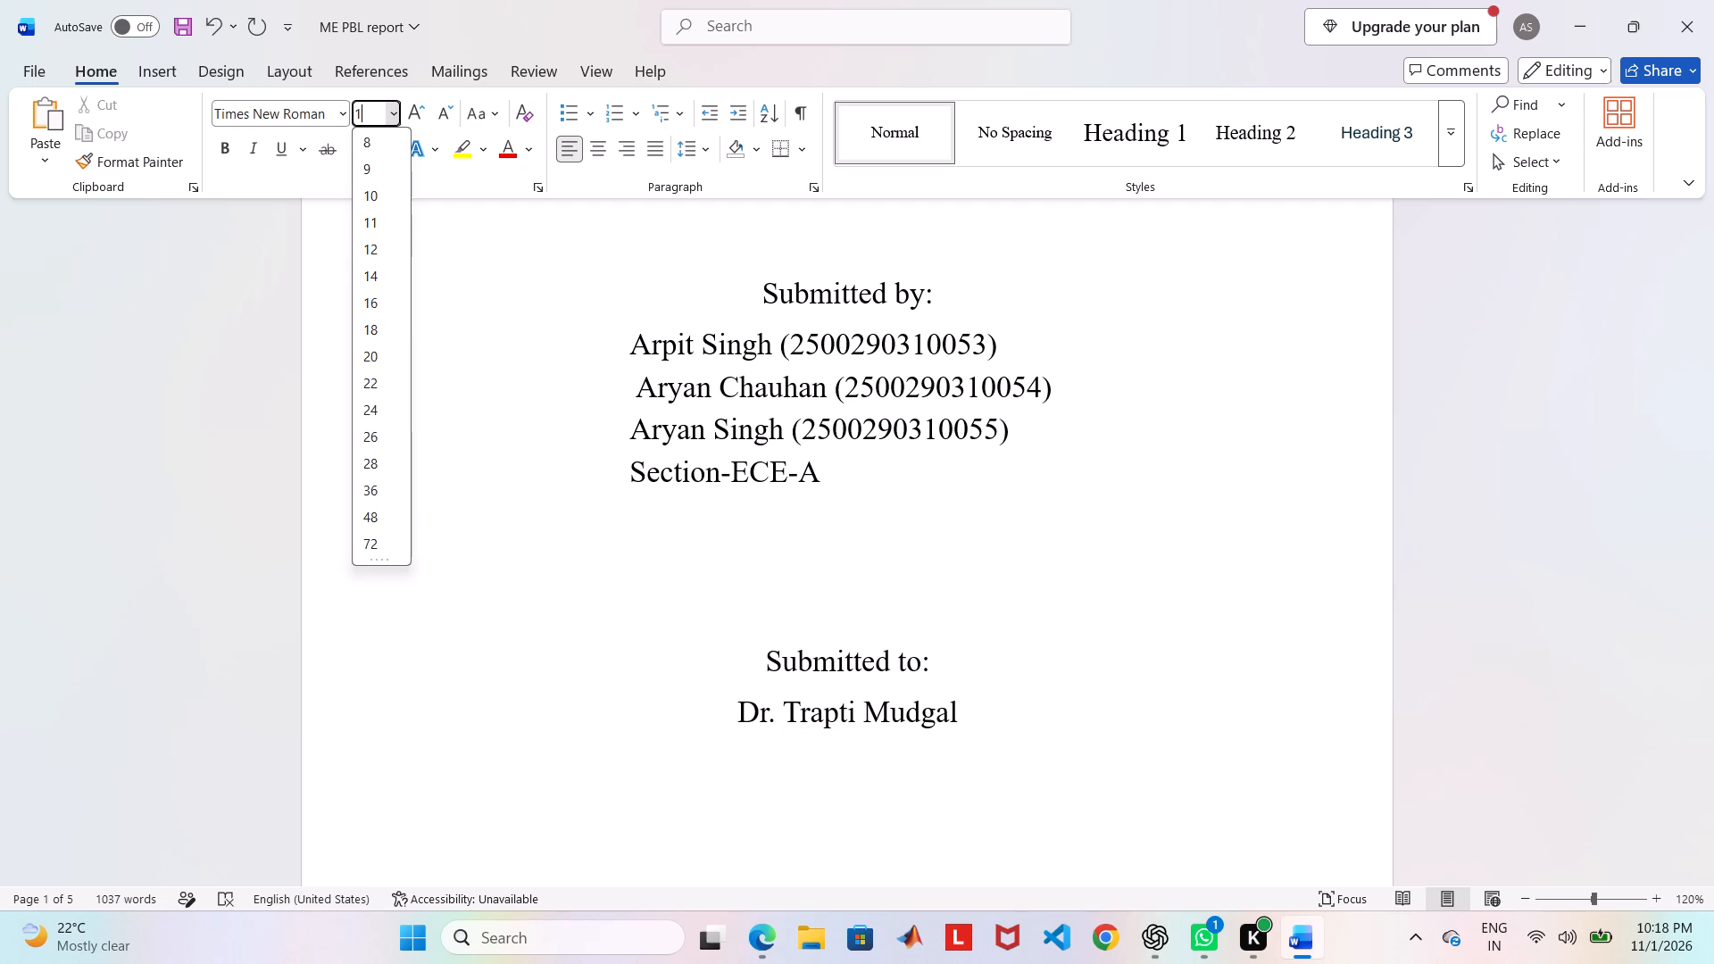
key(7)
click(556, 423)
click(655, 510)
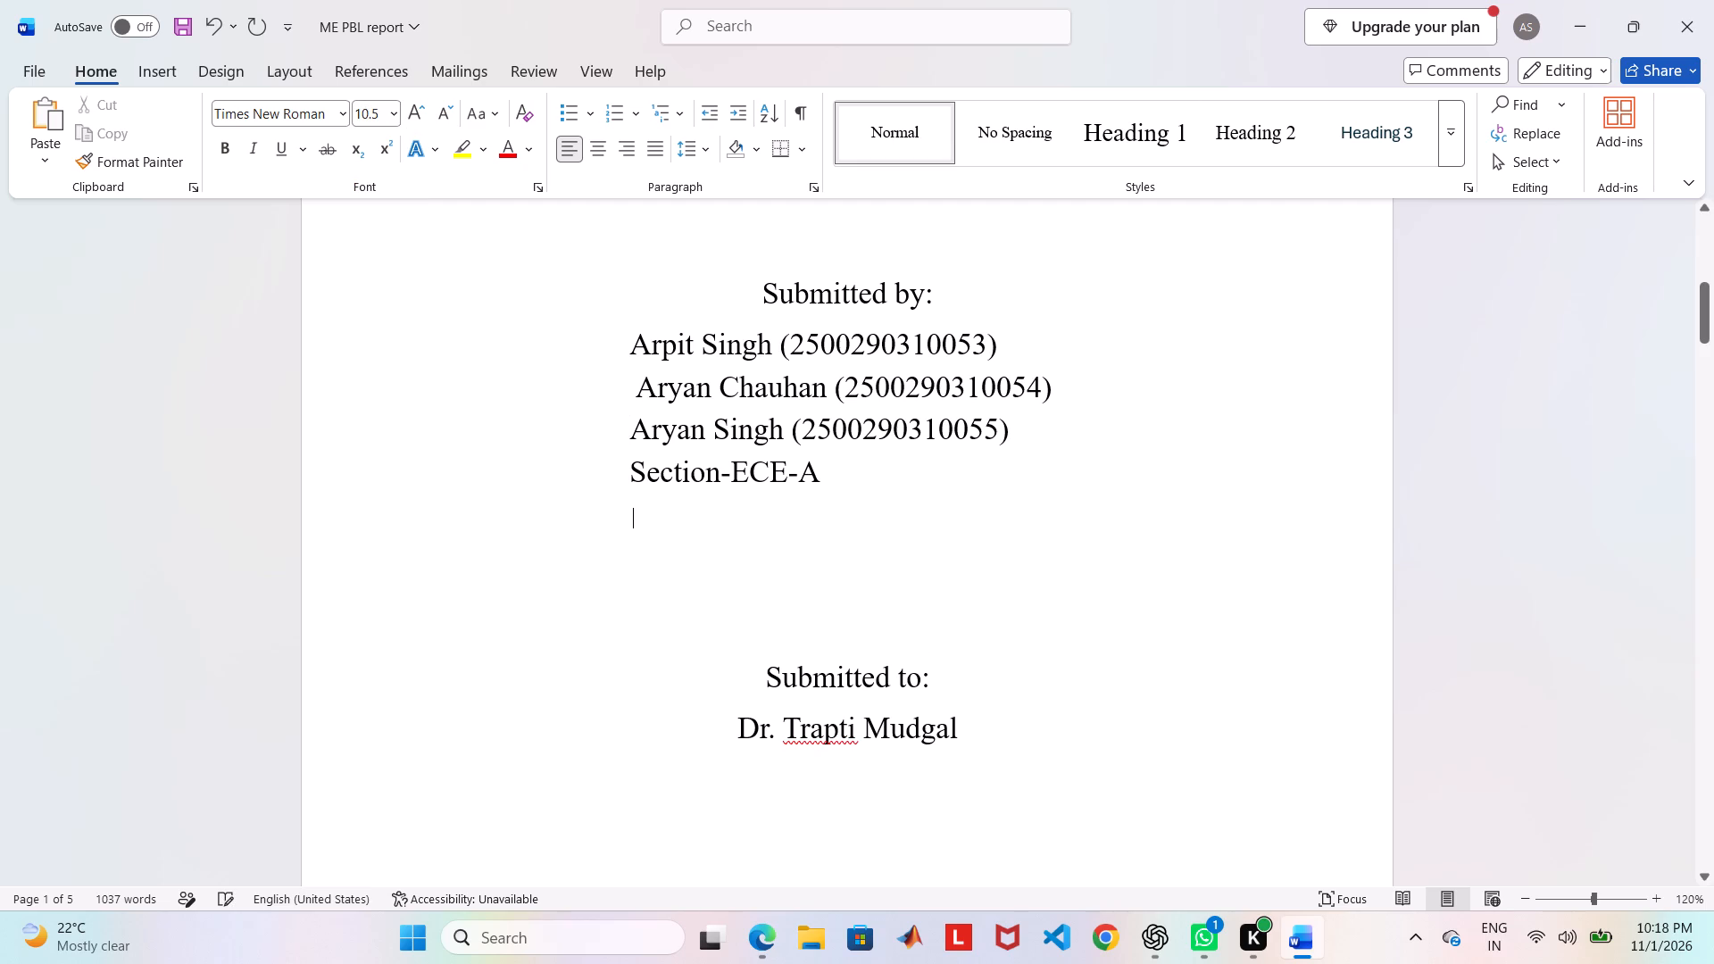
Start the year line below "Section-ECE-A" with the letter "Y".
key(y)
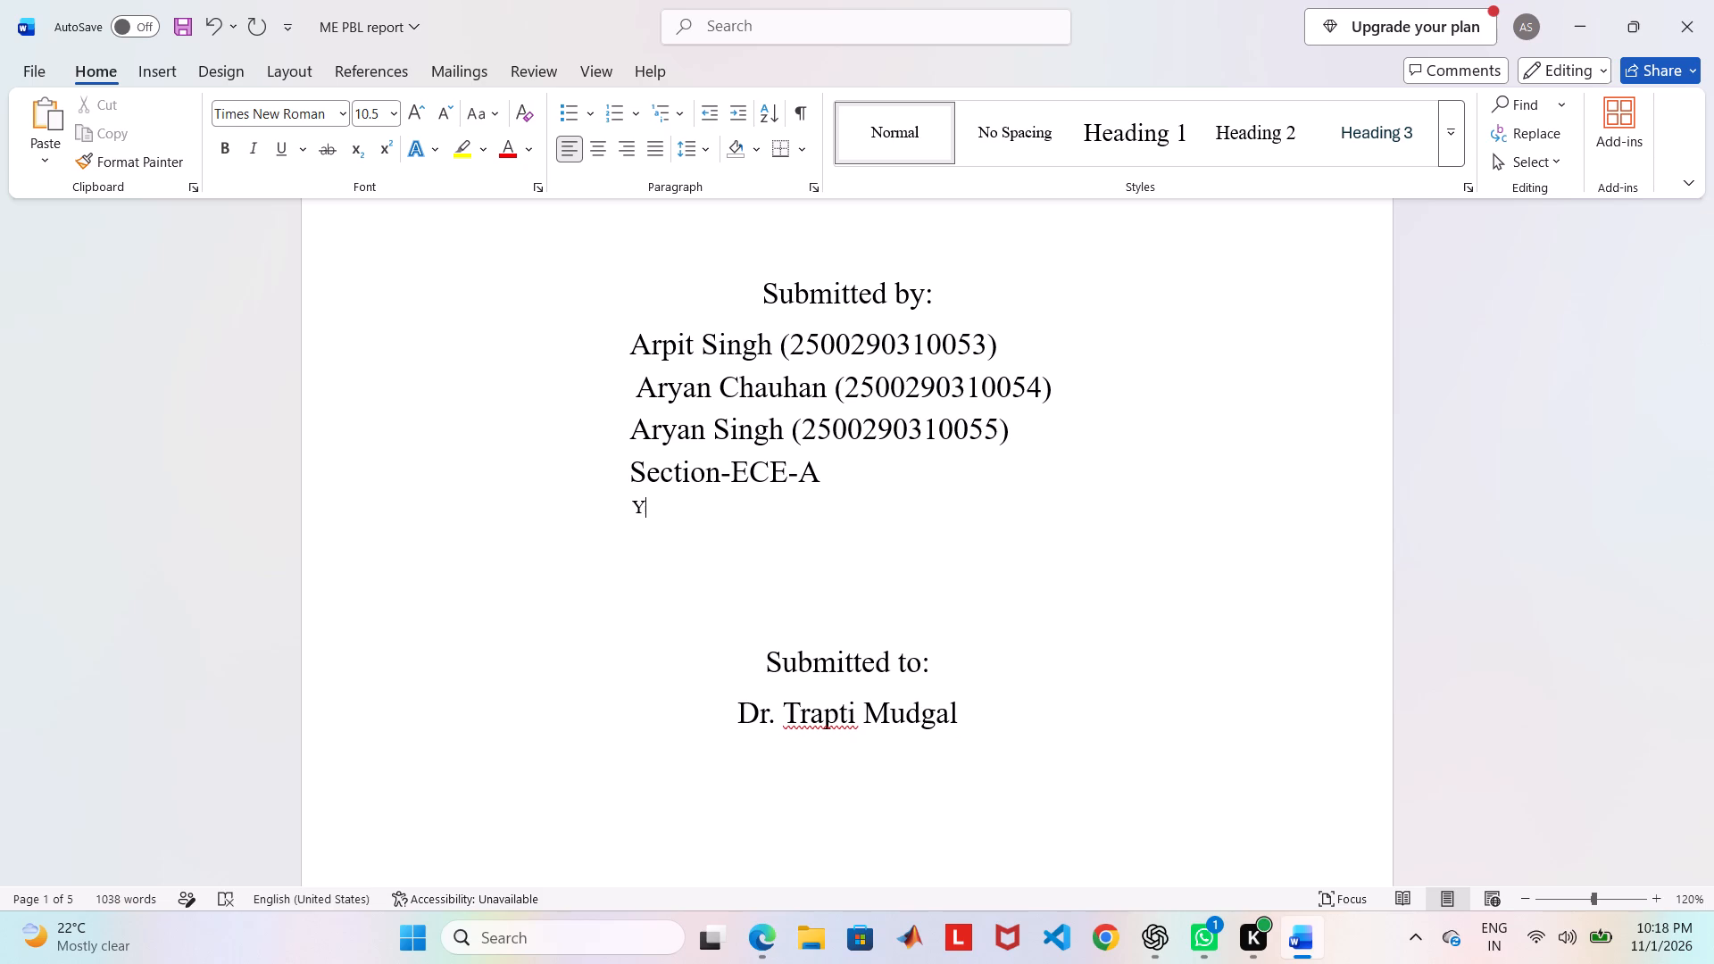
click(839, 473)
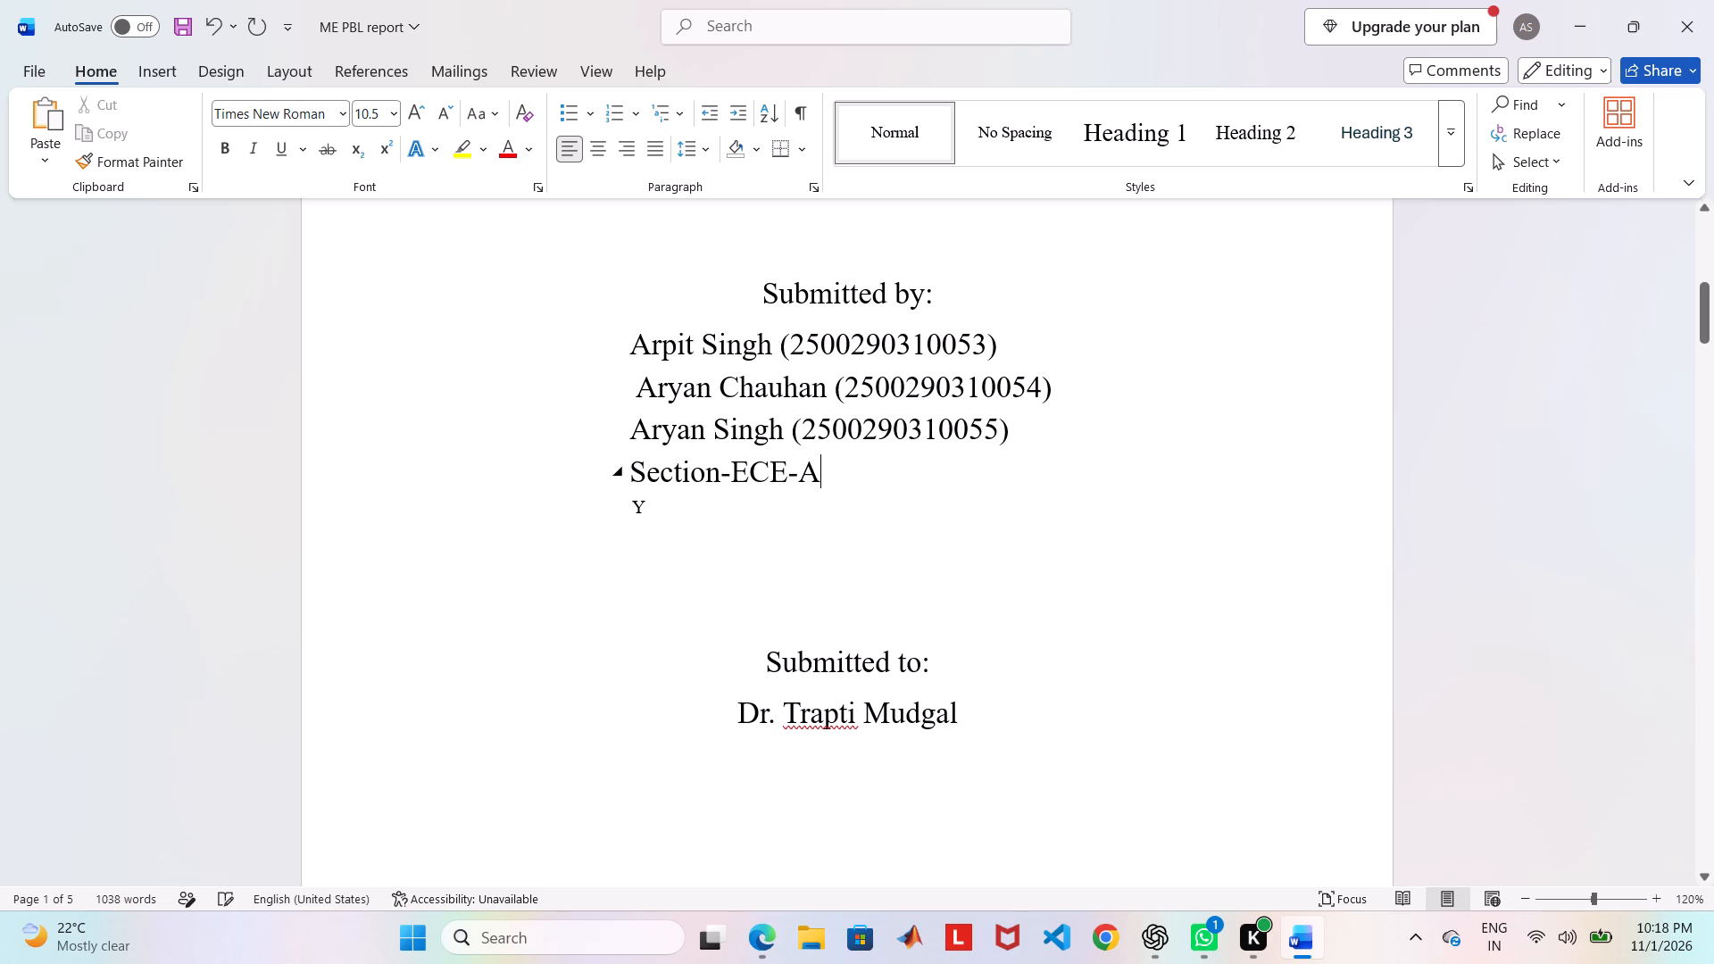
Undo the section and year edits back to the original line "Year & Section: ECE – A, 2nd year".
key(ctrl+z)
key(ctrl+z)
key(ctrl+z)
key(ctrl+z)
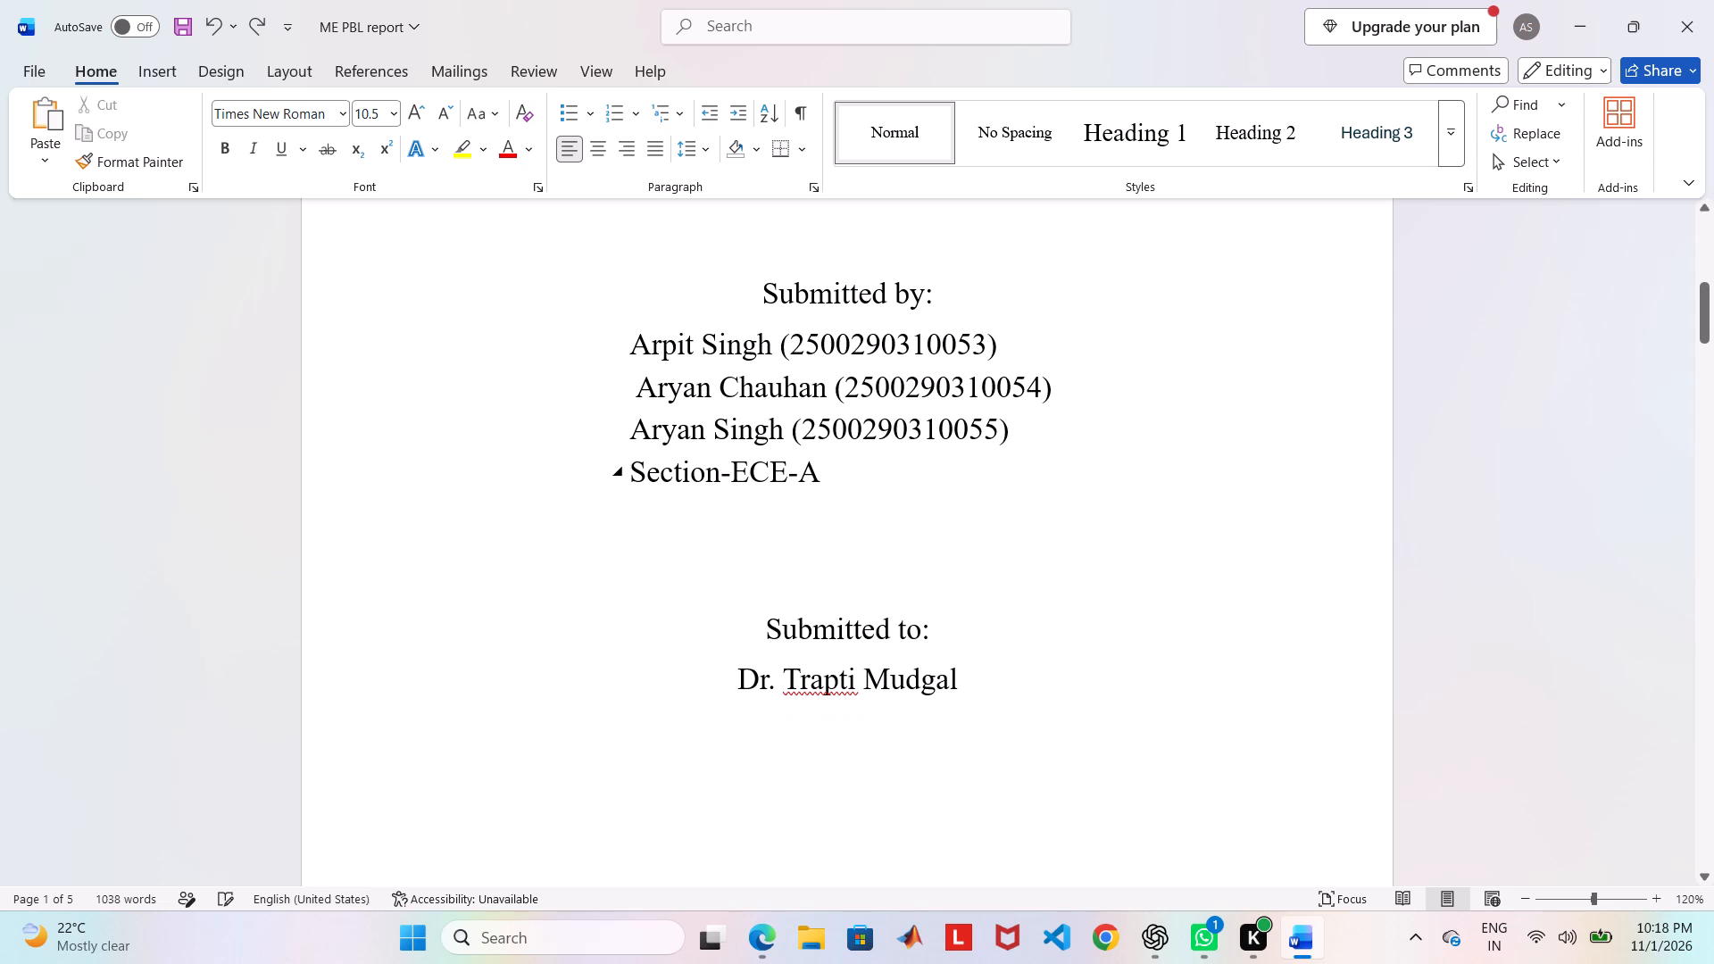
key(ctrl+z)
key(ctrl+z)
key(ctrl+z)
key(ctrl+z)
key(ctrl+z)
key(ctrl+z)
key(ctrl+z)
key(ctrl+z)
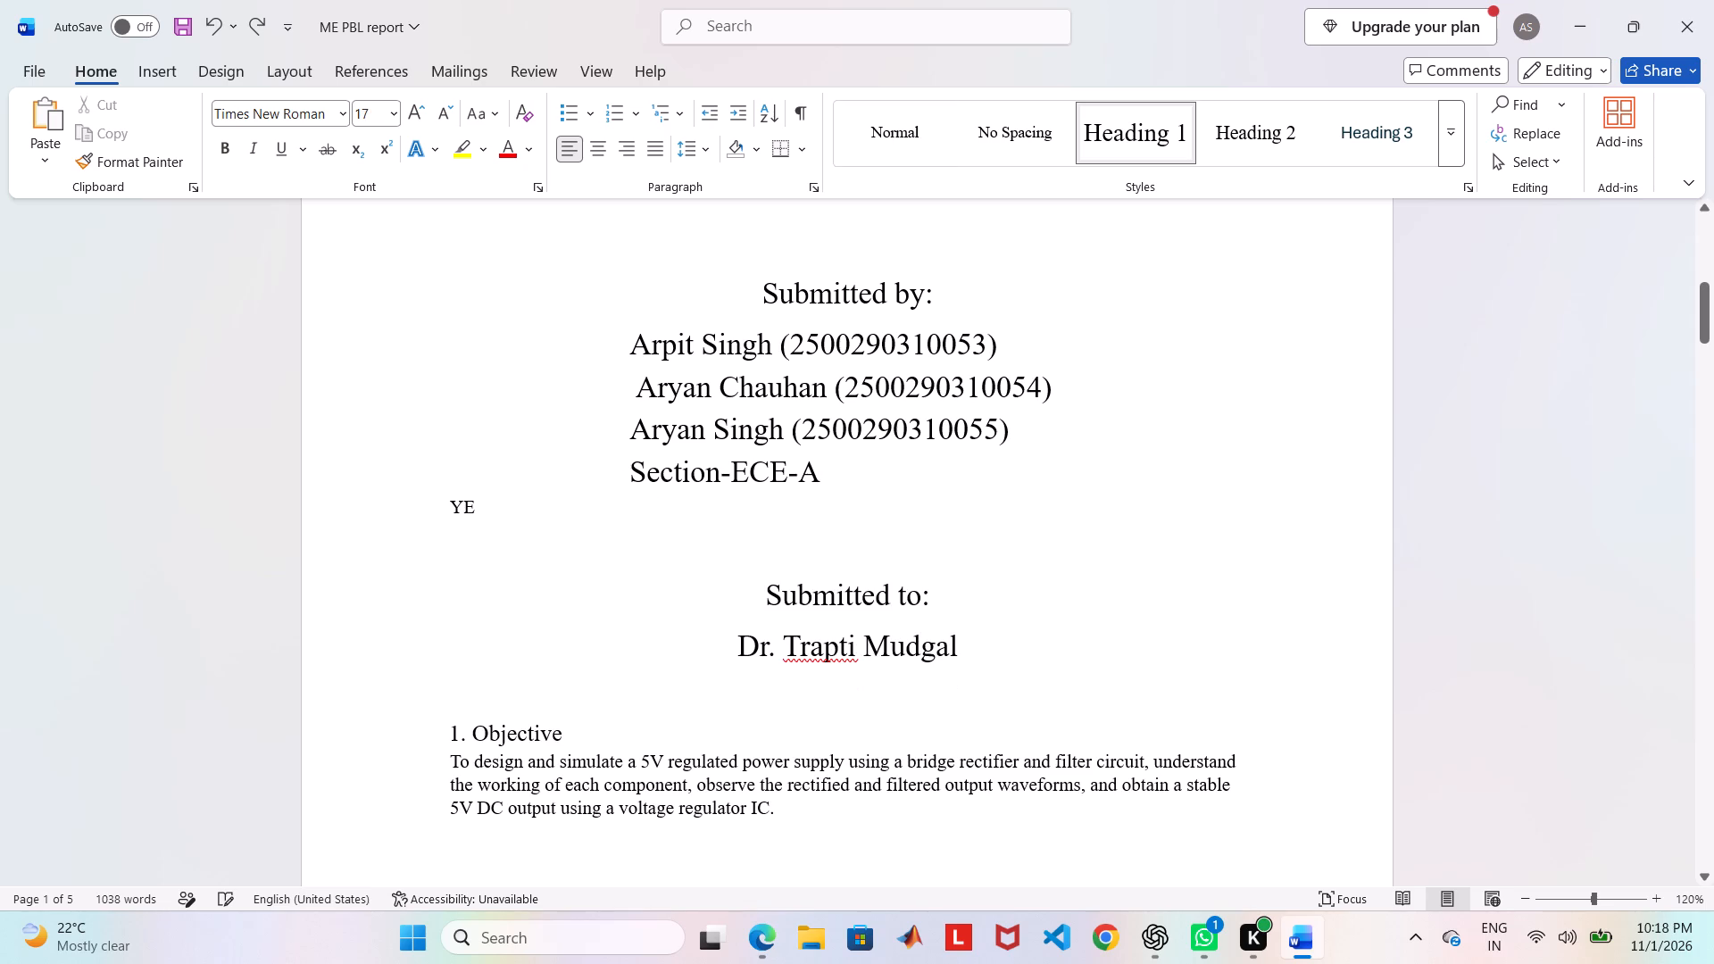
key(ctrl+z)
key(ctrl+z)
key(ctrl+z)
key(ctrl+z)
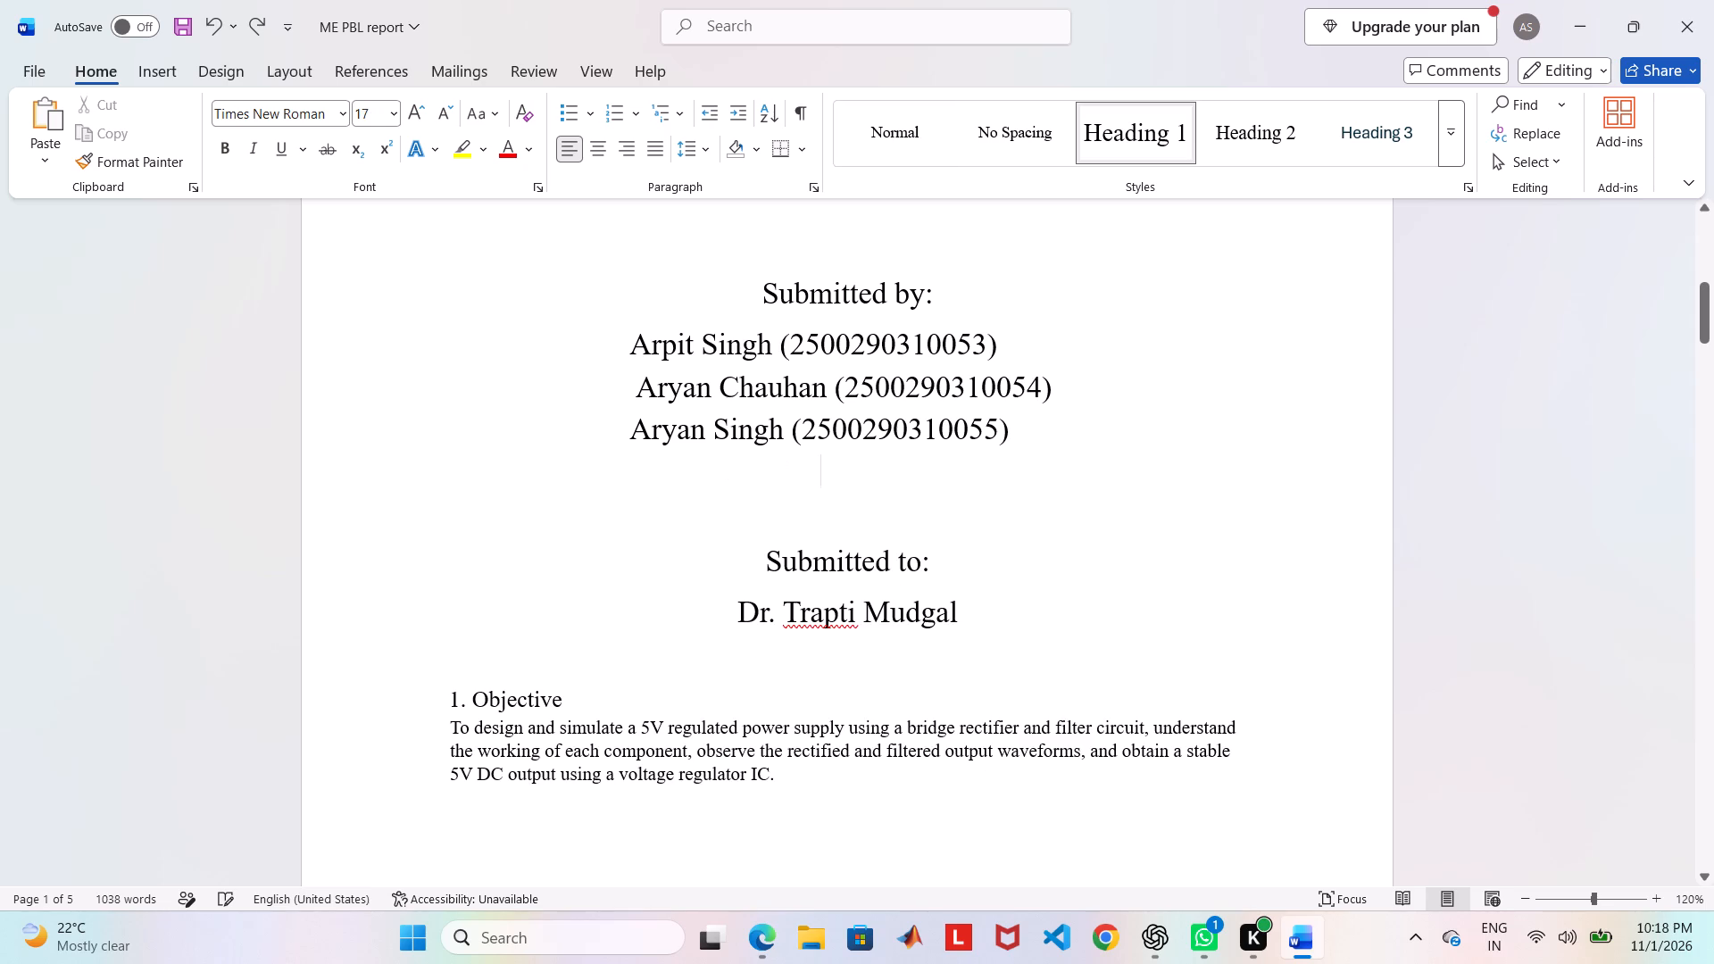
key(ctrl+z)
key(ctrl+z)
key(ctrl+z)
key(ctrl+z)
key(ctrl+z)
key(ctrl+z)
key(ctrl+z)
key(ctrl+z)
key(ctrl+z)
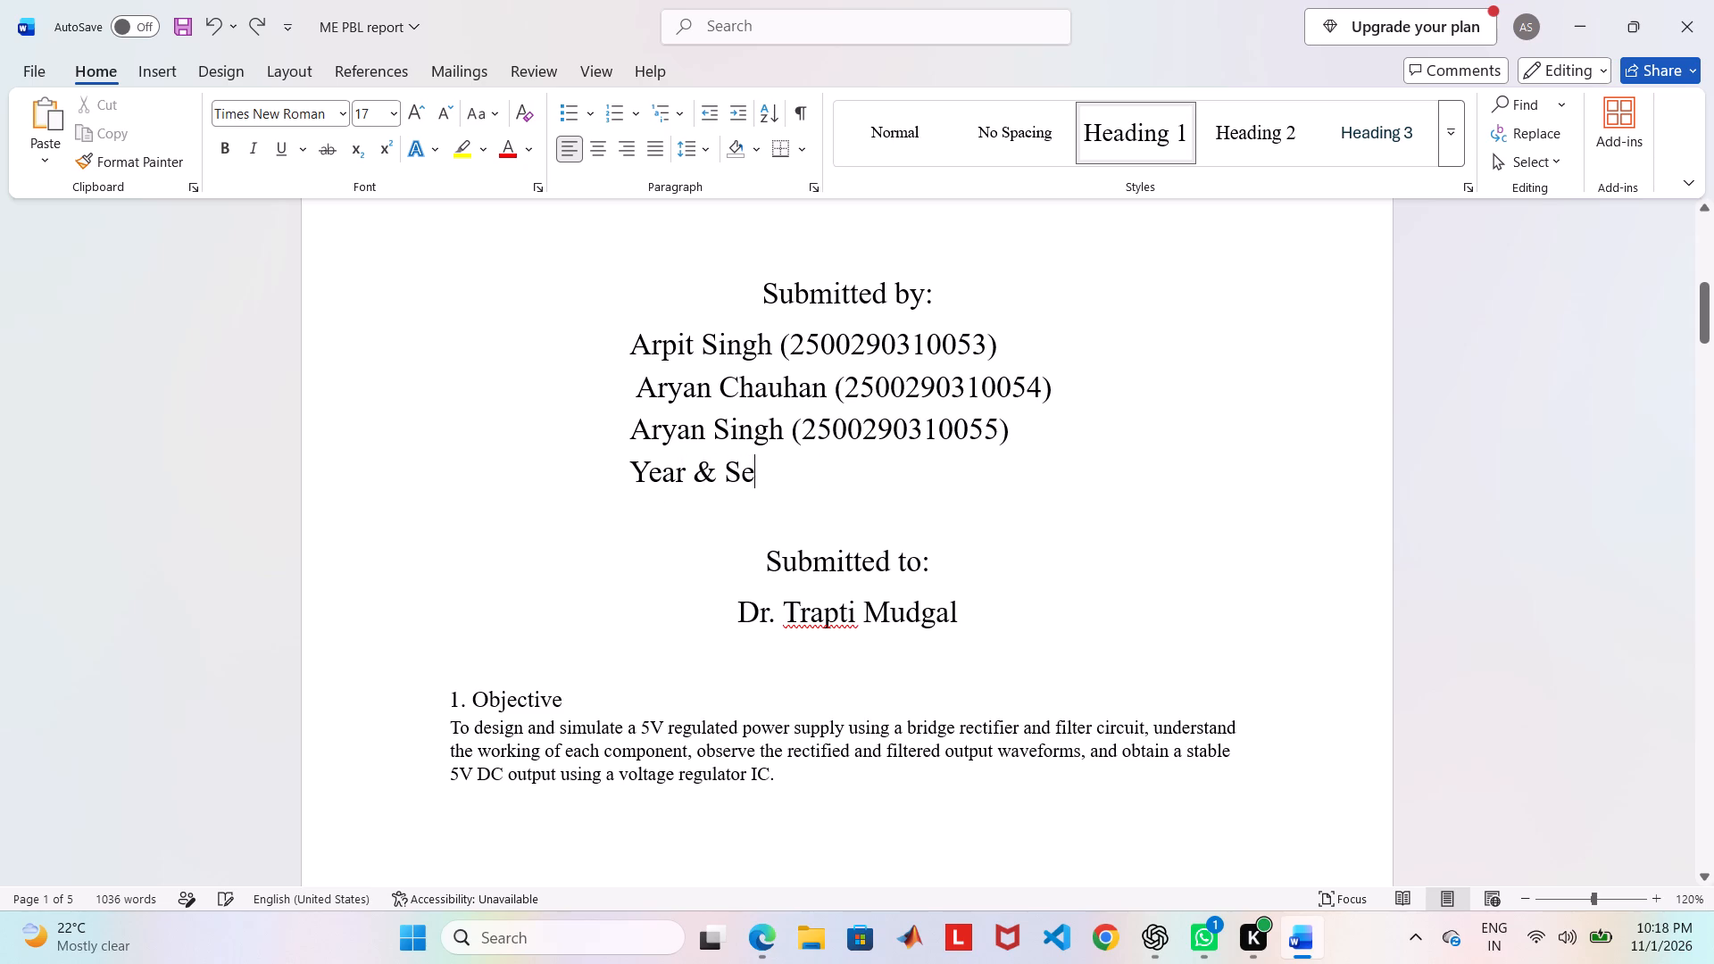
key(ctrl+z)
key(ctrl+z)
key(ctrl+z)
key(ctrl+z)
key(ctrl+z)
key(ctrl+z)
key(ctrl+z)
key(ctrl+z)
key(ctrl+z)
key(ctrl+z)
key(ctrl+z)
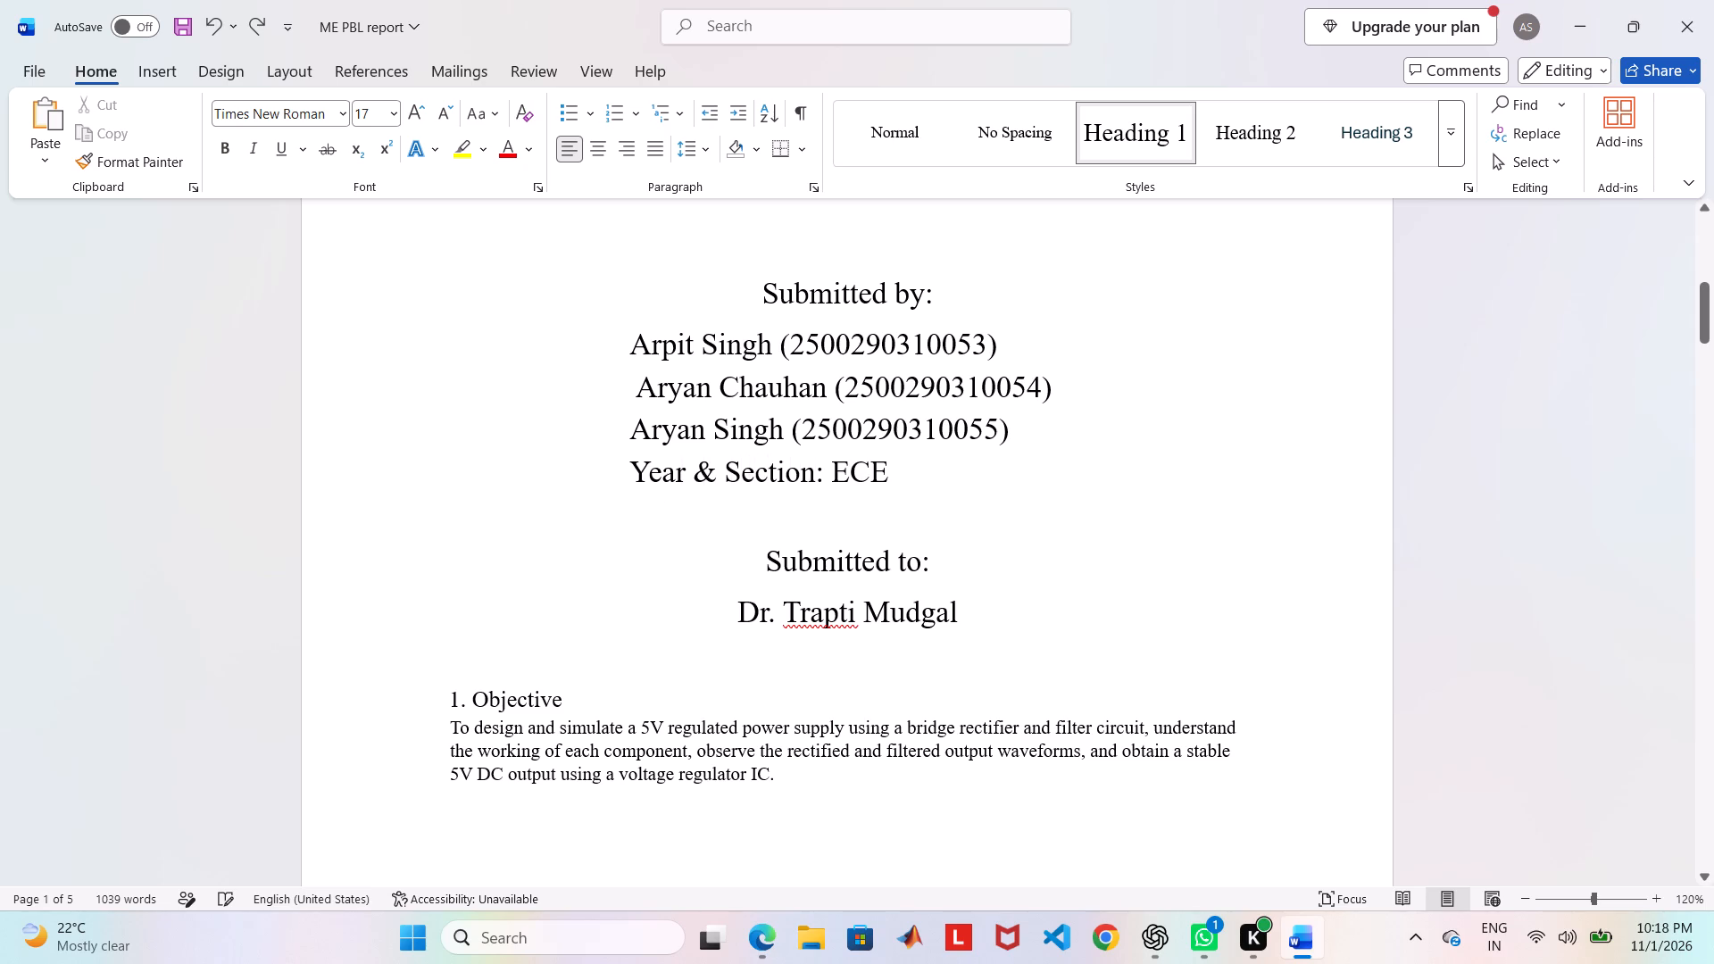
key(ctrl+z)
key(ctrl+z)
key(ctrl+z)
key(ctrl+z)
key(ctrl+z)
key(ctrl+z)
key(ctrl+z)
key(ctrl+z)
key(ctrl+z)
key(ctrl+z)
key(ctrl+z)
key(ctrl+z)
key(ctrl+z)
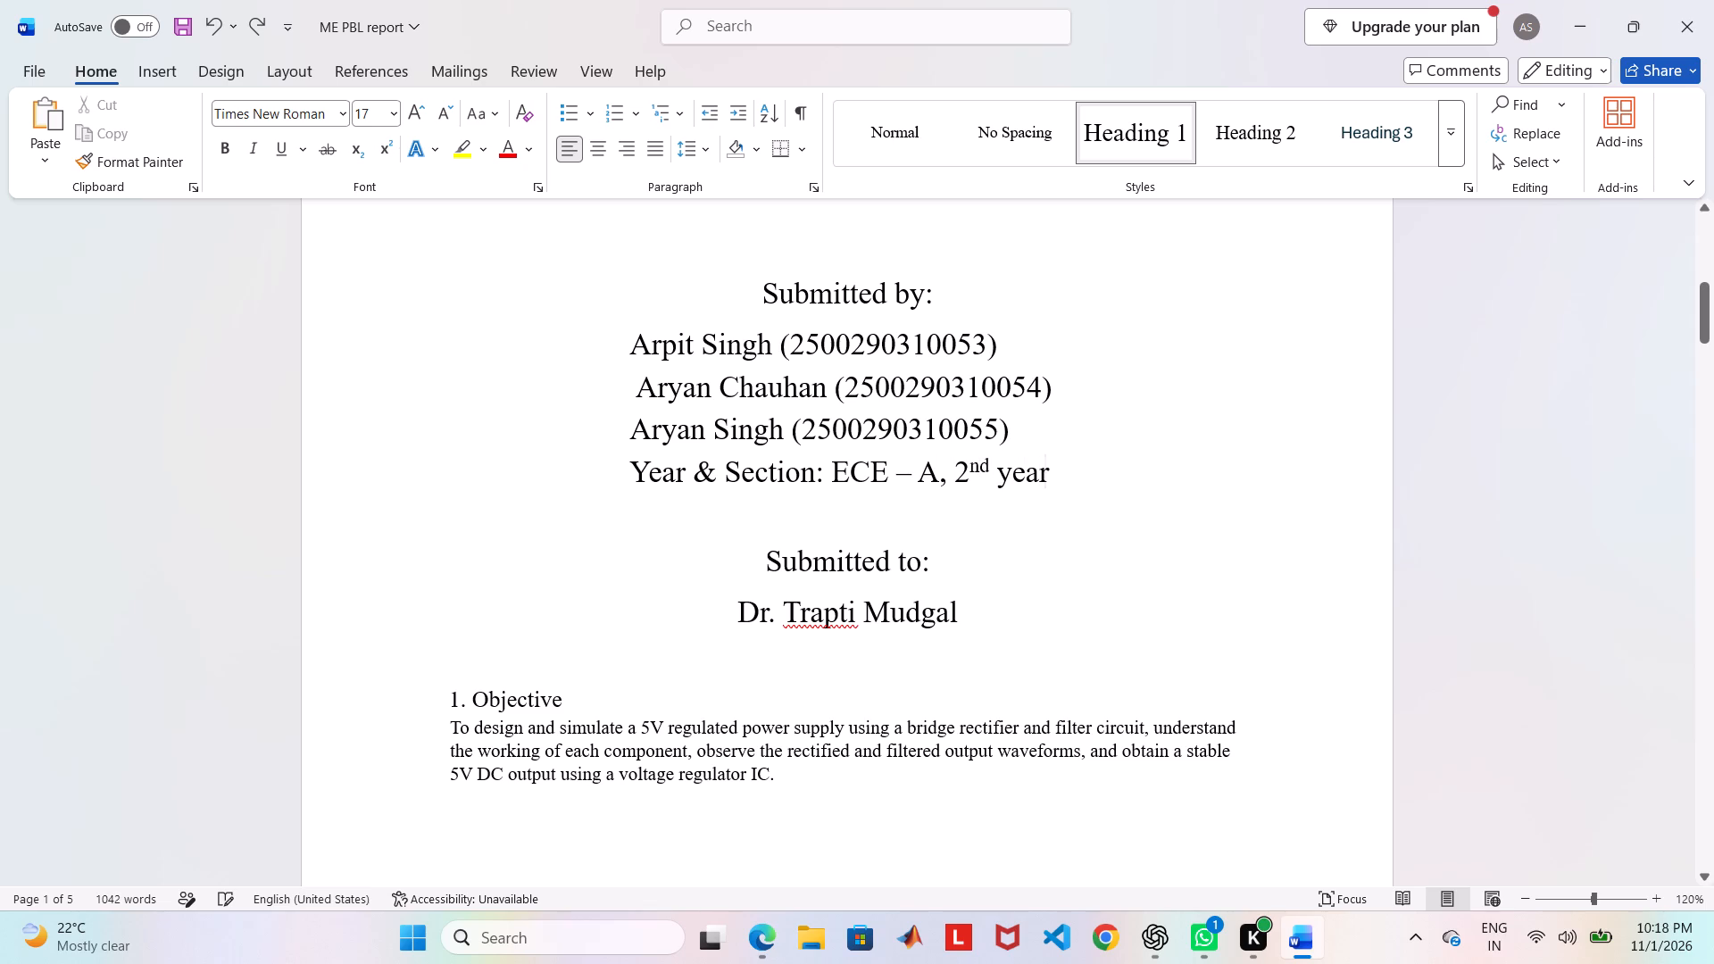
key(ctrl+z)
Delete "ECE – A," and its trailing space from before "2nd year" in the "Year & Section" line.
click(939, 482)
key(BackSpace)
key(BackSpace)
key(BackSpace)
key(BackSpace)
key(BackSpace)
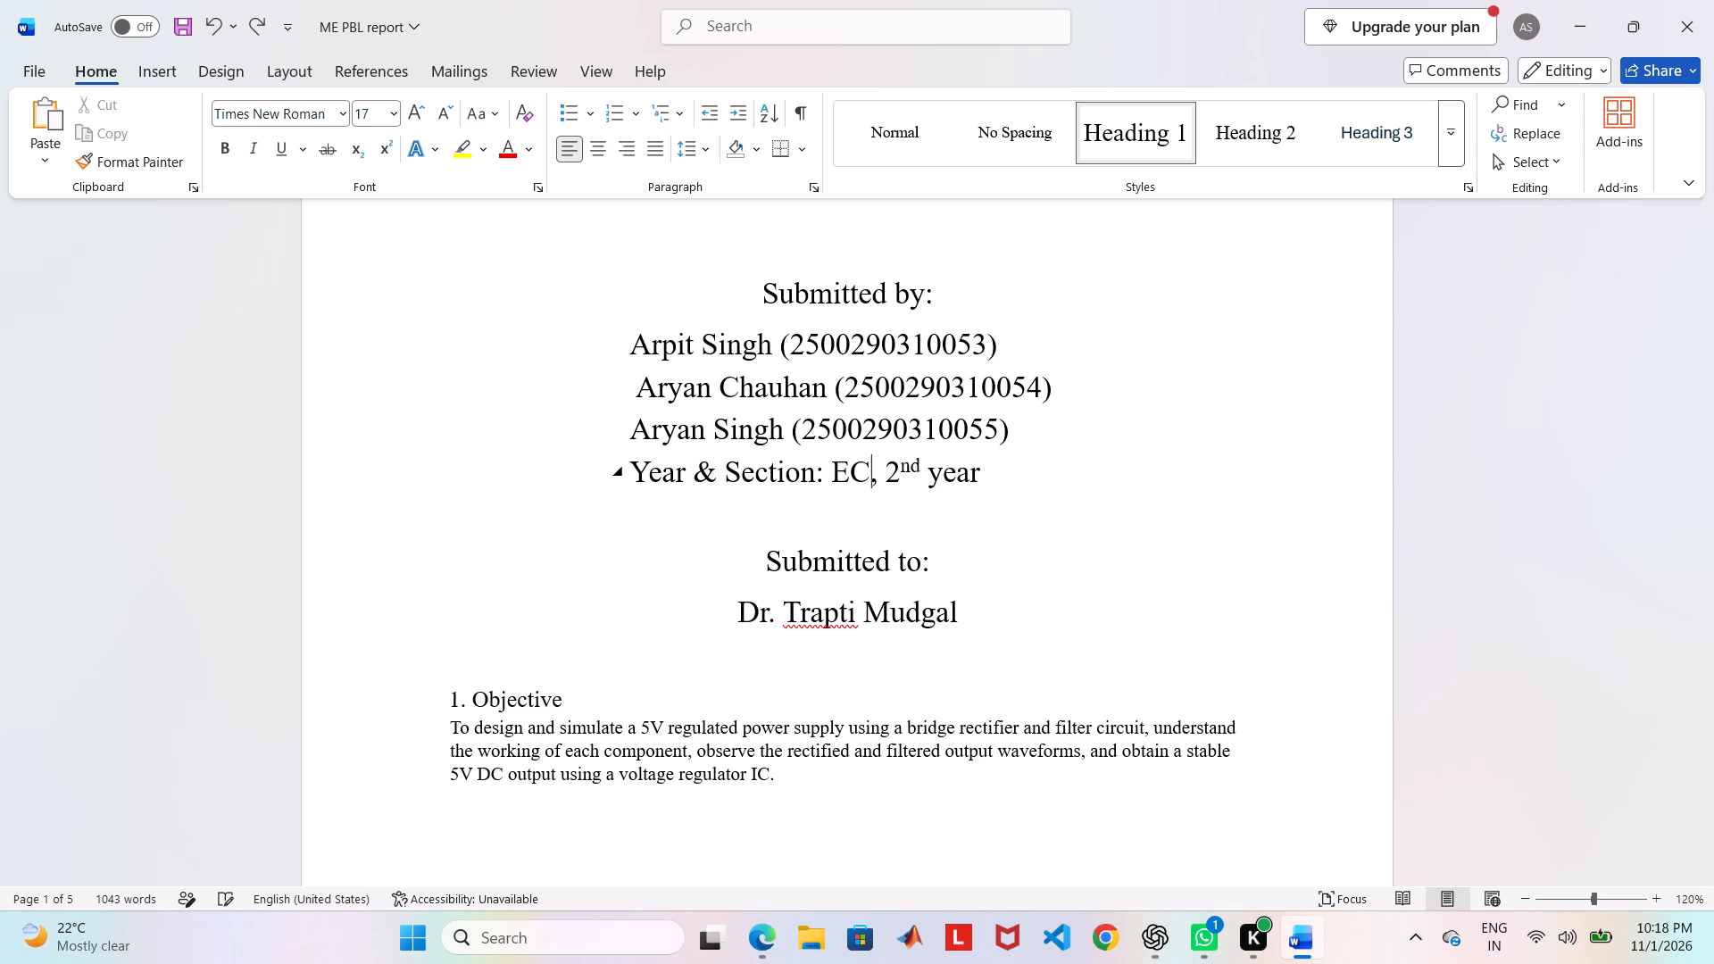
key(BackSpace)
key(BackSpace)
key(Right)
key(Right)
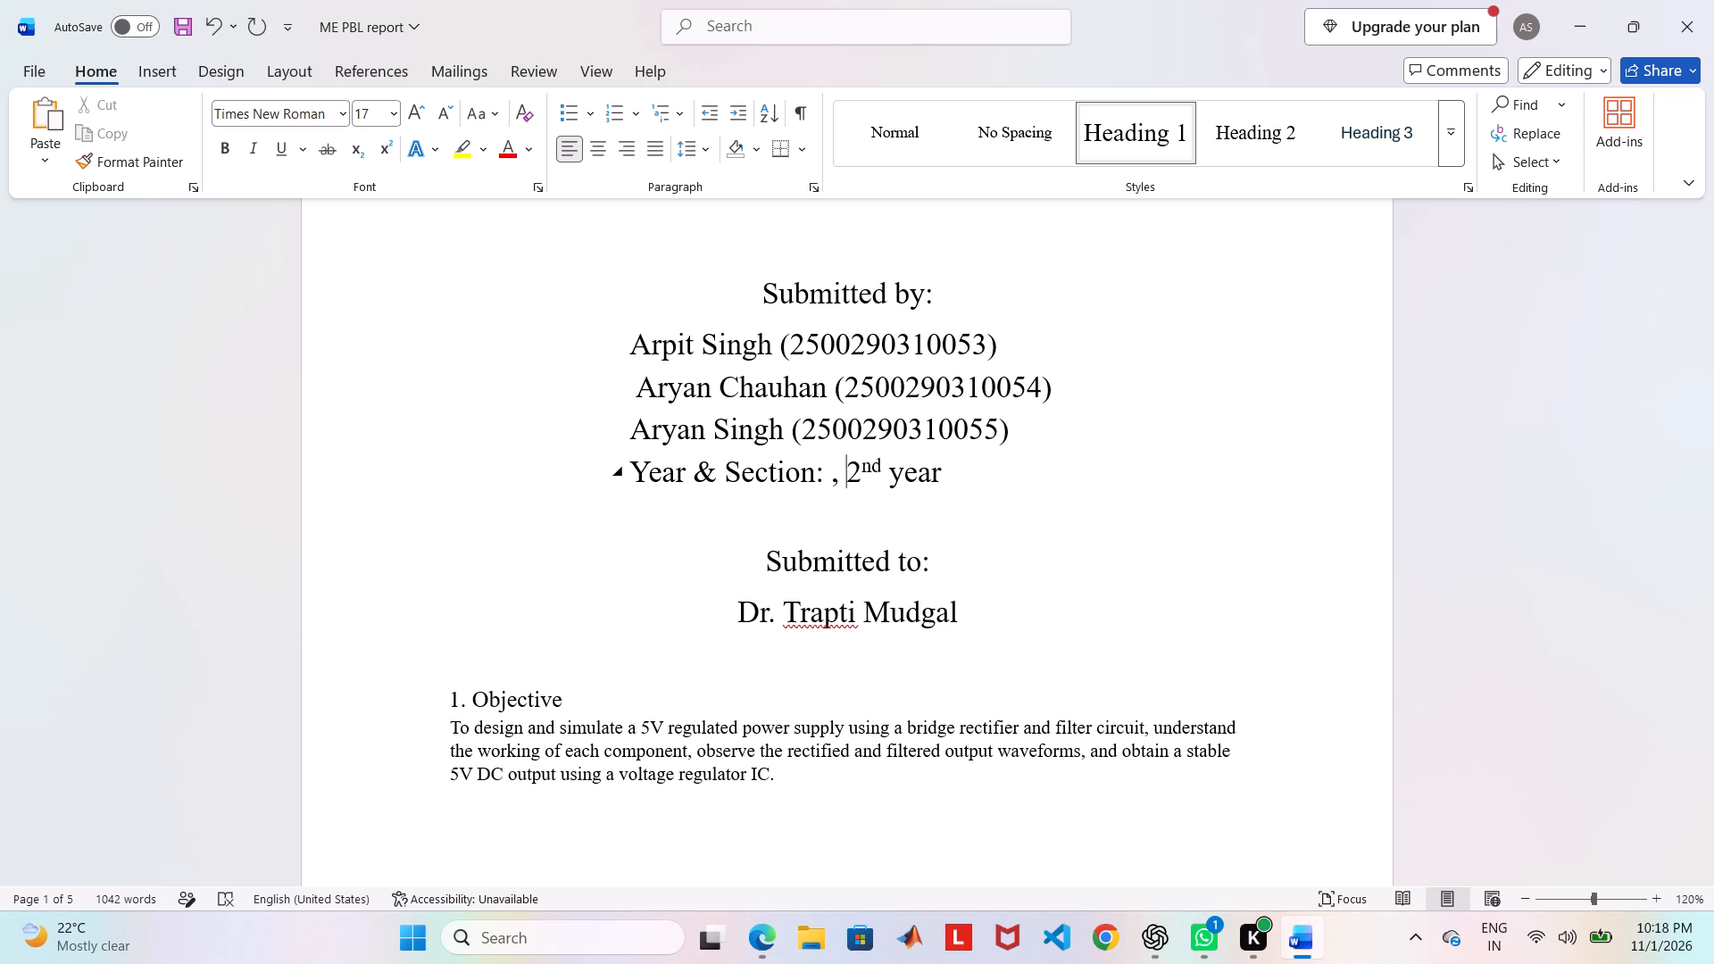
key(BackSpace)
key(Right)
key(Right)
key(Left)
key(Left)
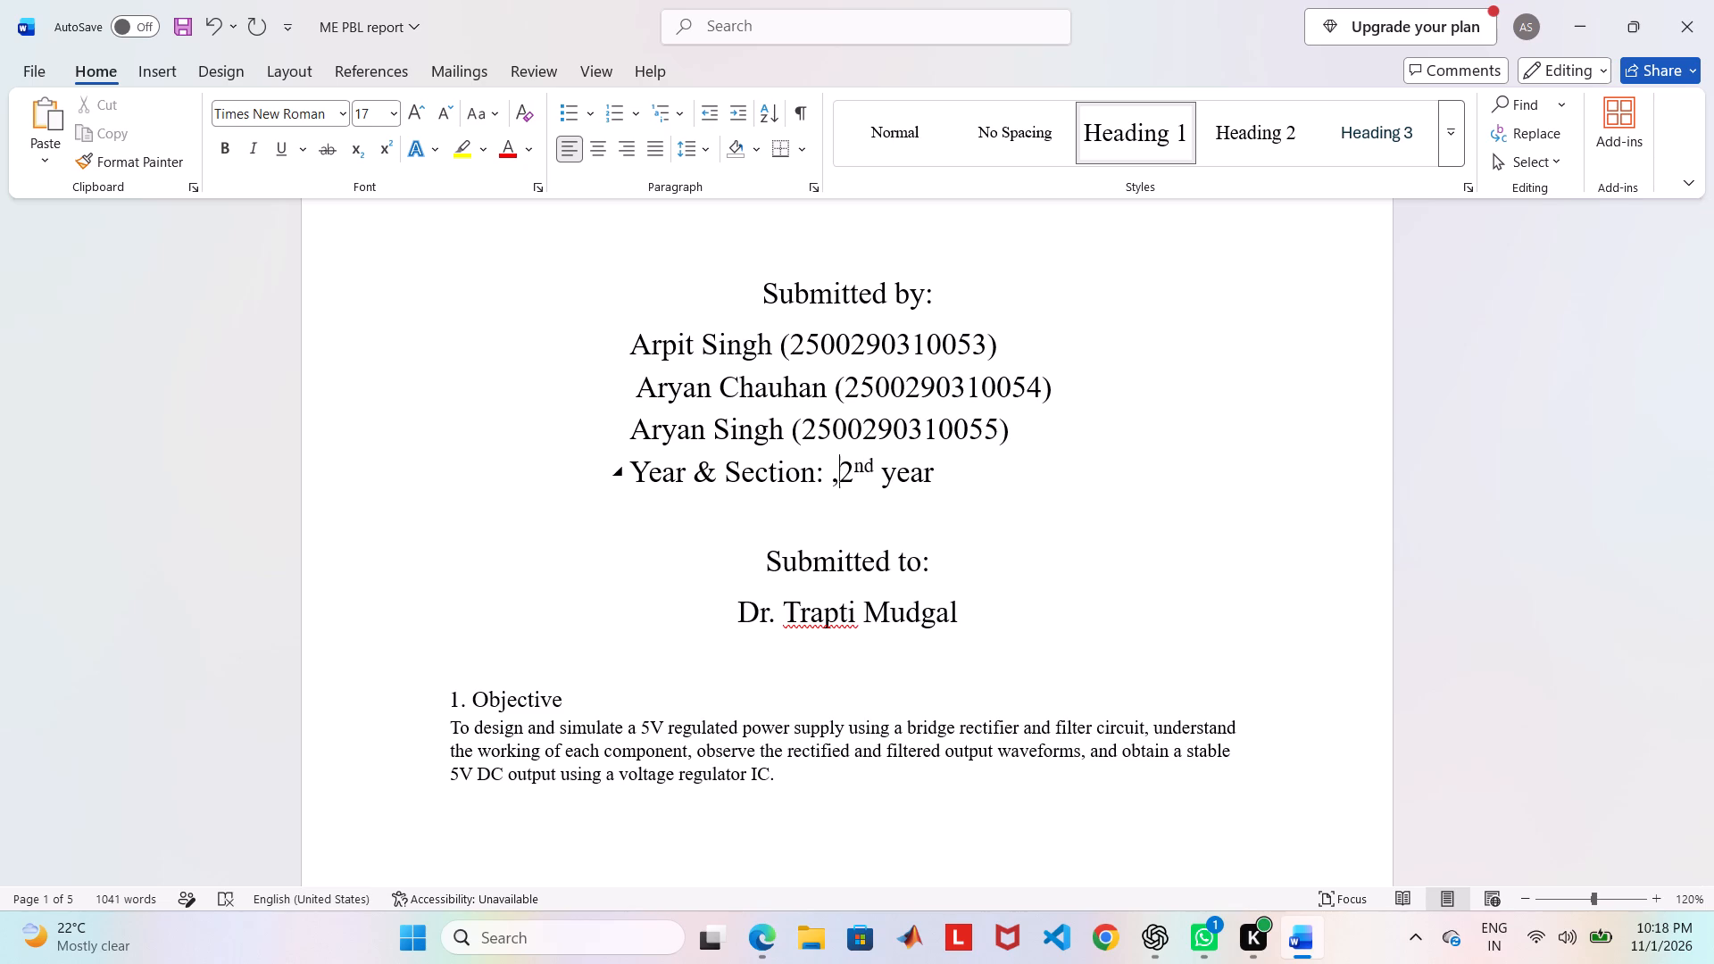
key(BackSpace)
Append ",ECE-A" after "2nd year" at the end of the "Year & Section" line.
key(Right)
key(Right)
key(Right)
key(Right)
key(Right)
key(Right)
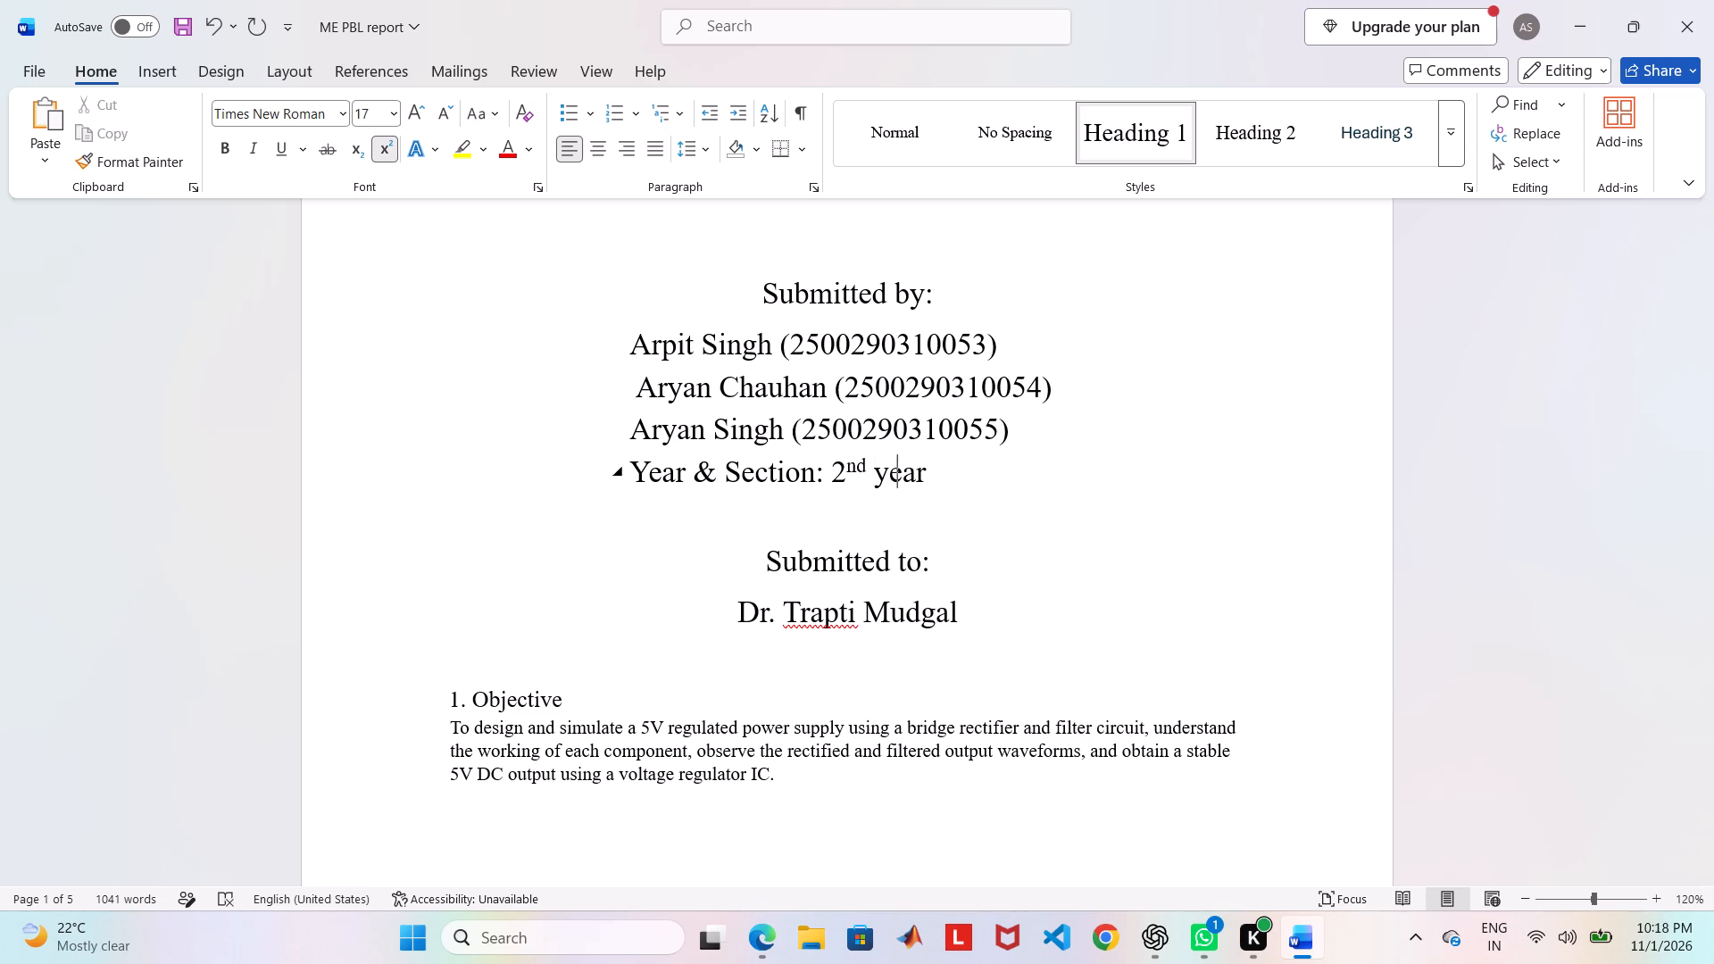
key(Right)
key(Right)
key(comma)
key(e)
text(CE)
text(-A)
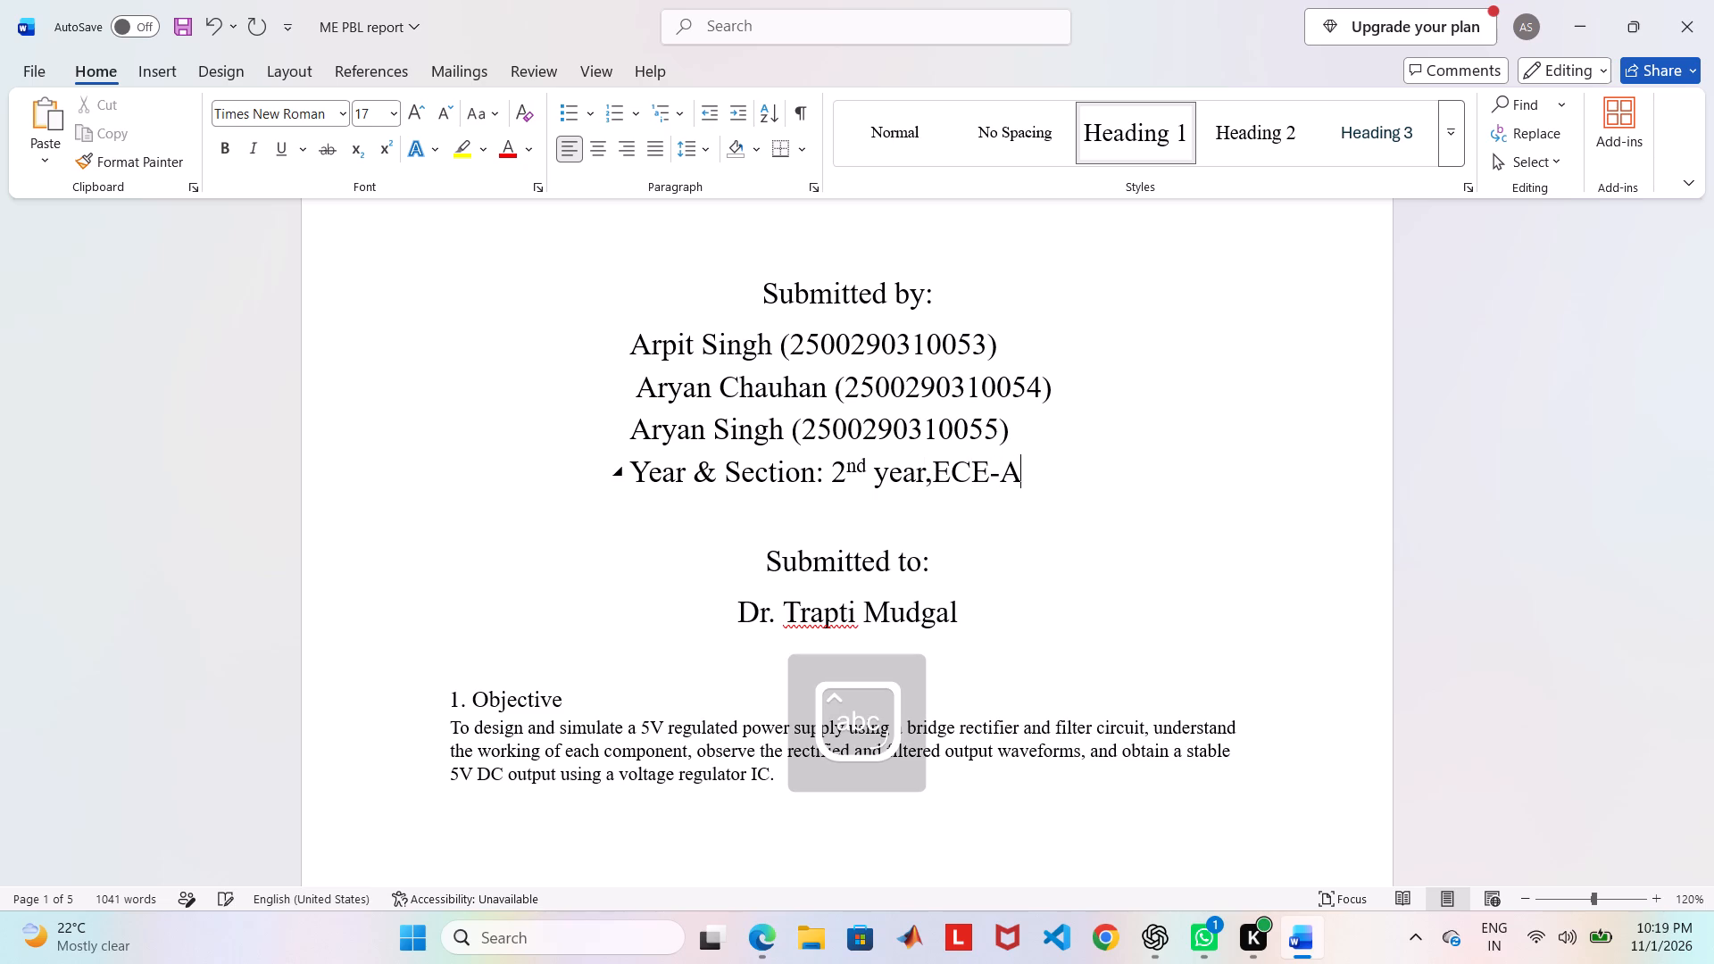
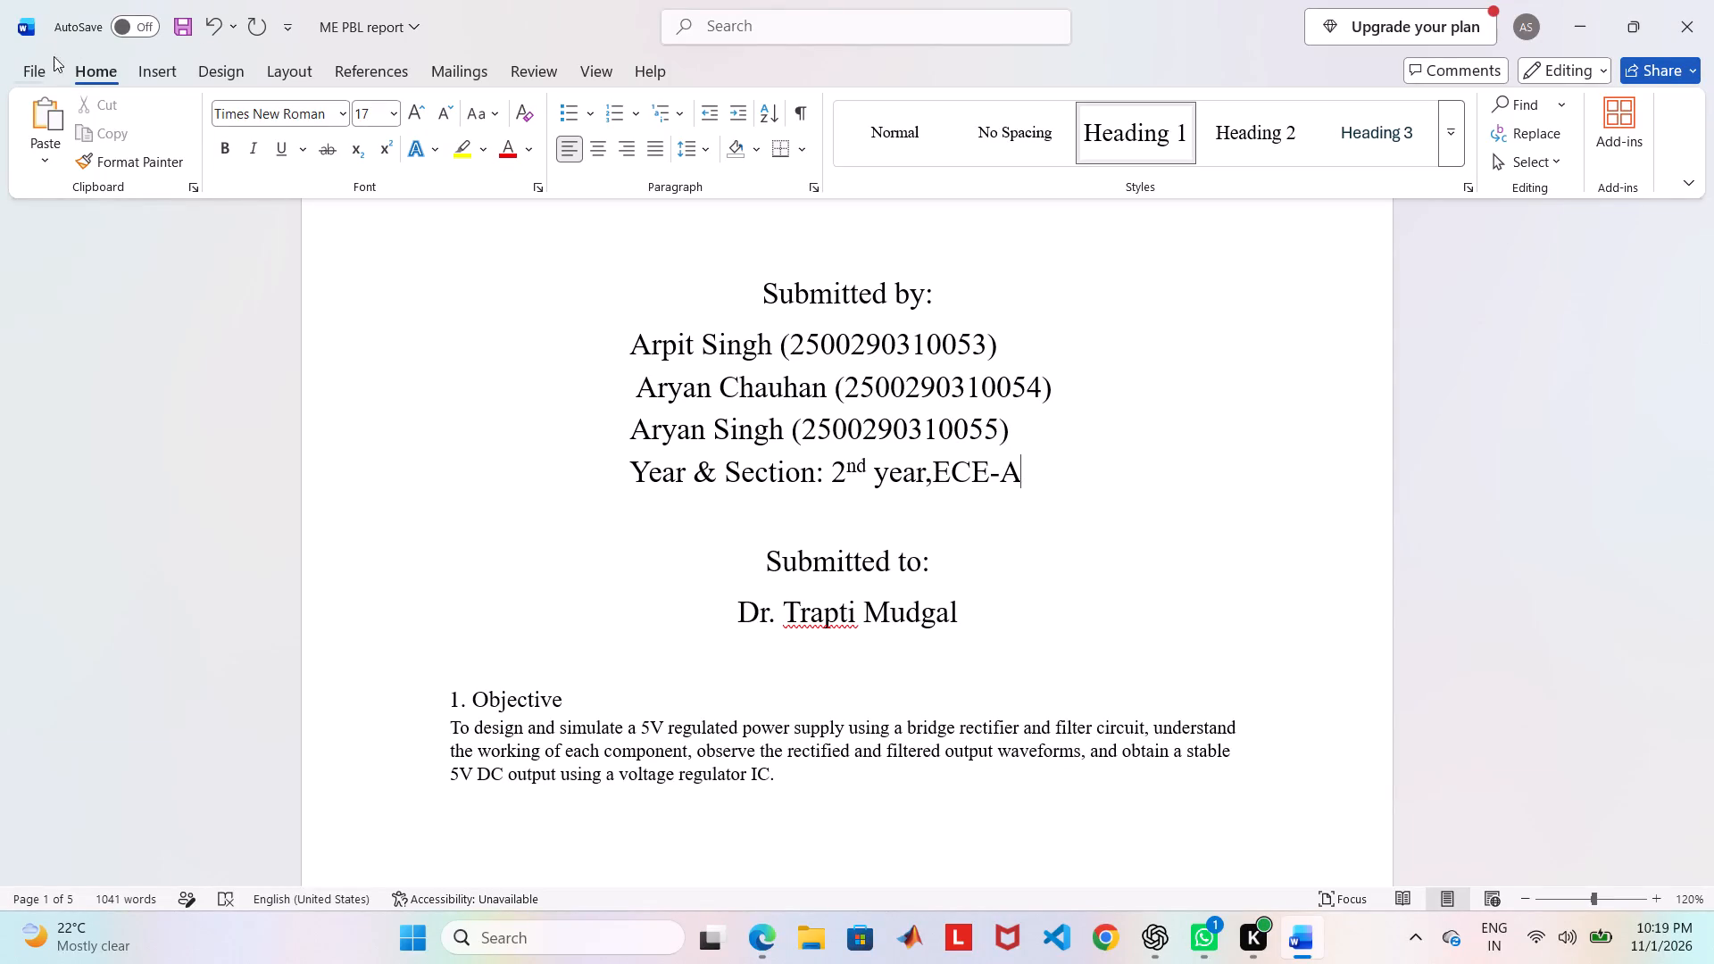
Save the report to the Desktop as a Word document named "ME PBL report AA".
click(34, 72)
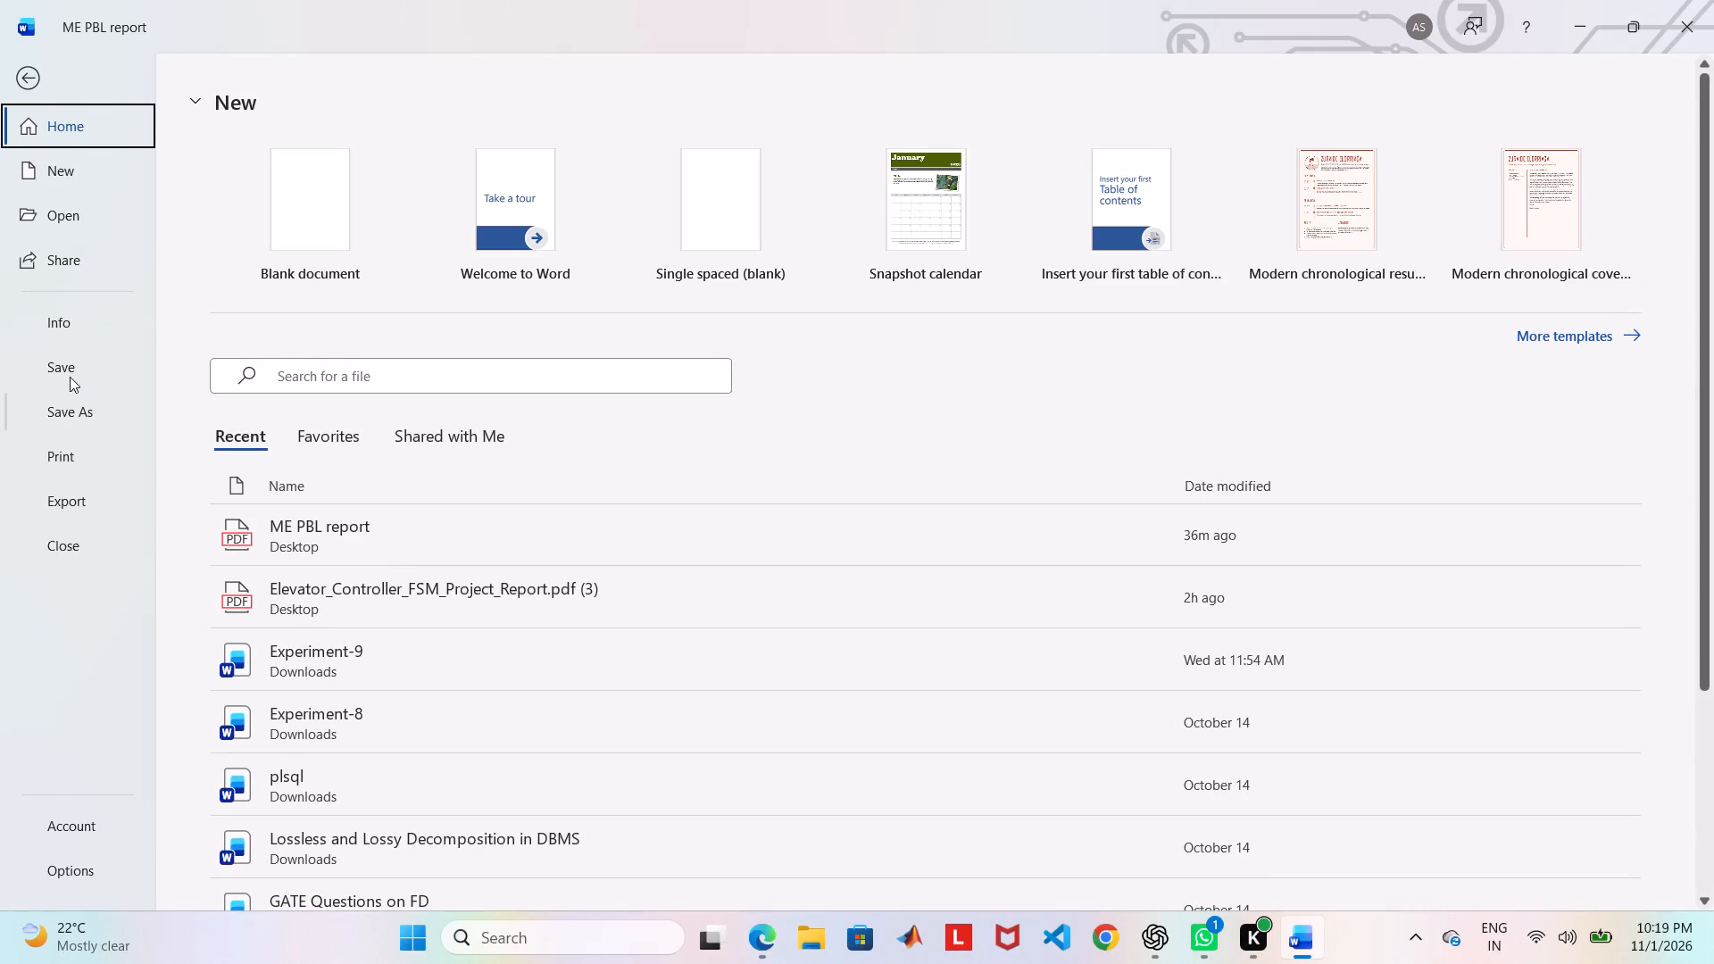
click(70, 370)
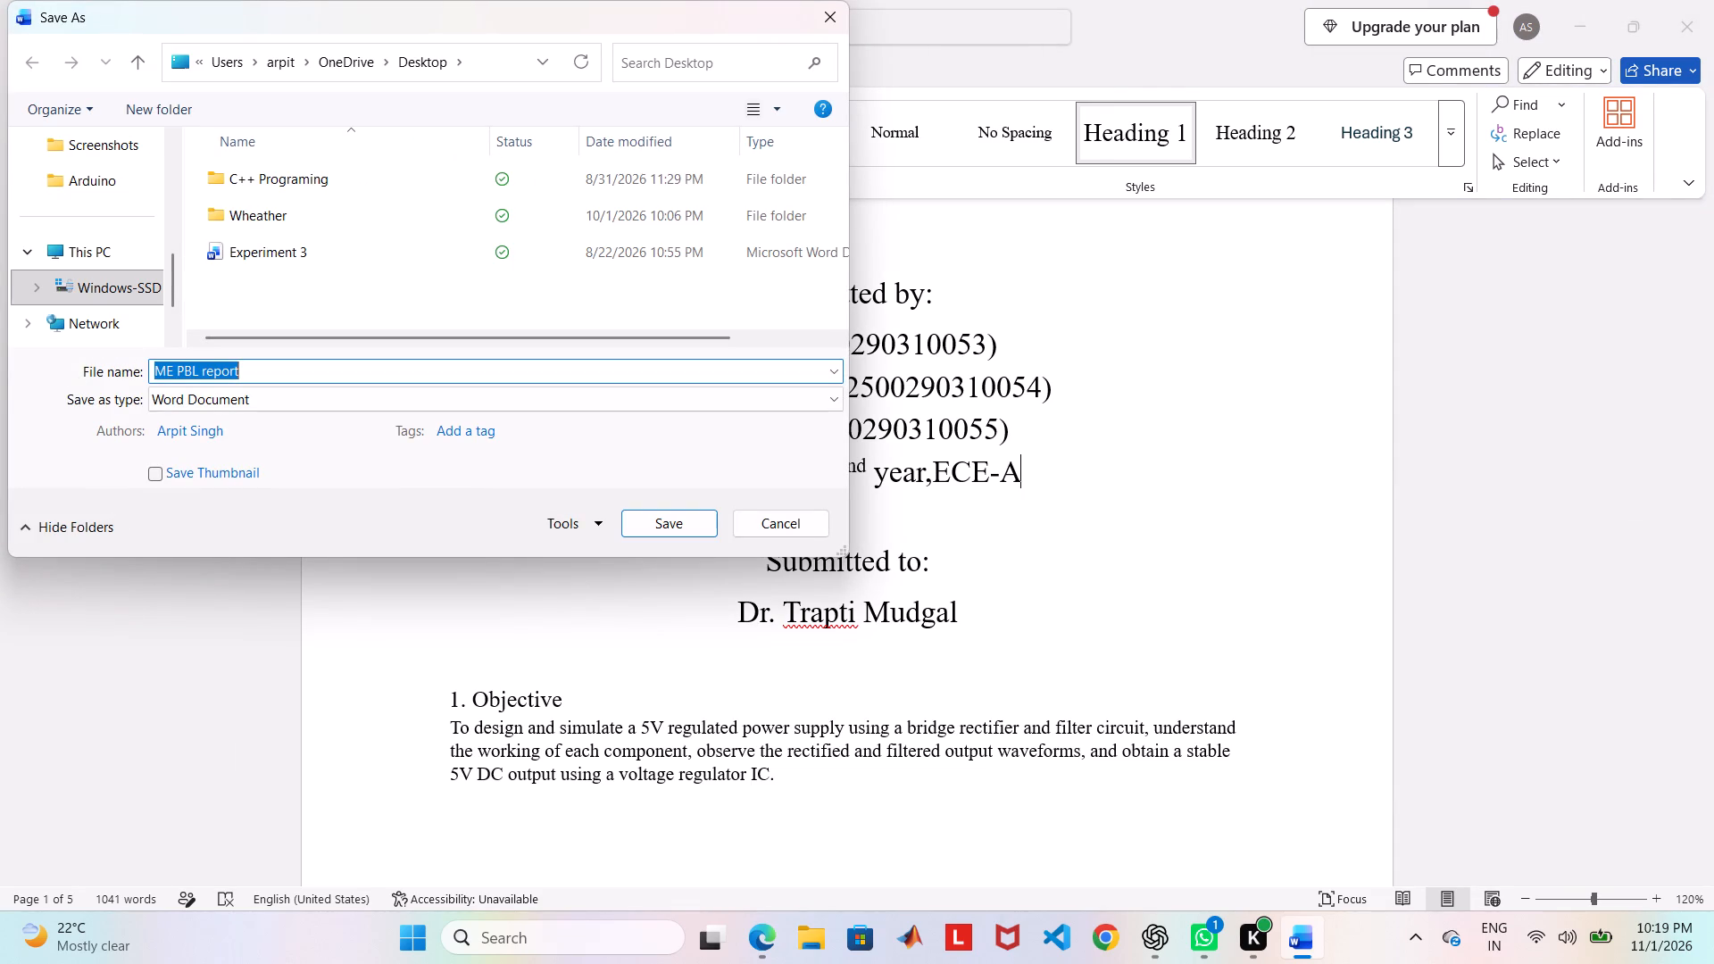
key(space)
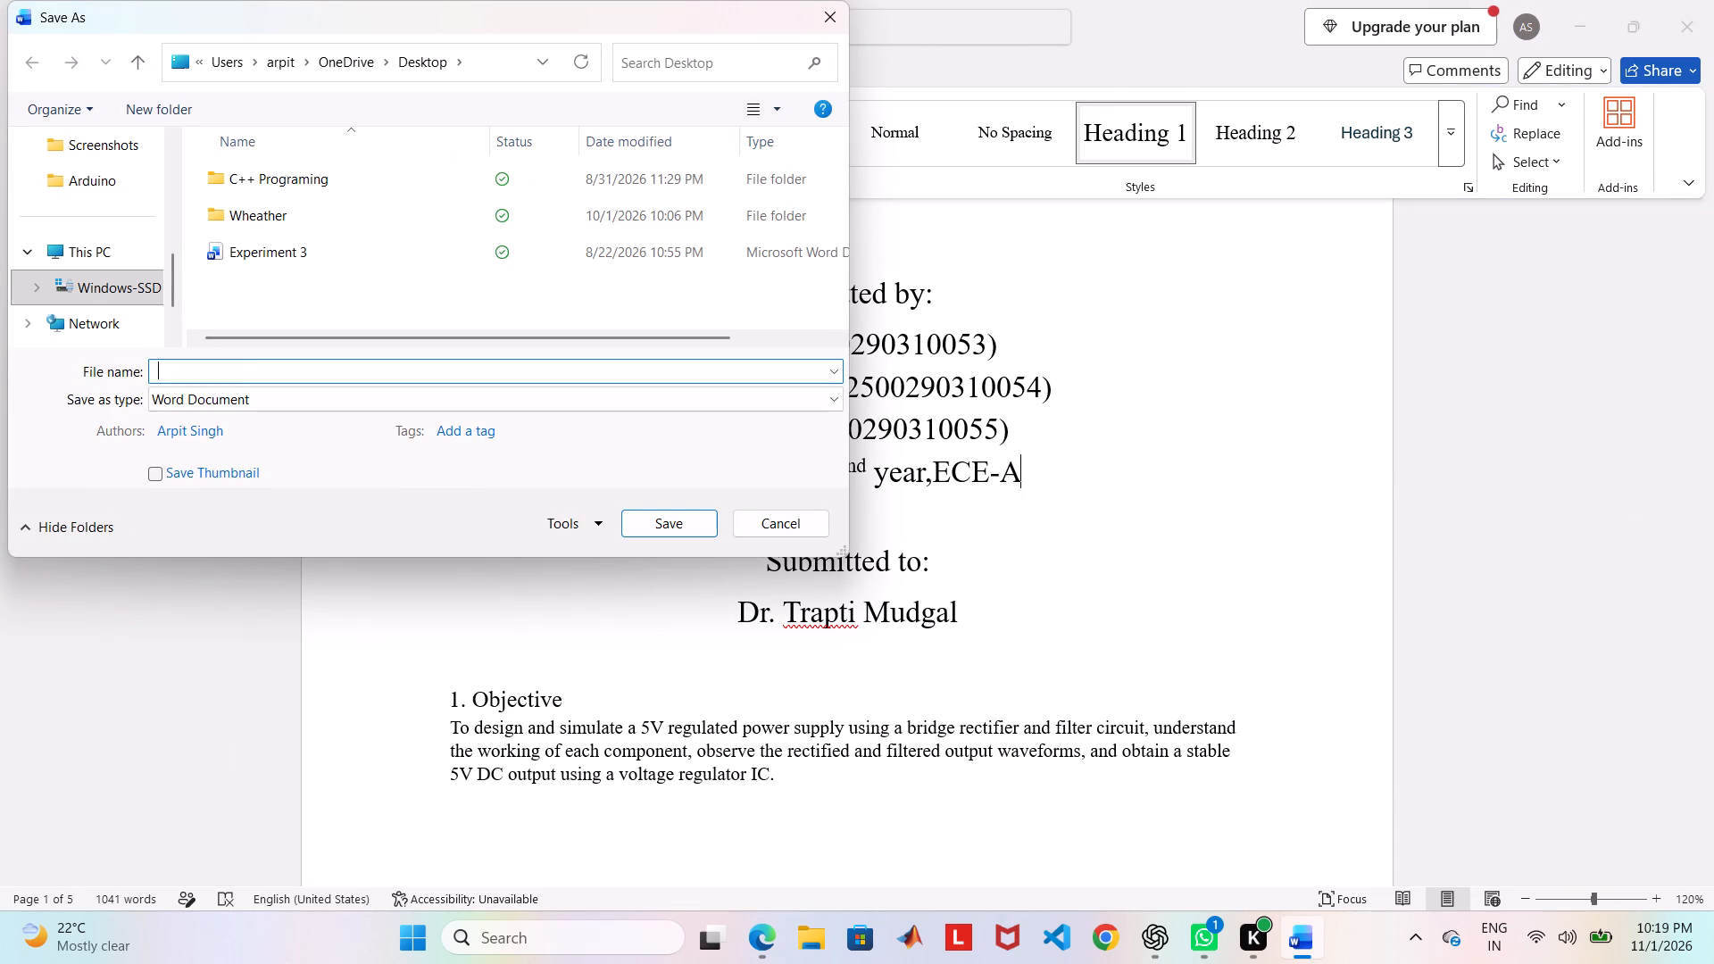
key(ctrl+z)
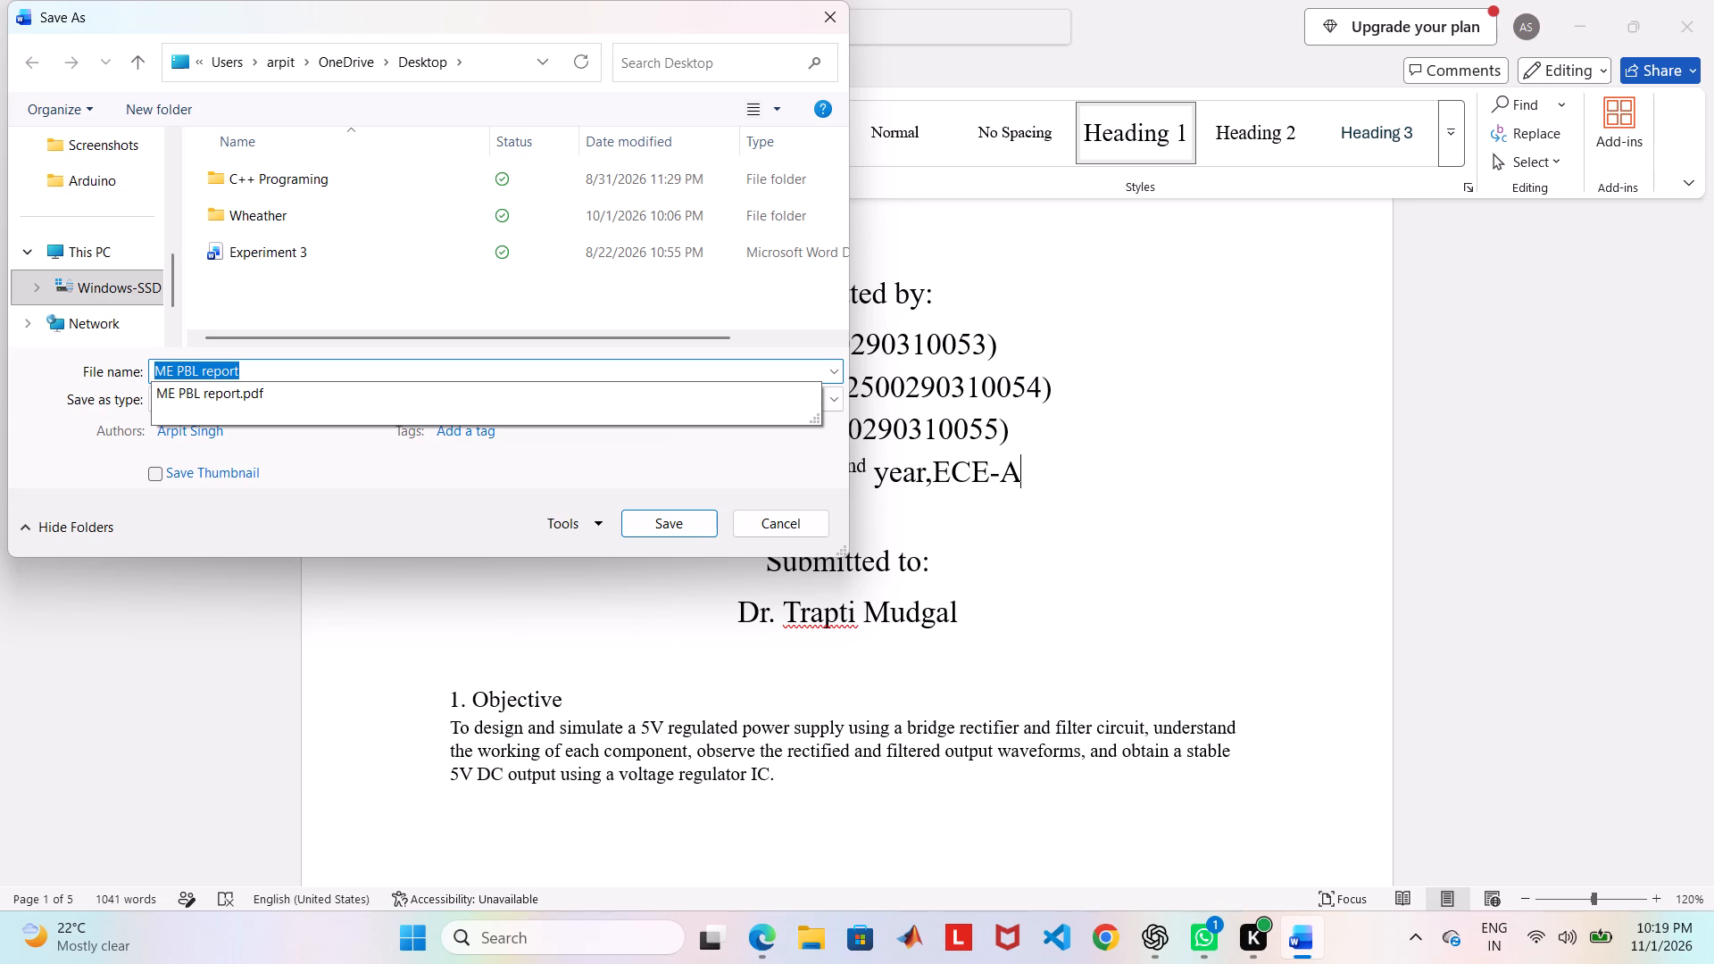
key(space)
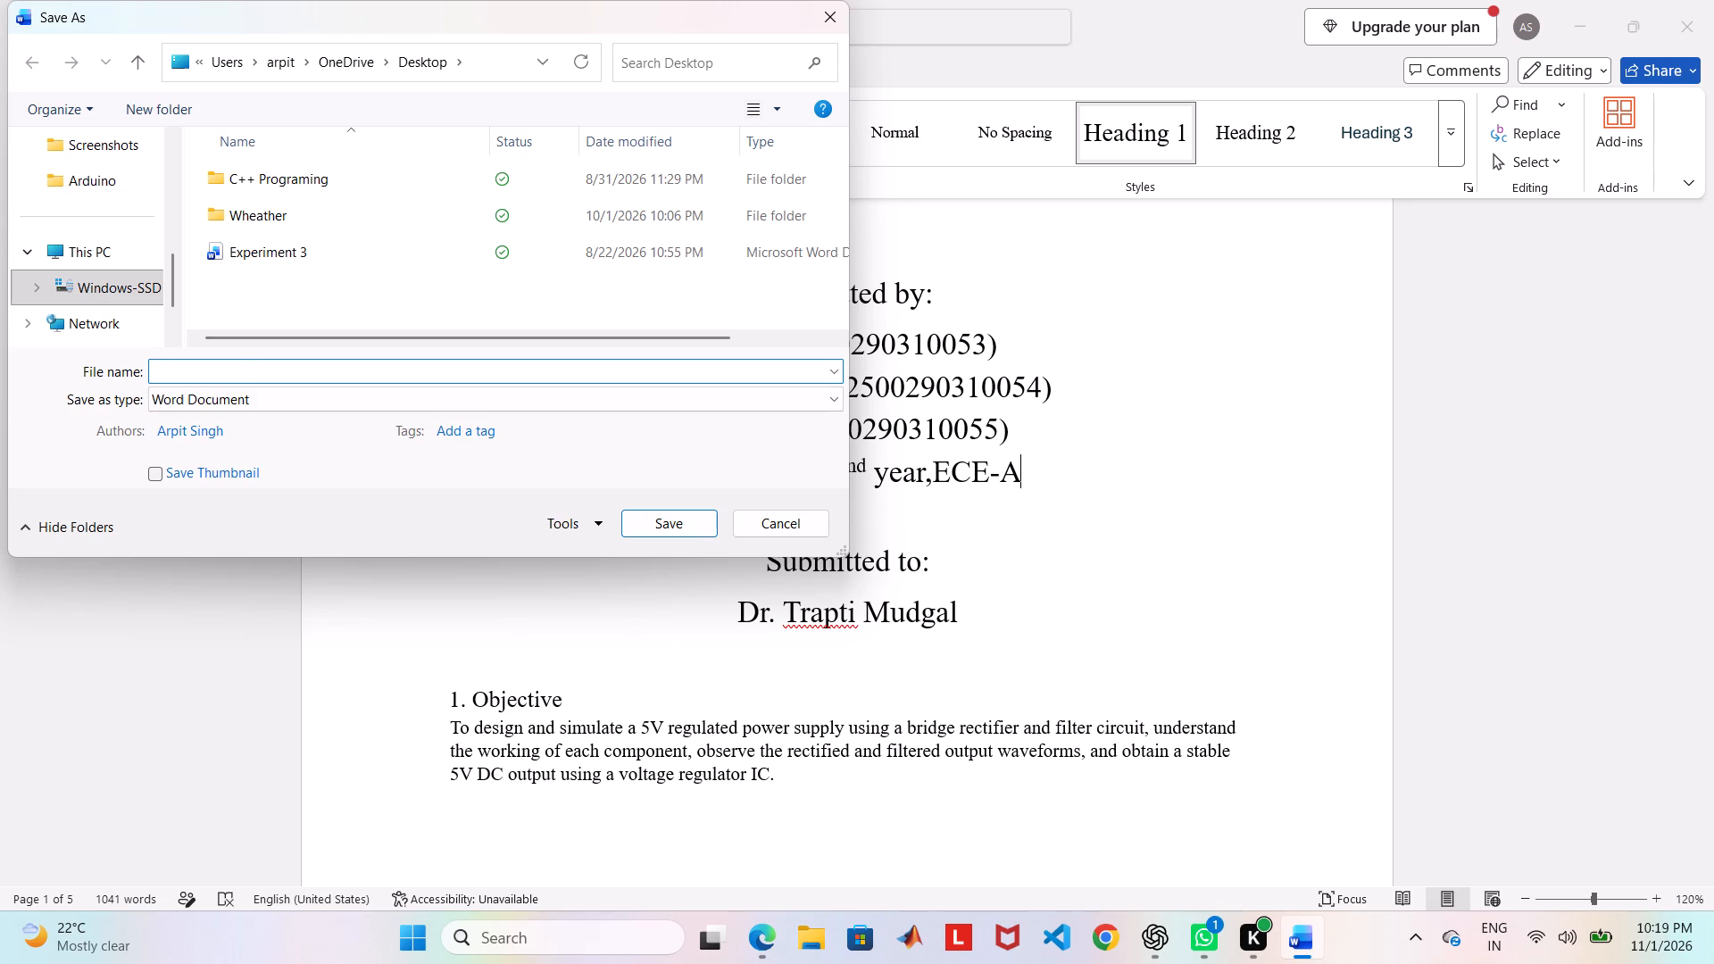
key(ctrl+z)
click(258, 378)
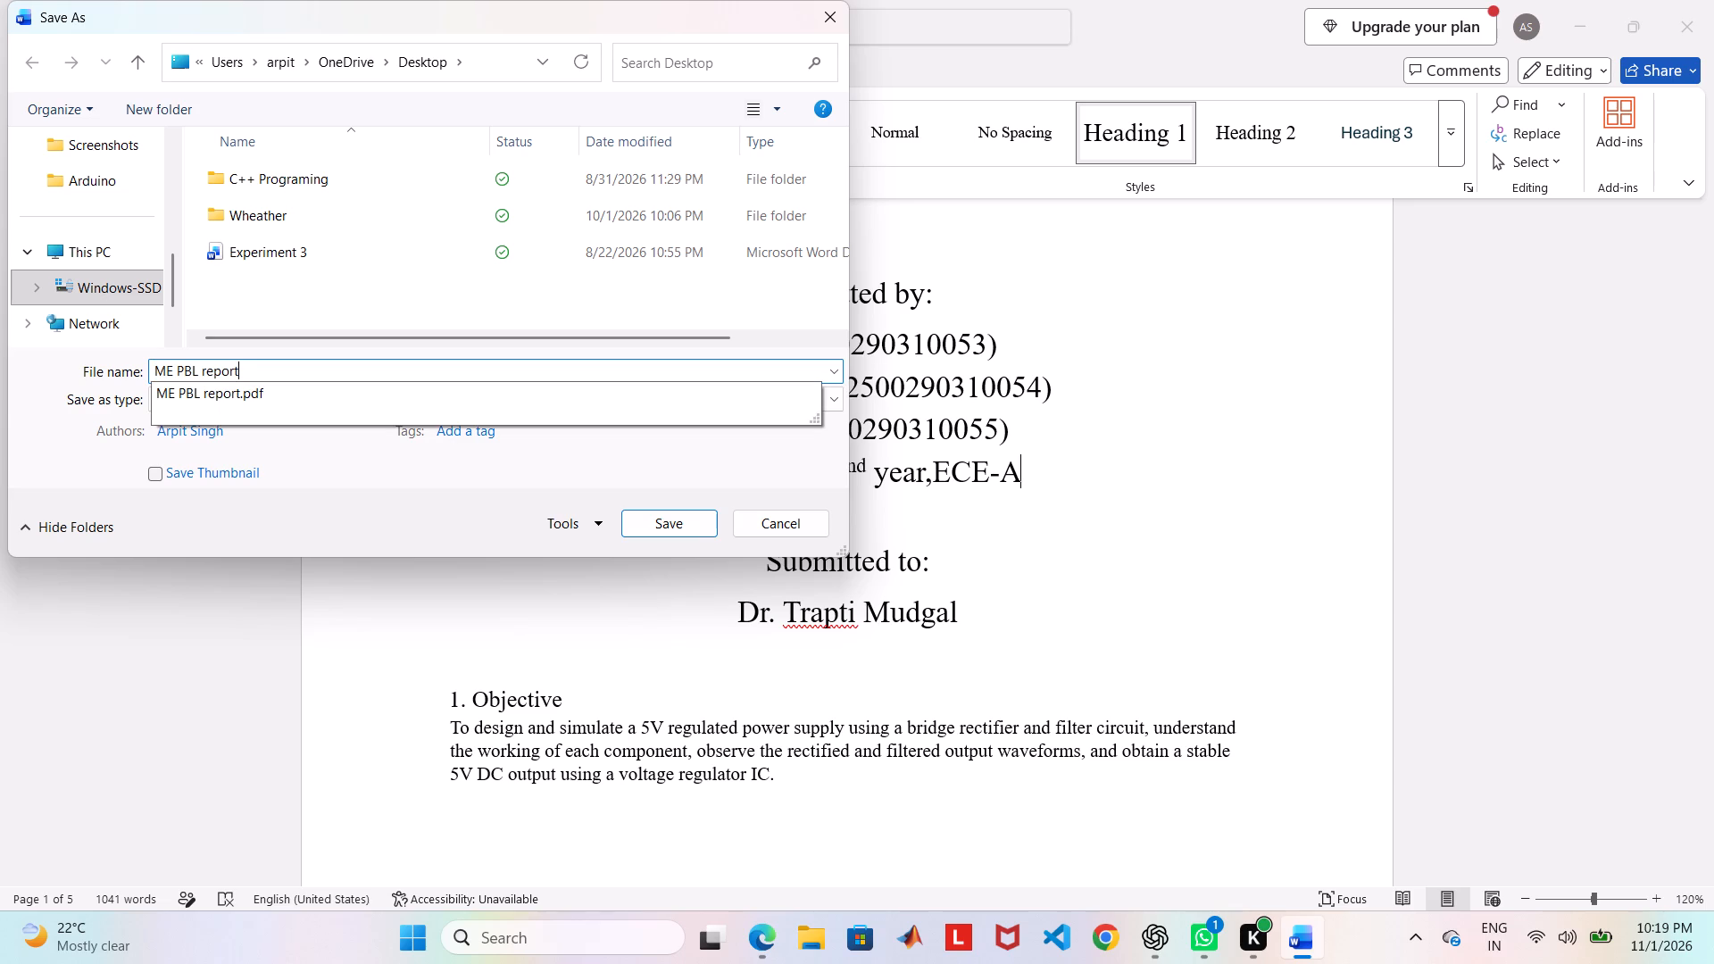
key(space)
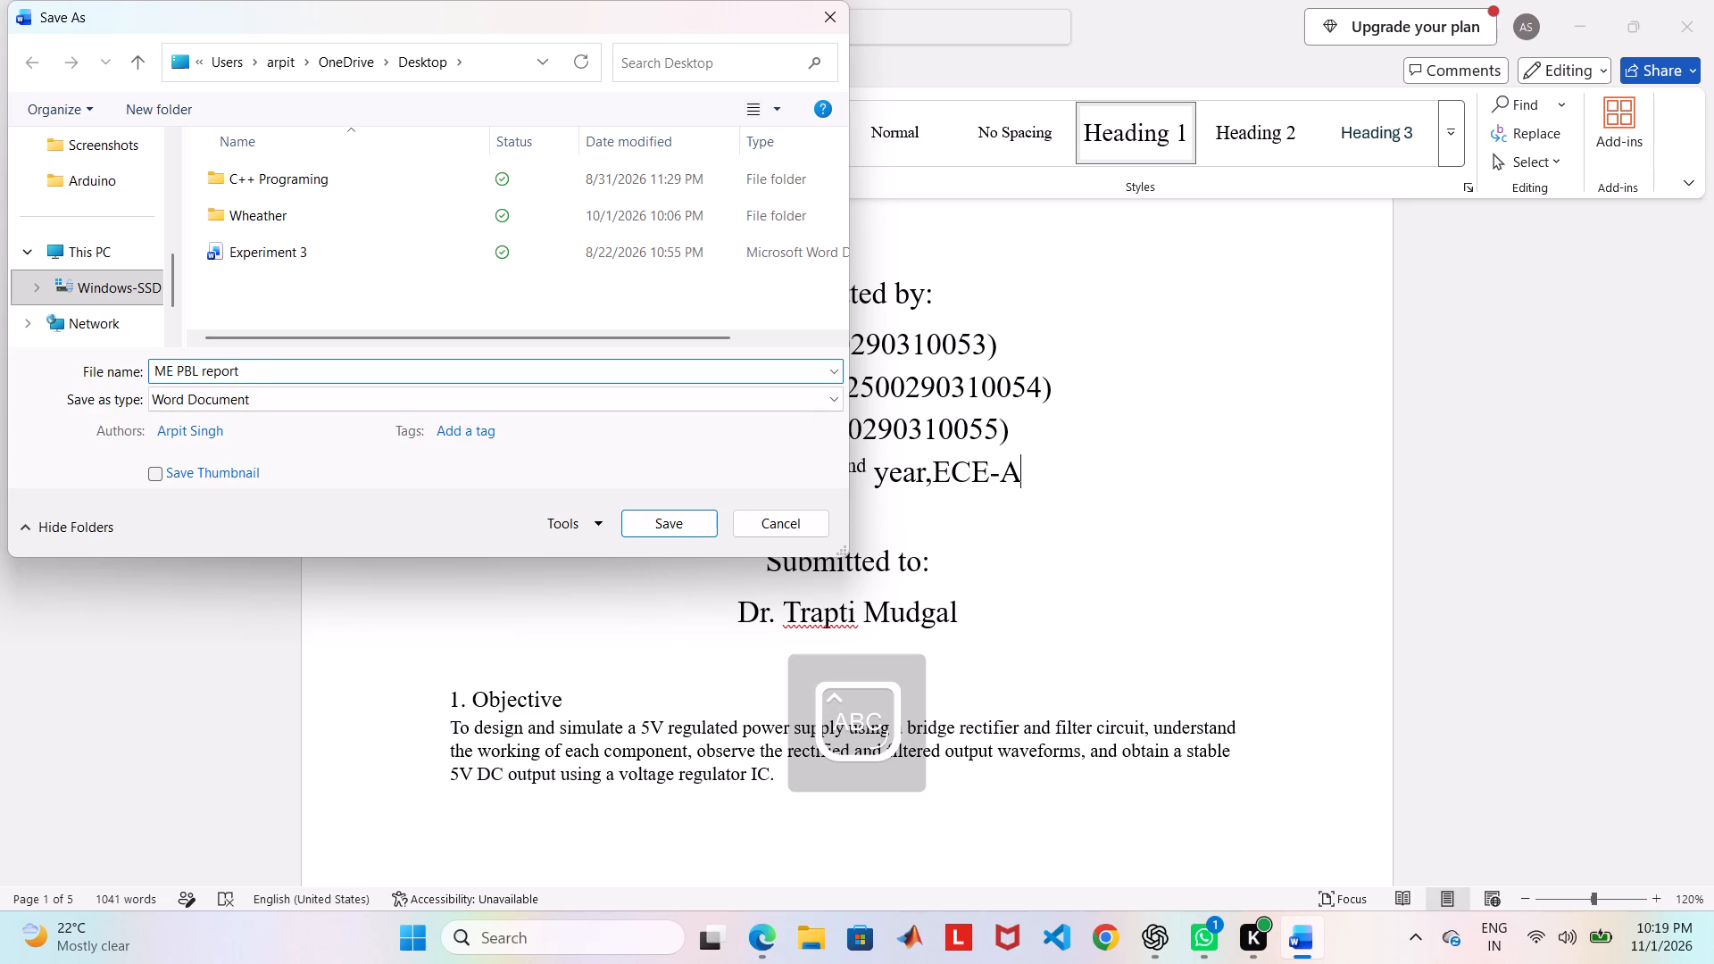
text(AA)
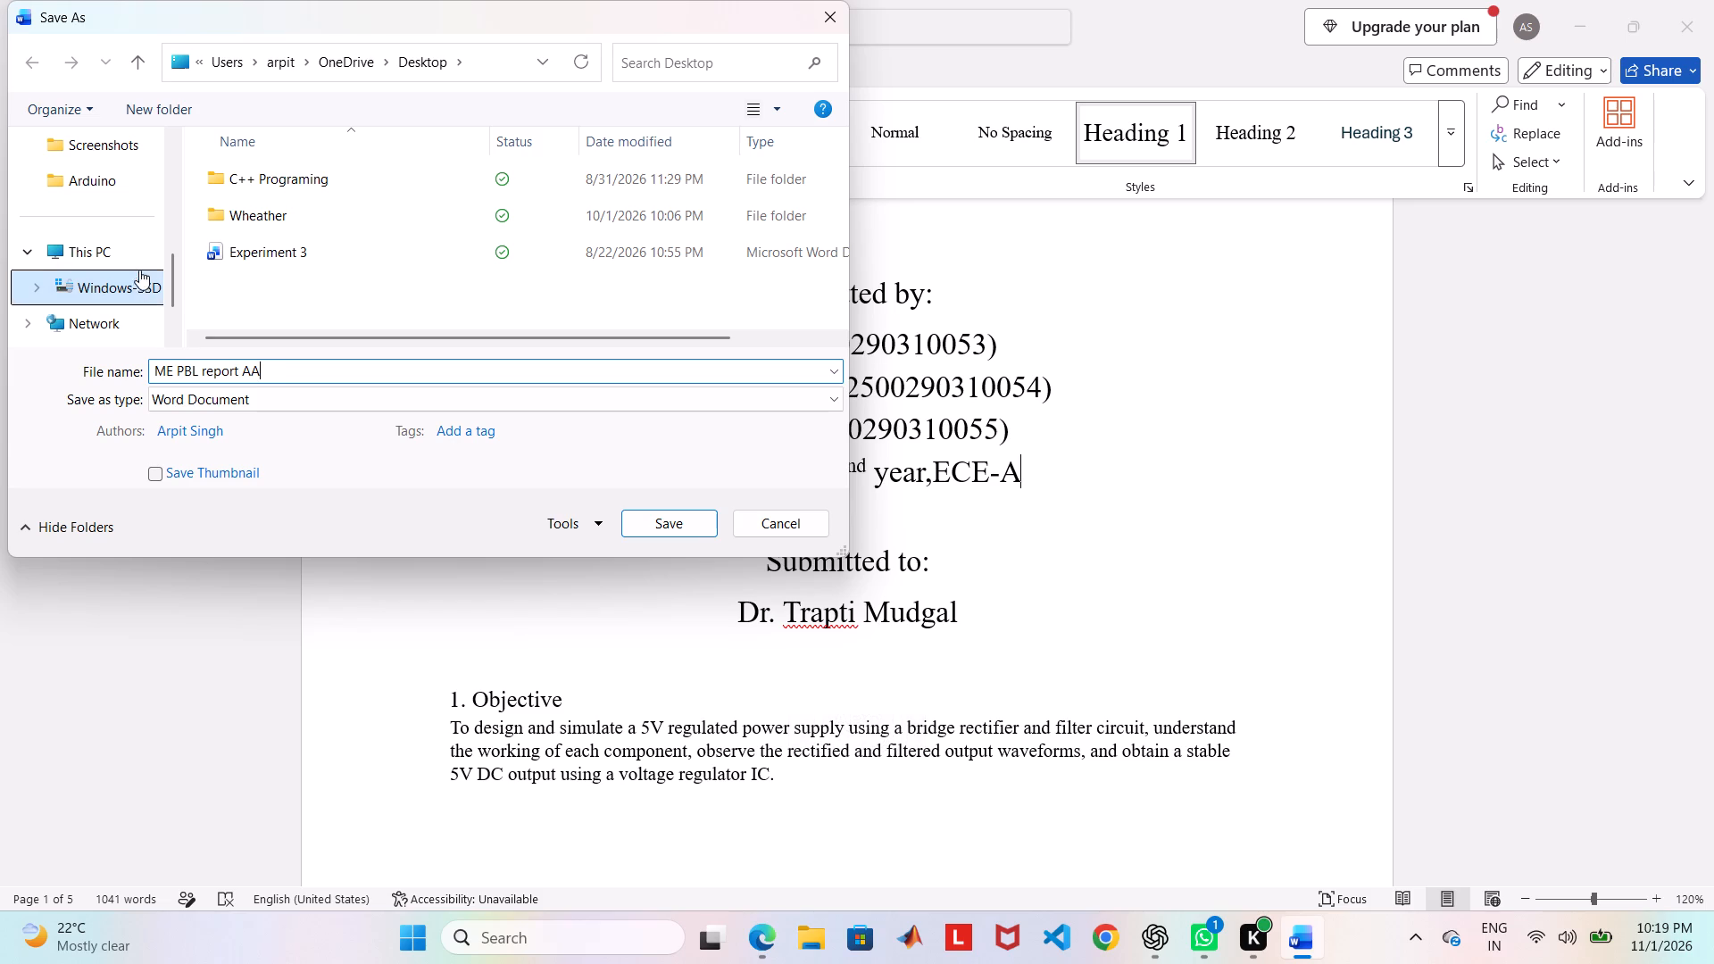
click(669, 519)
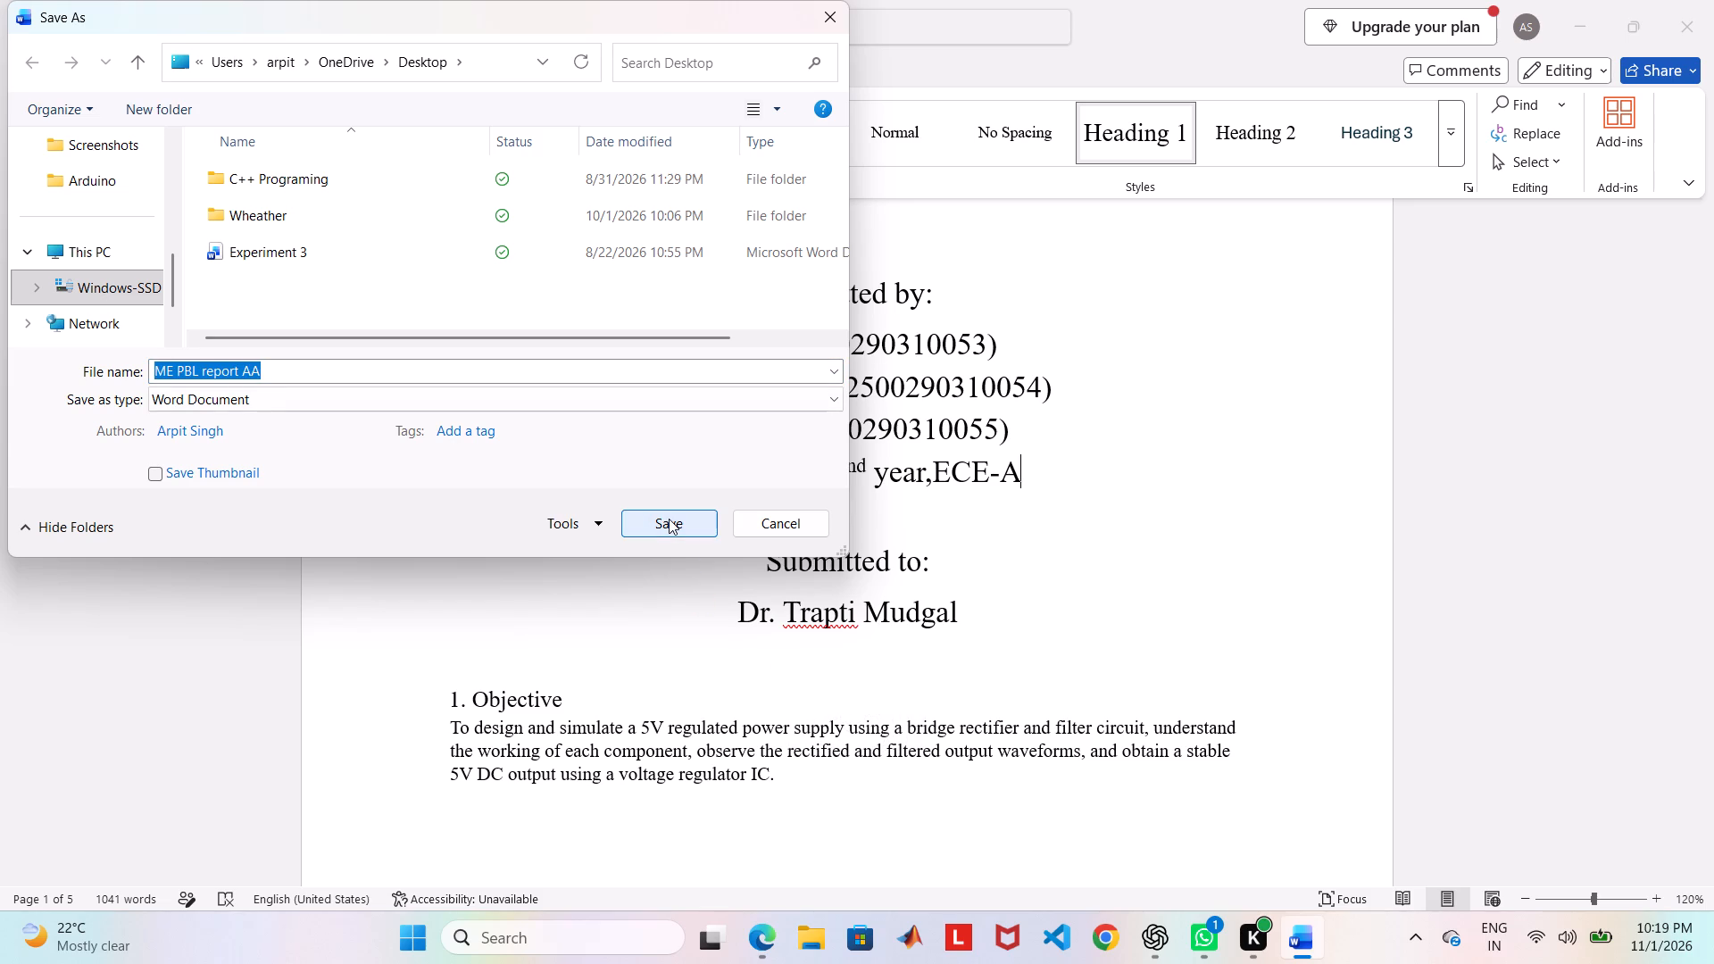
click(663, 525)
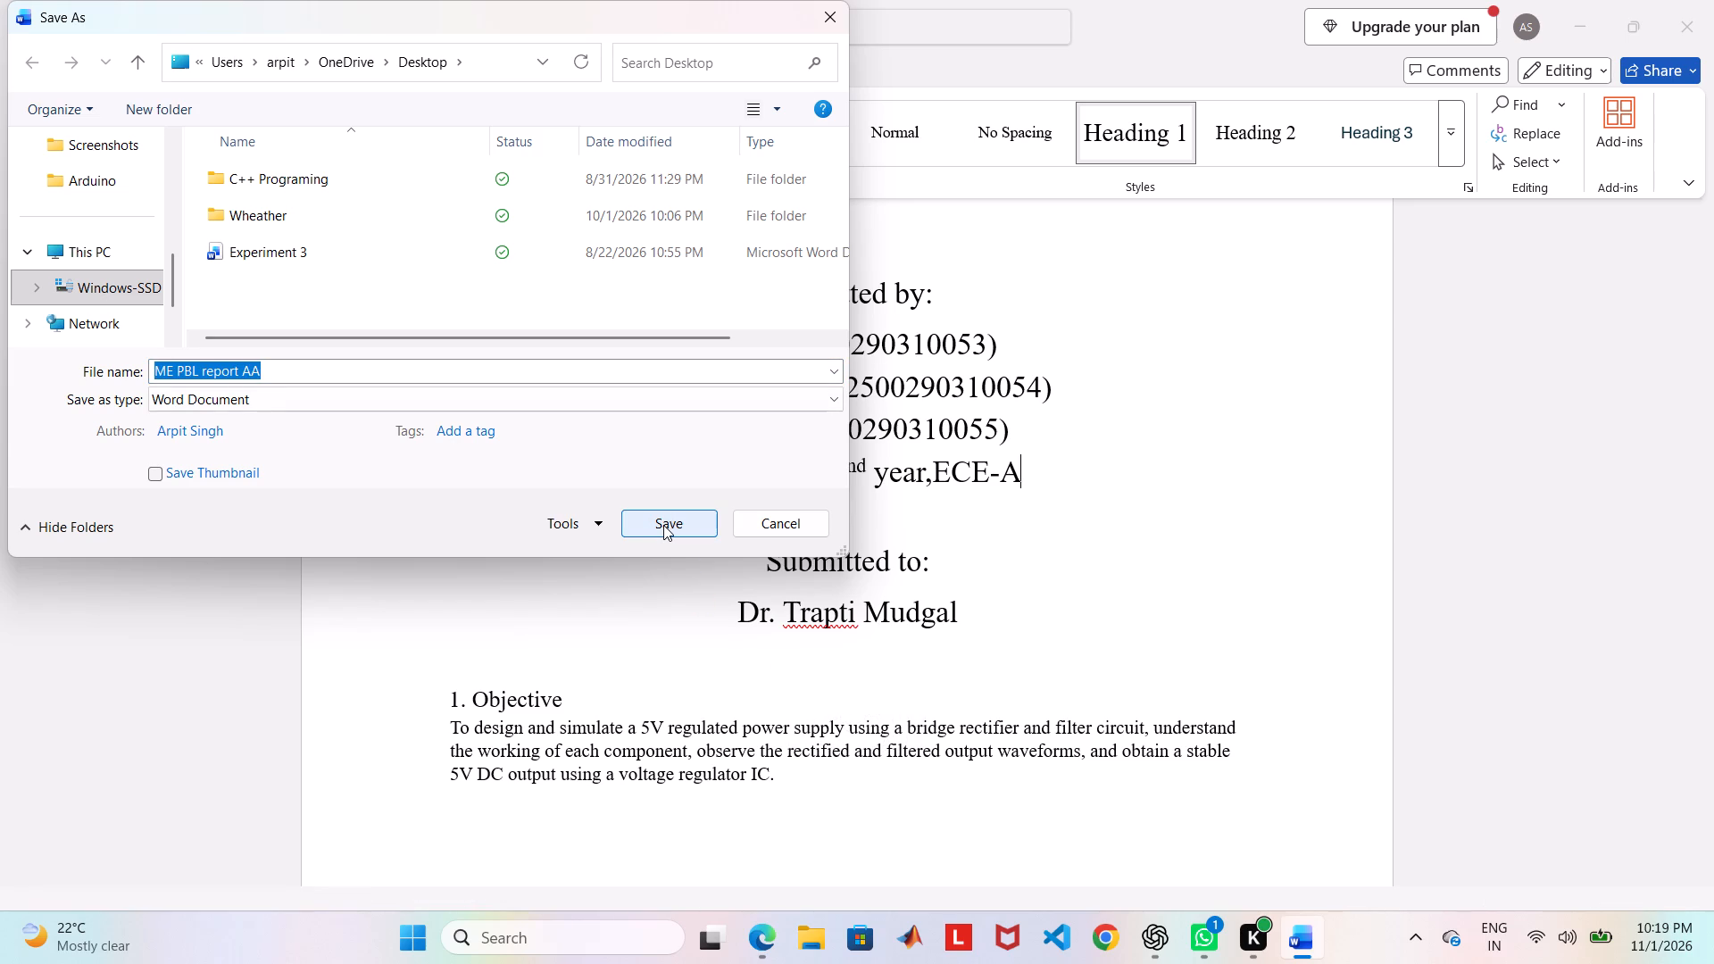
click(664, 520)
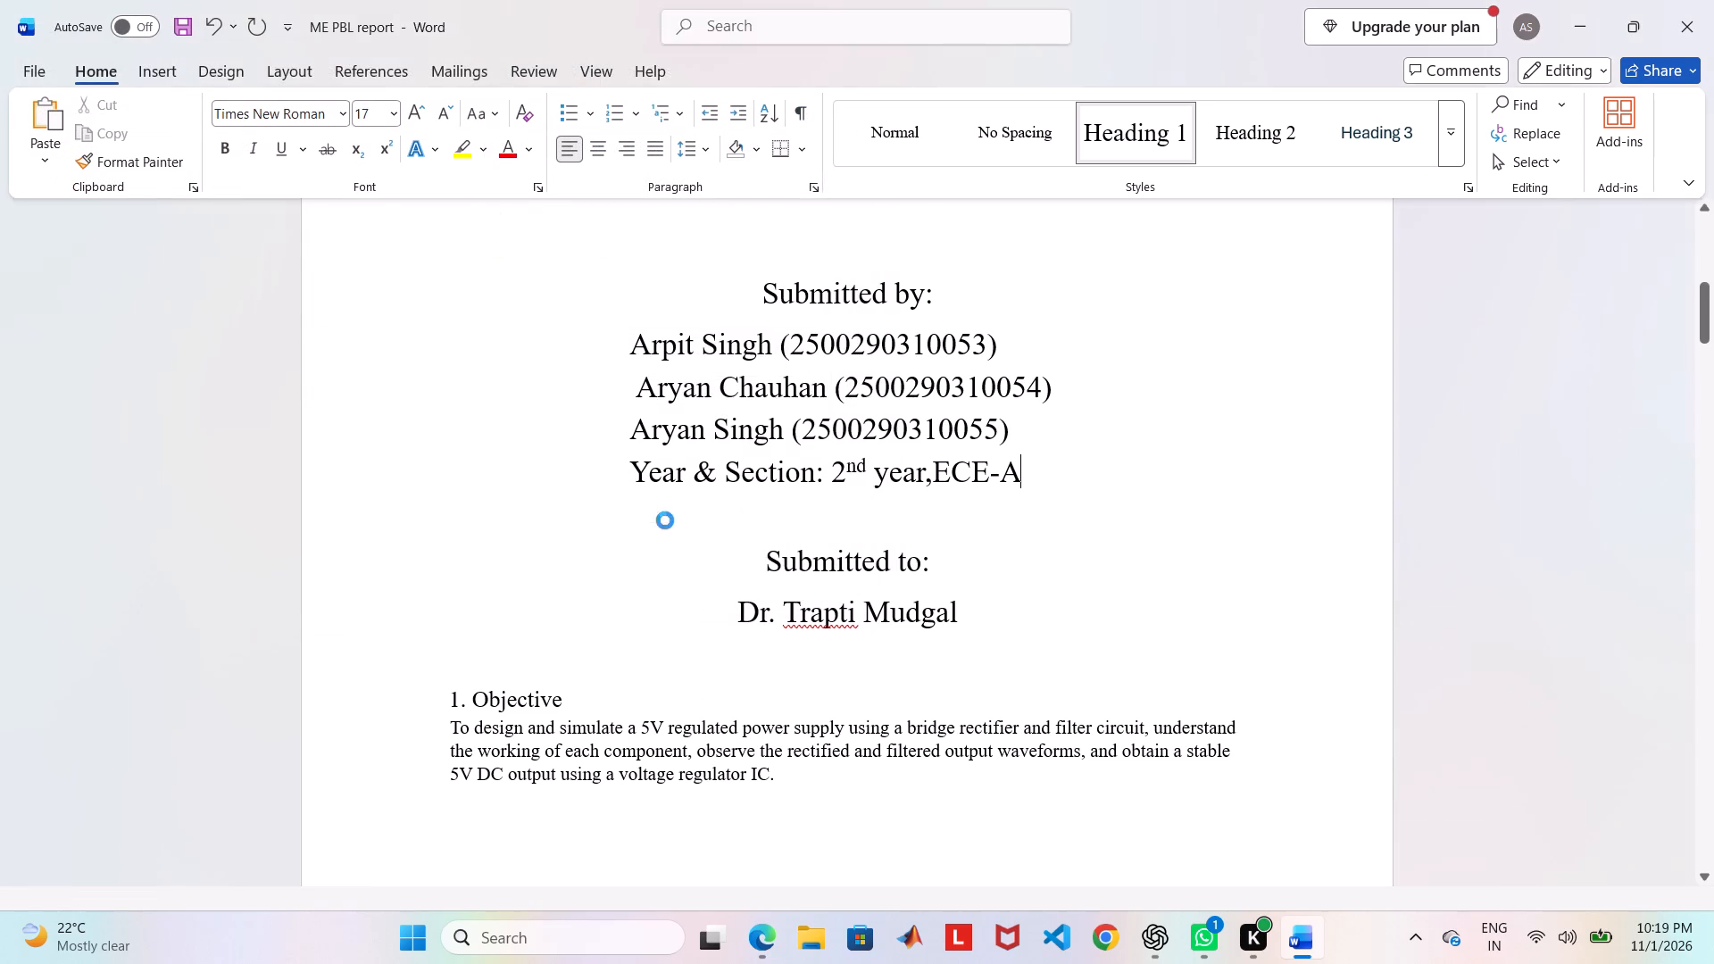
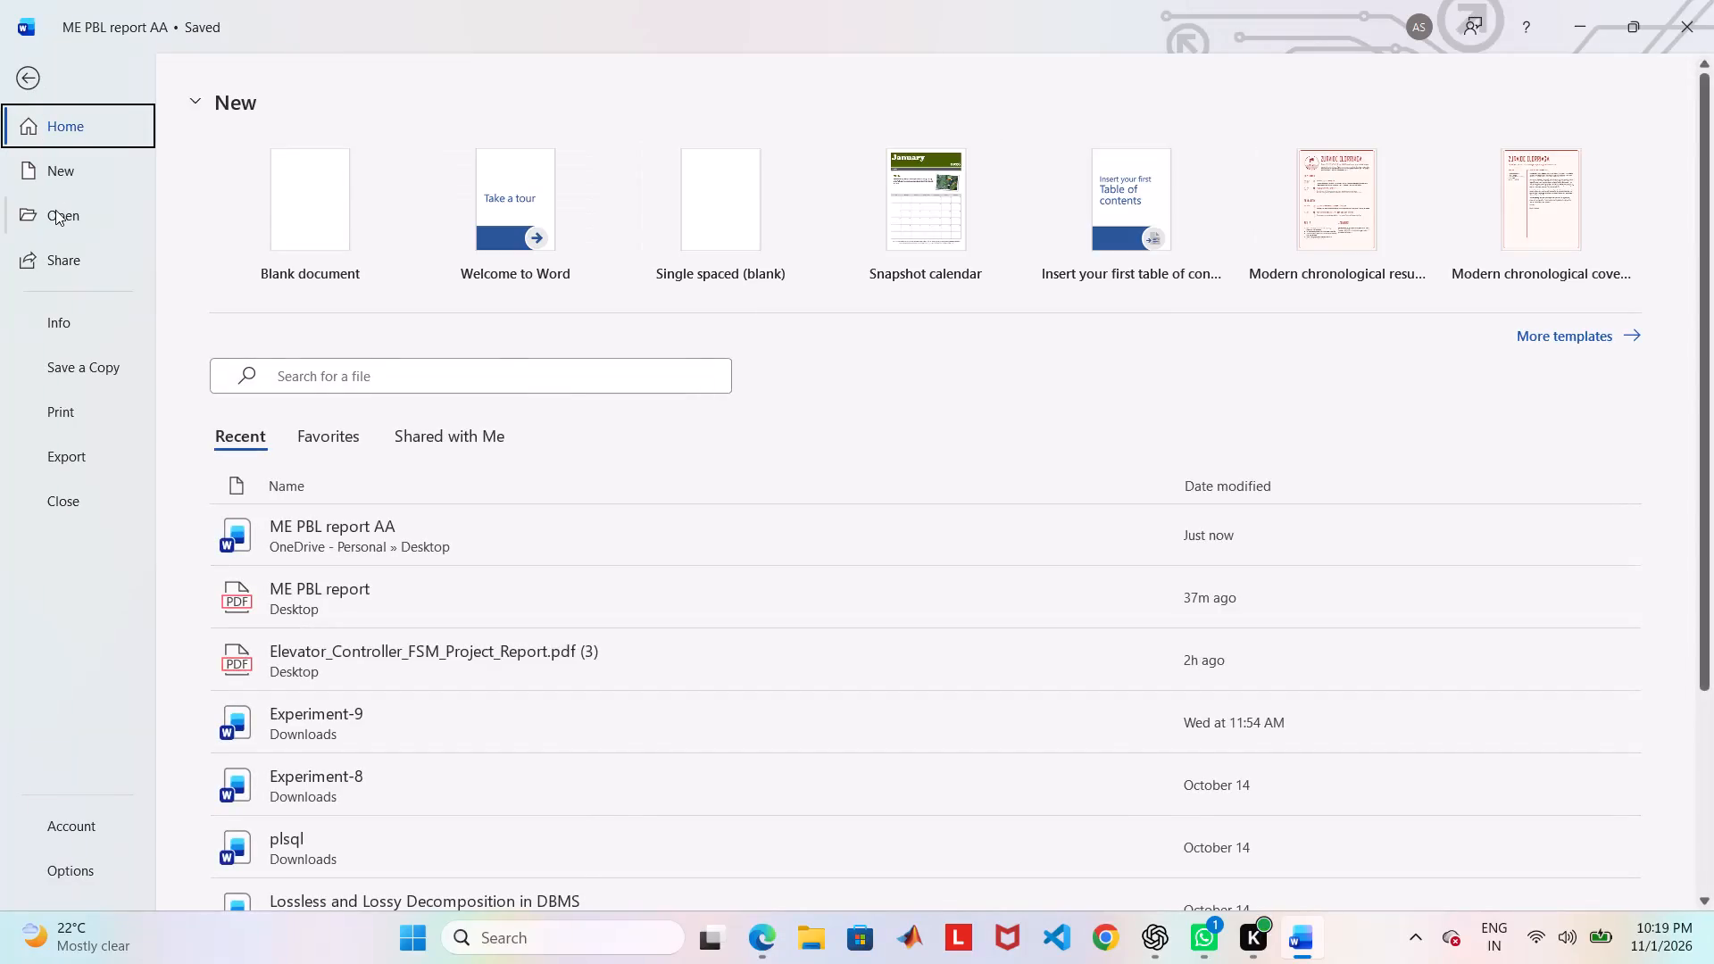
click(55, 210)
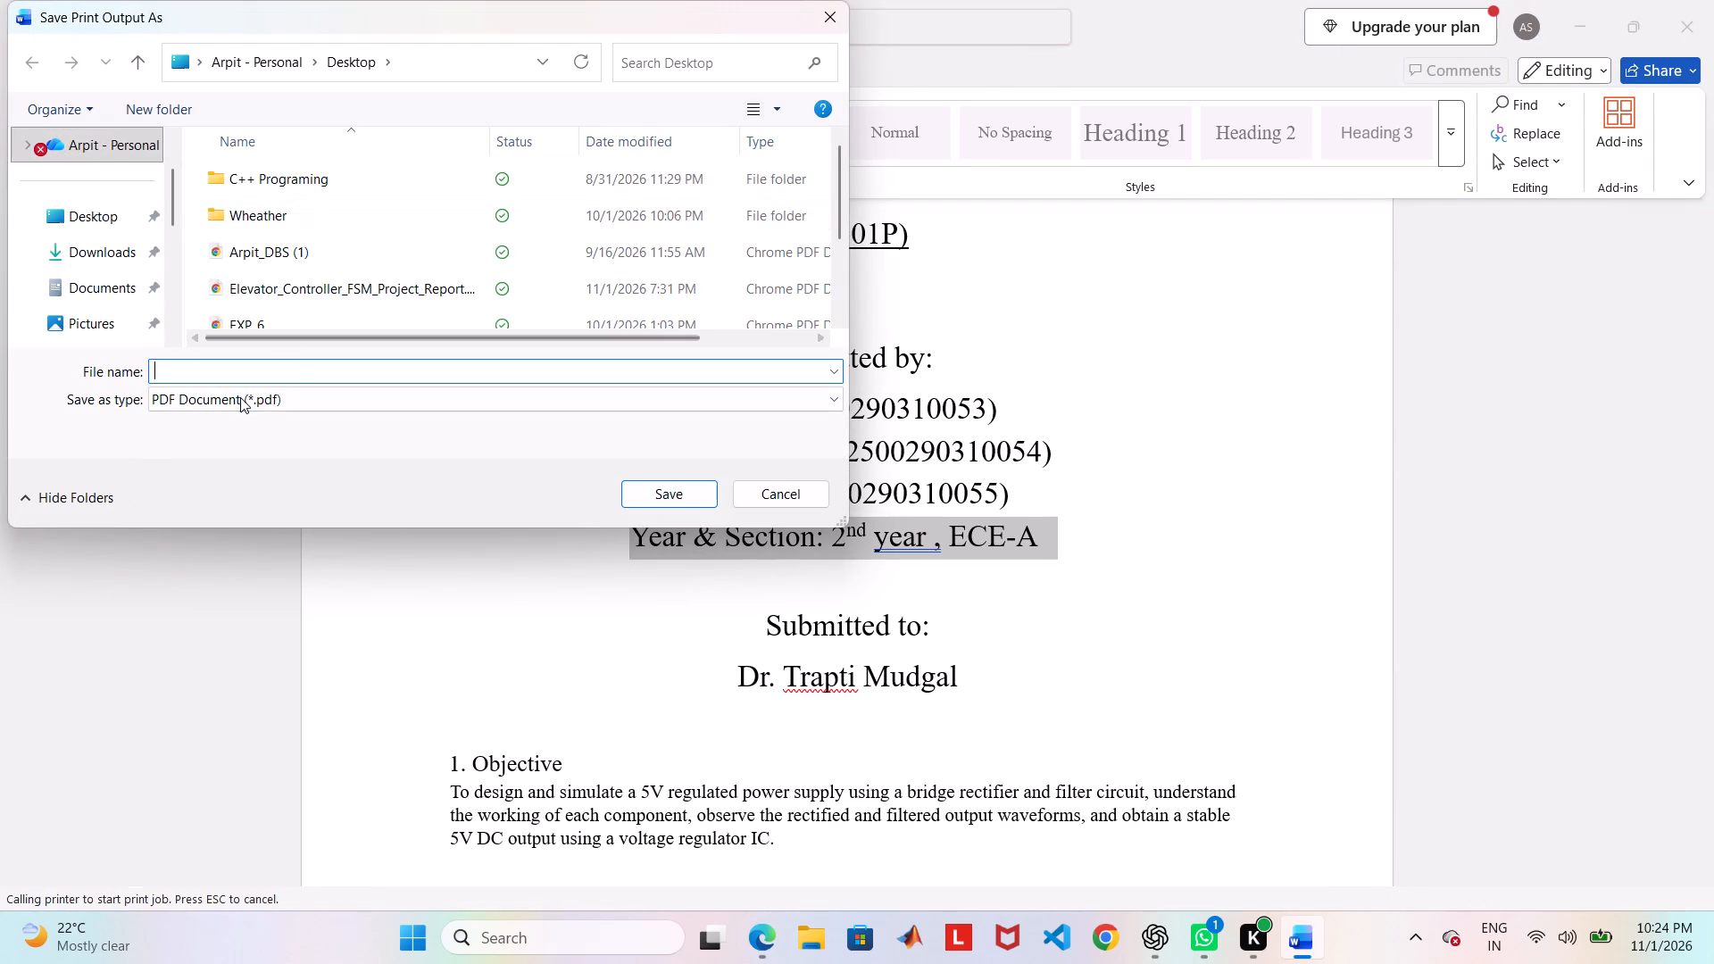
click(100, 223)
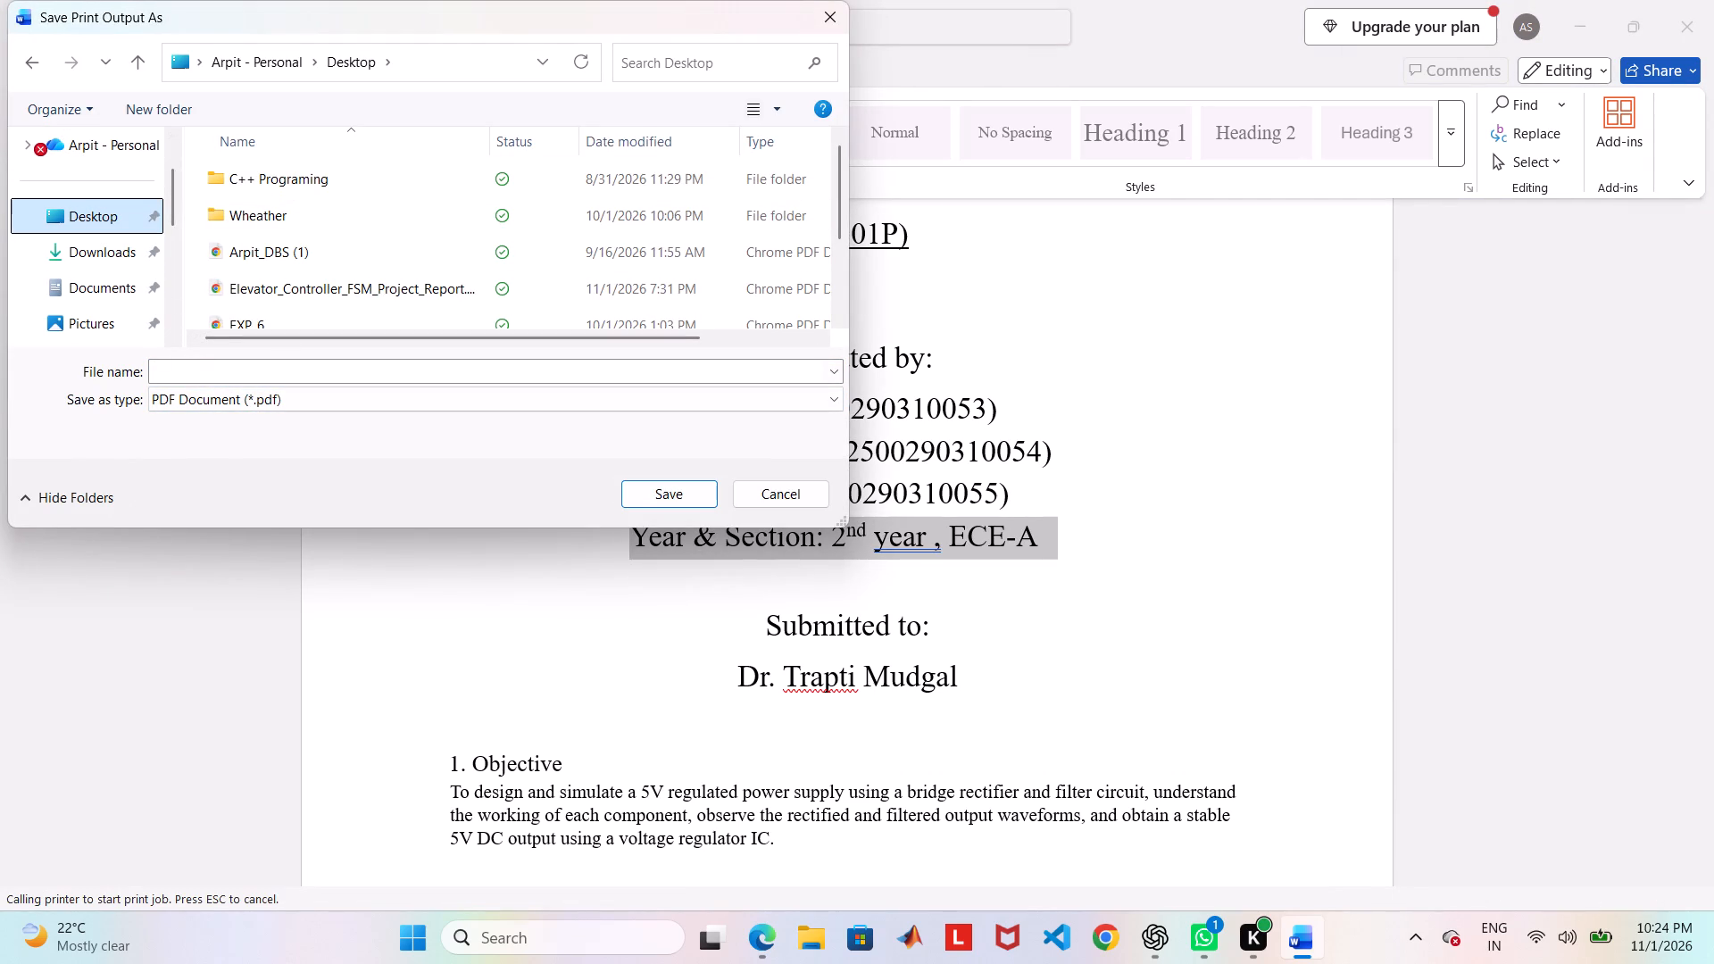
text(me)
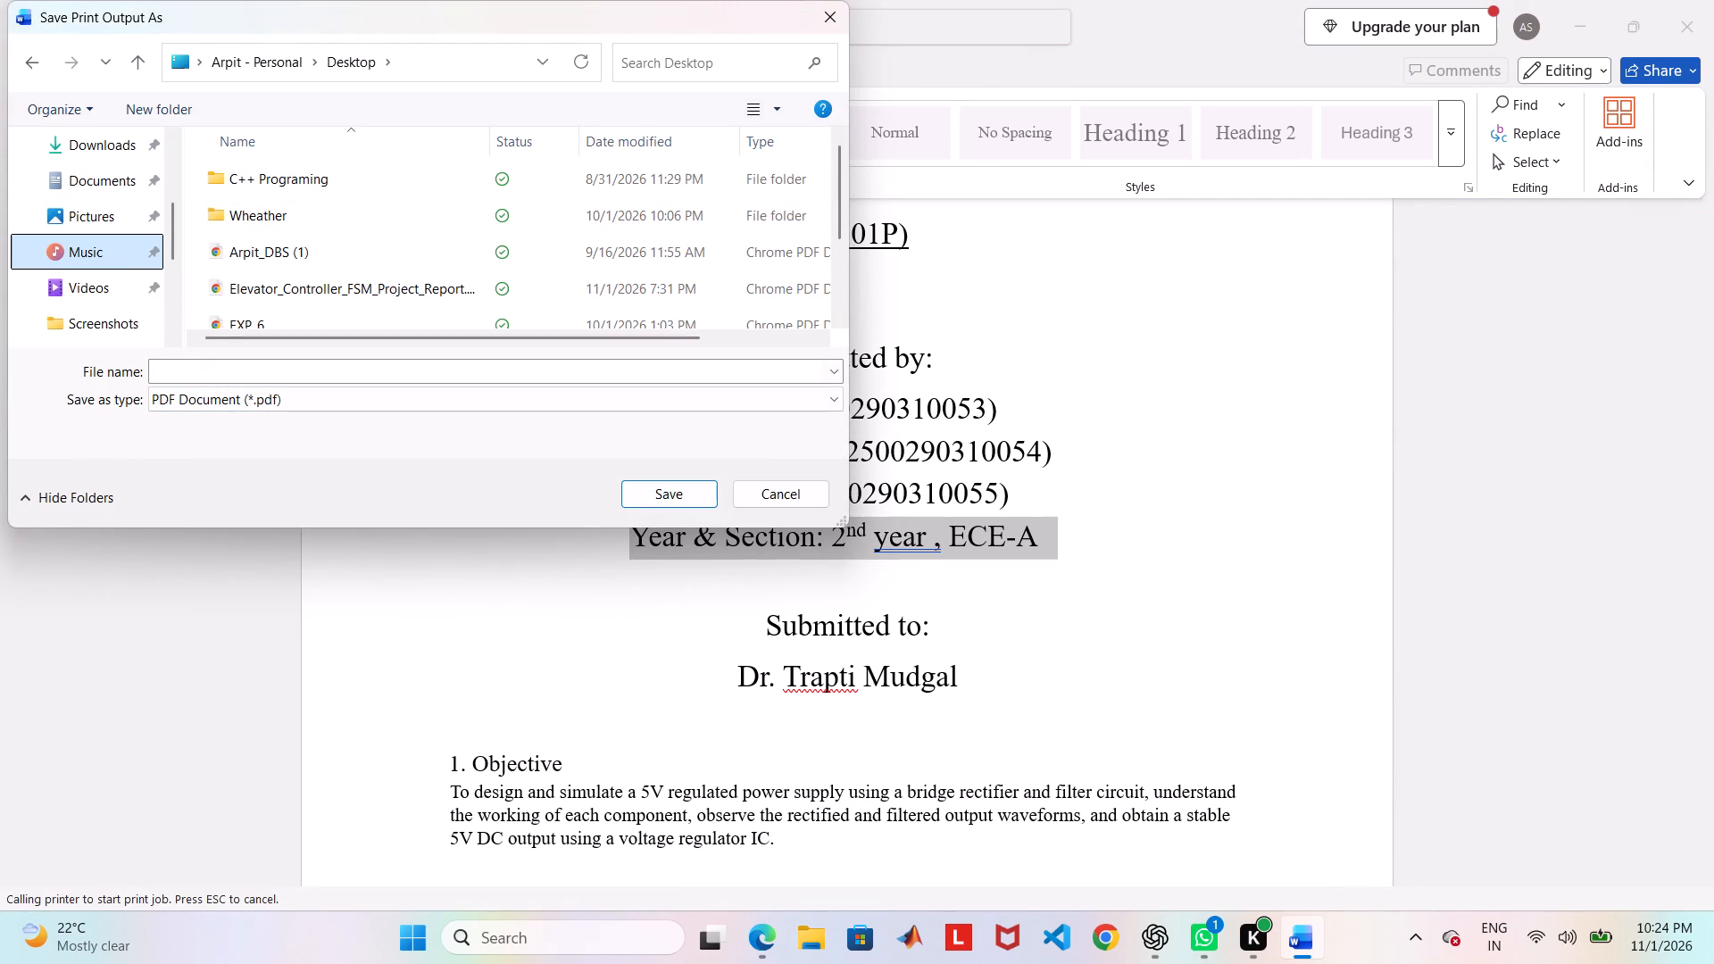
scroll(81, 155, up, 3)
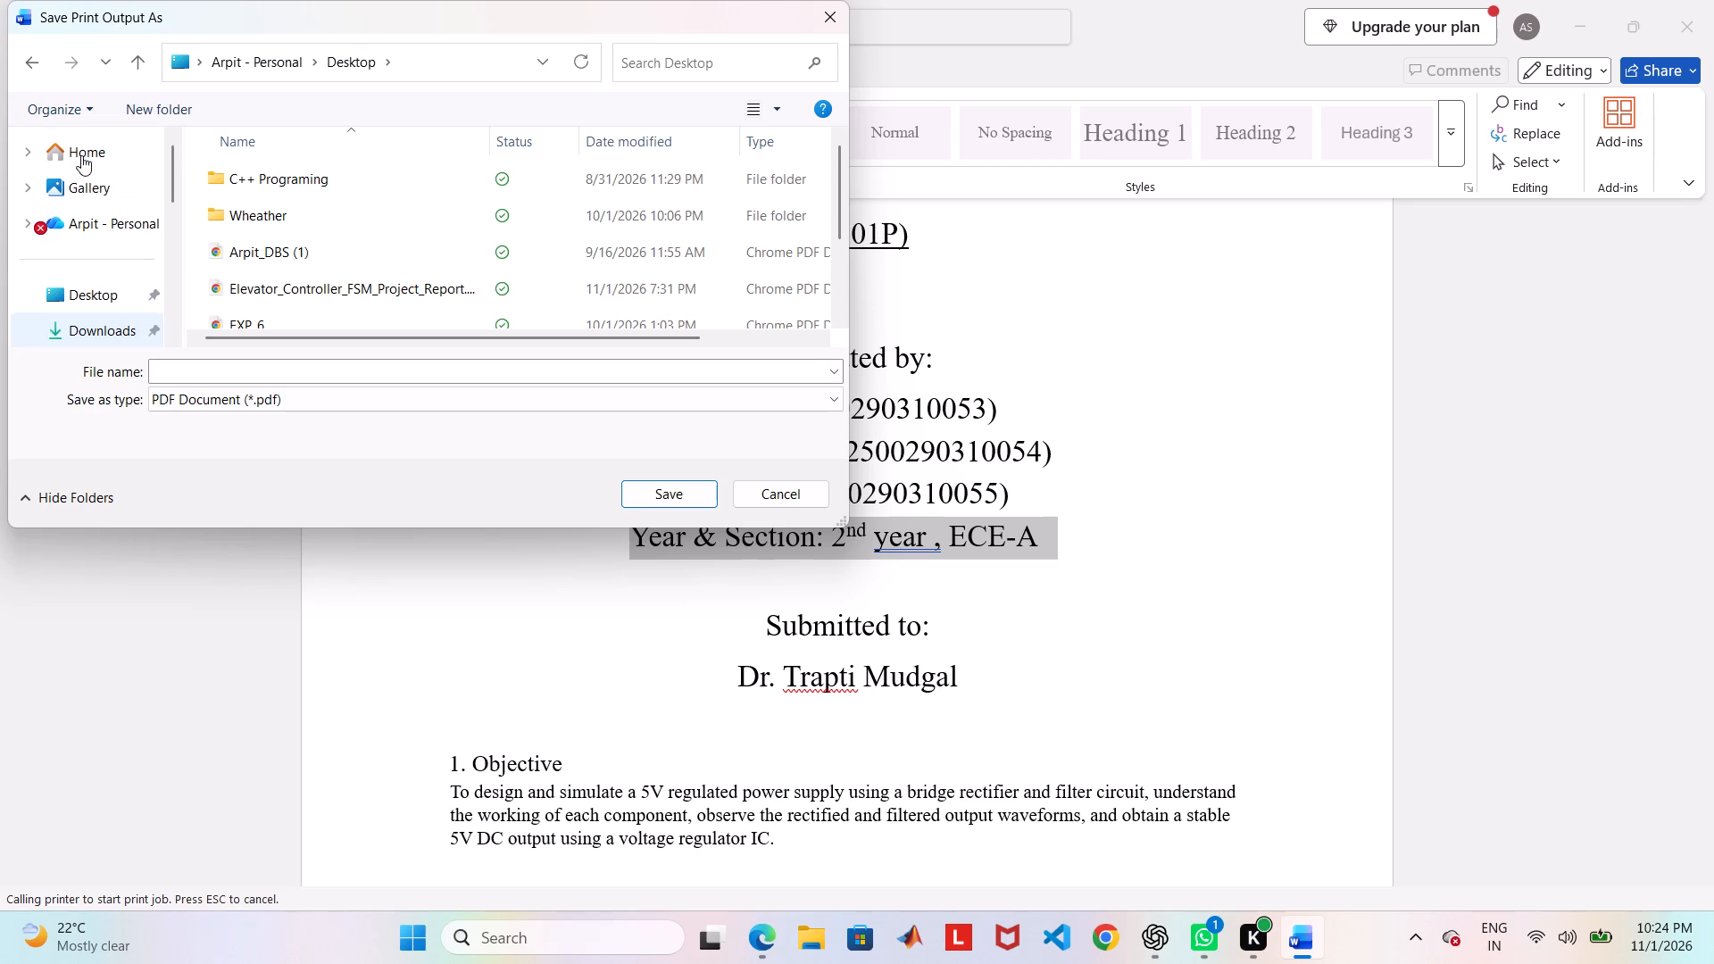
click(81, 303)
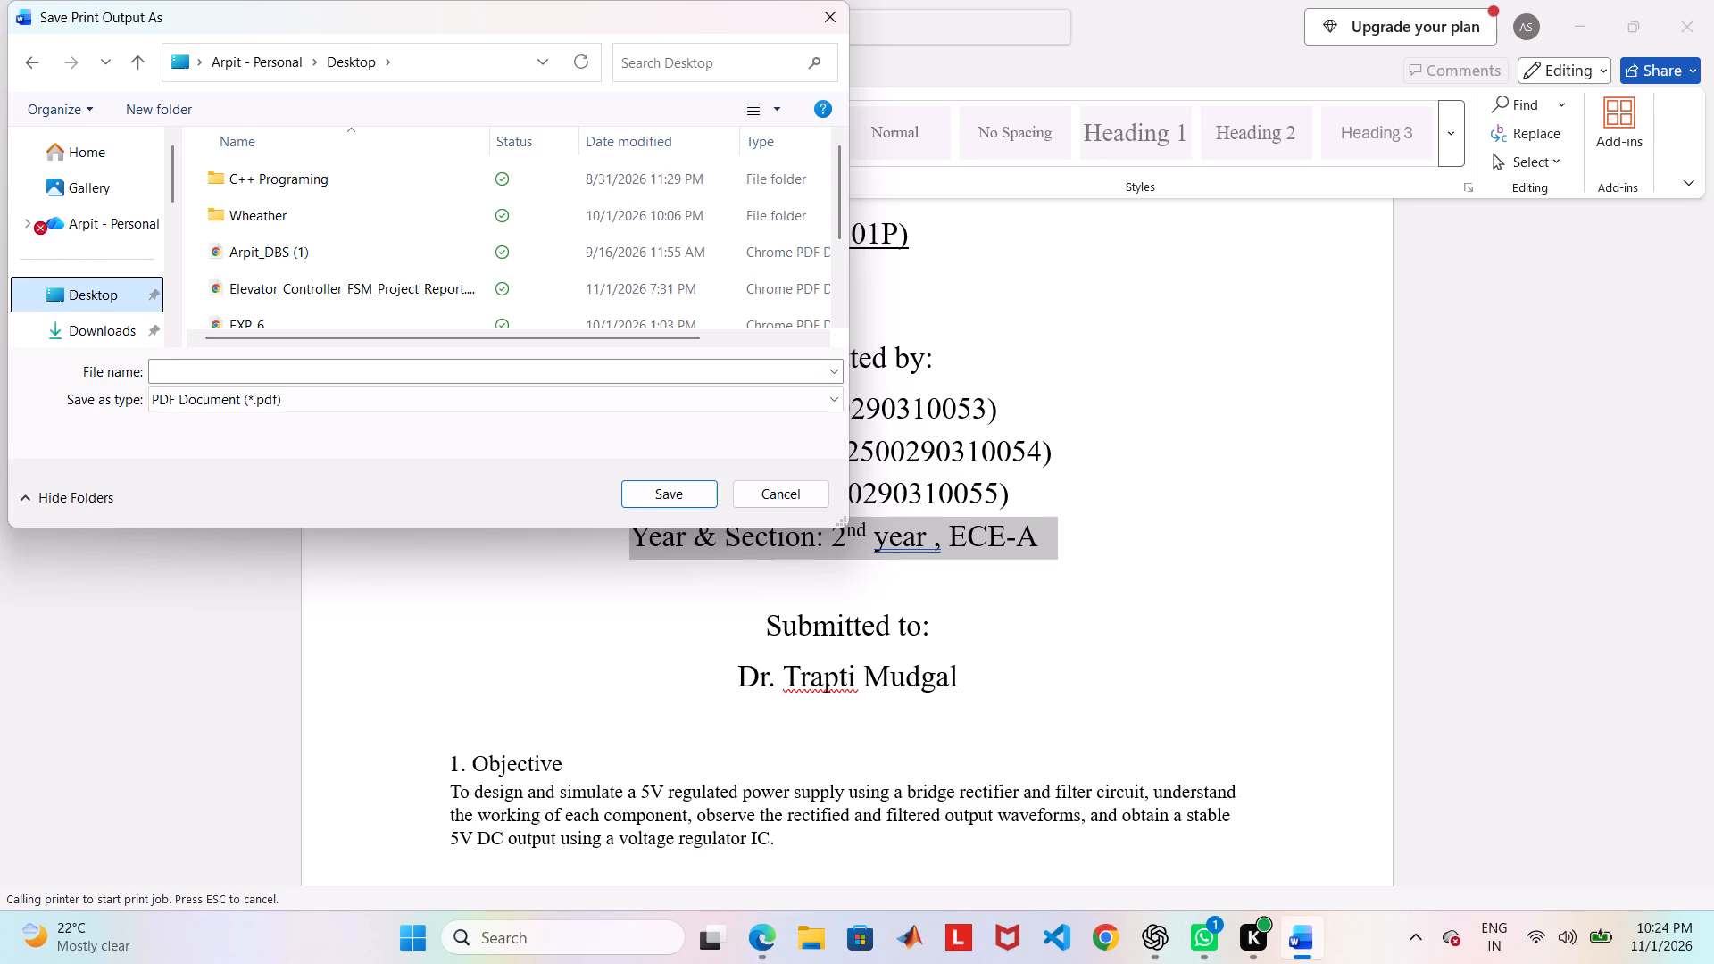
click(179, 373)
key(m)
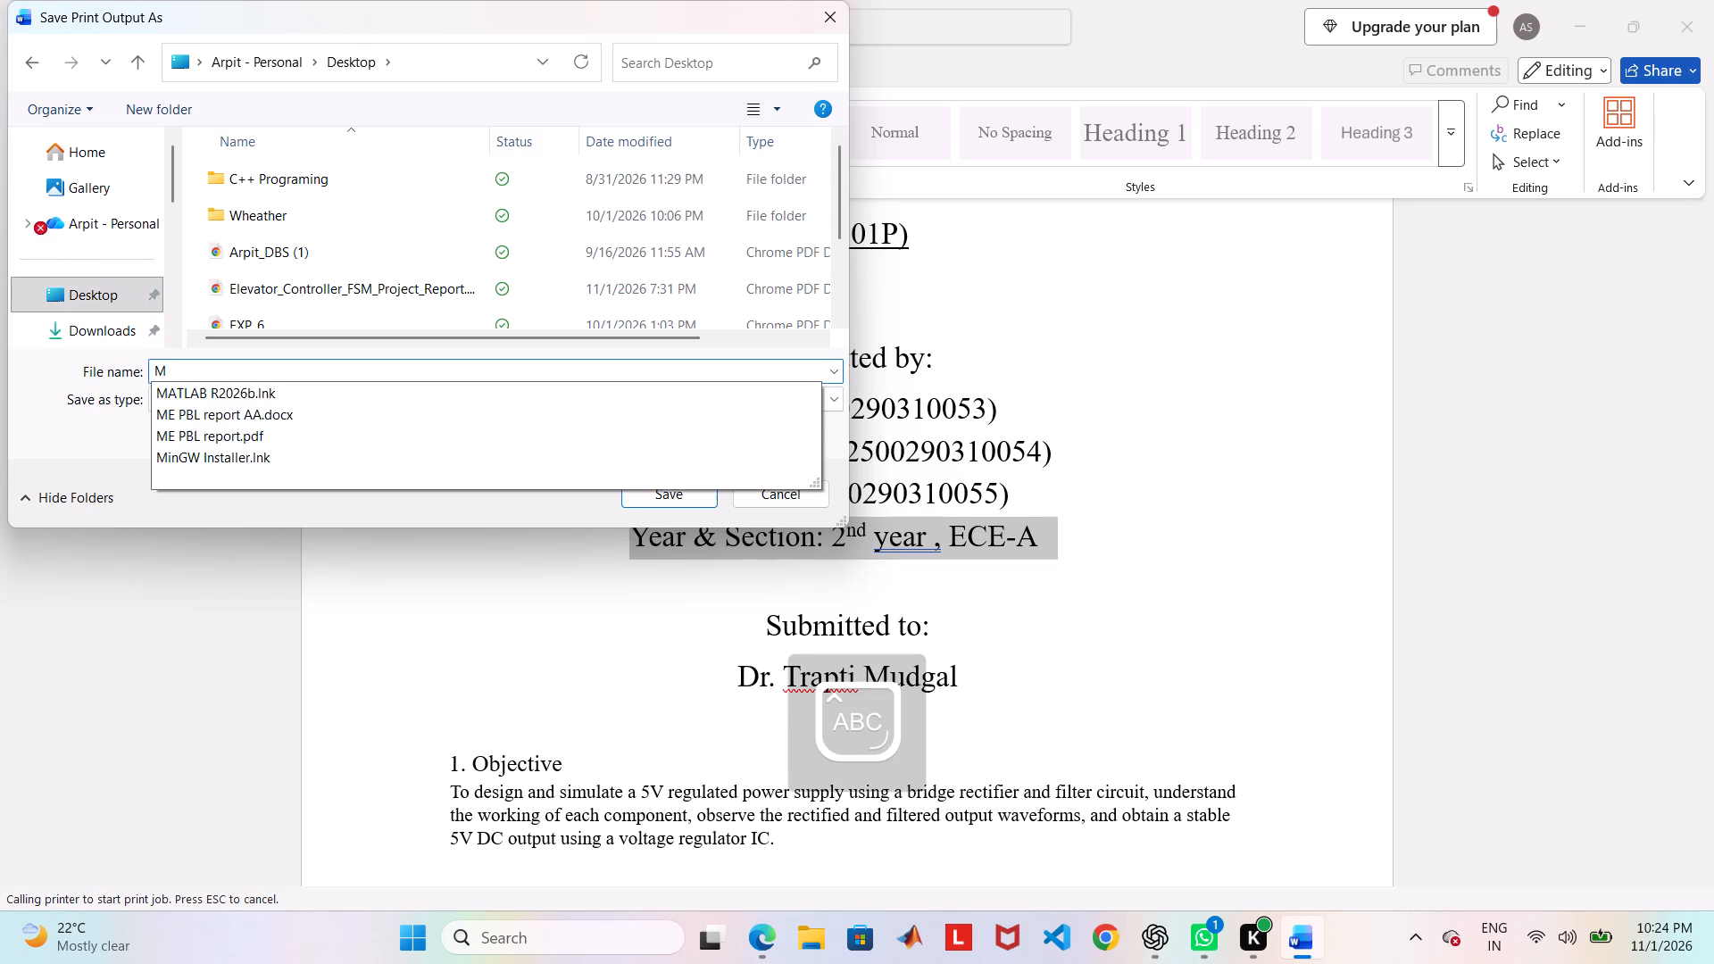
key(e)
key(space)
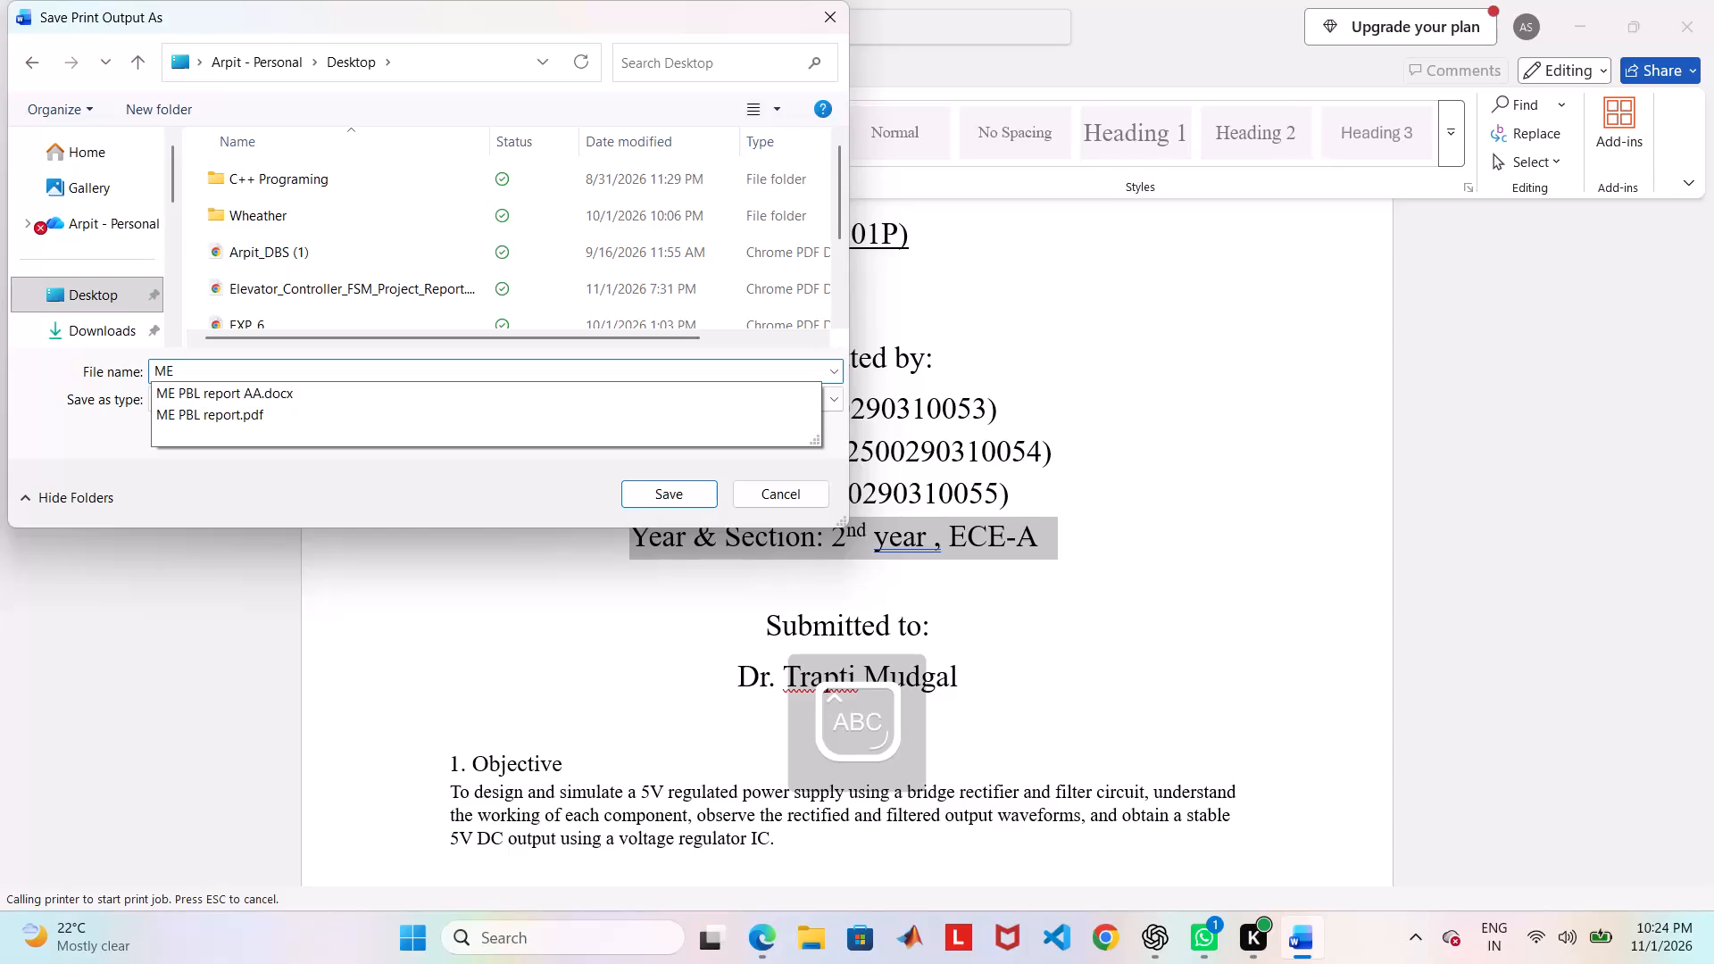
text(PBL)
key(space)
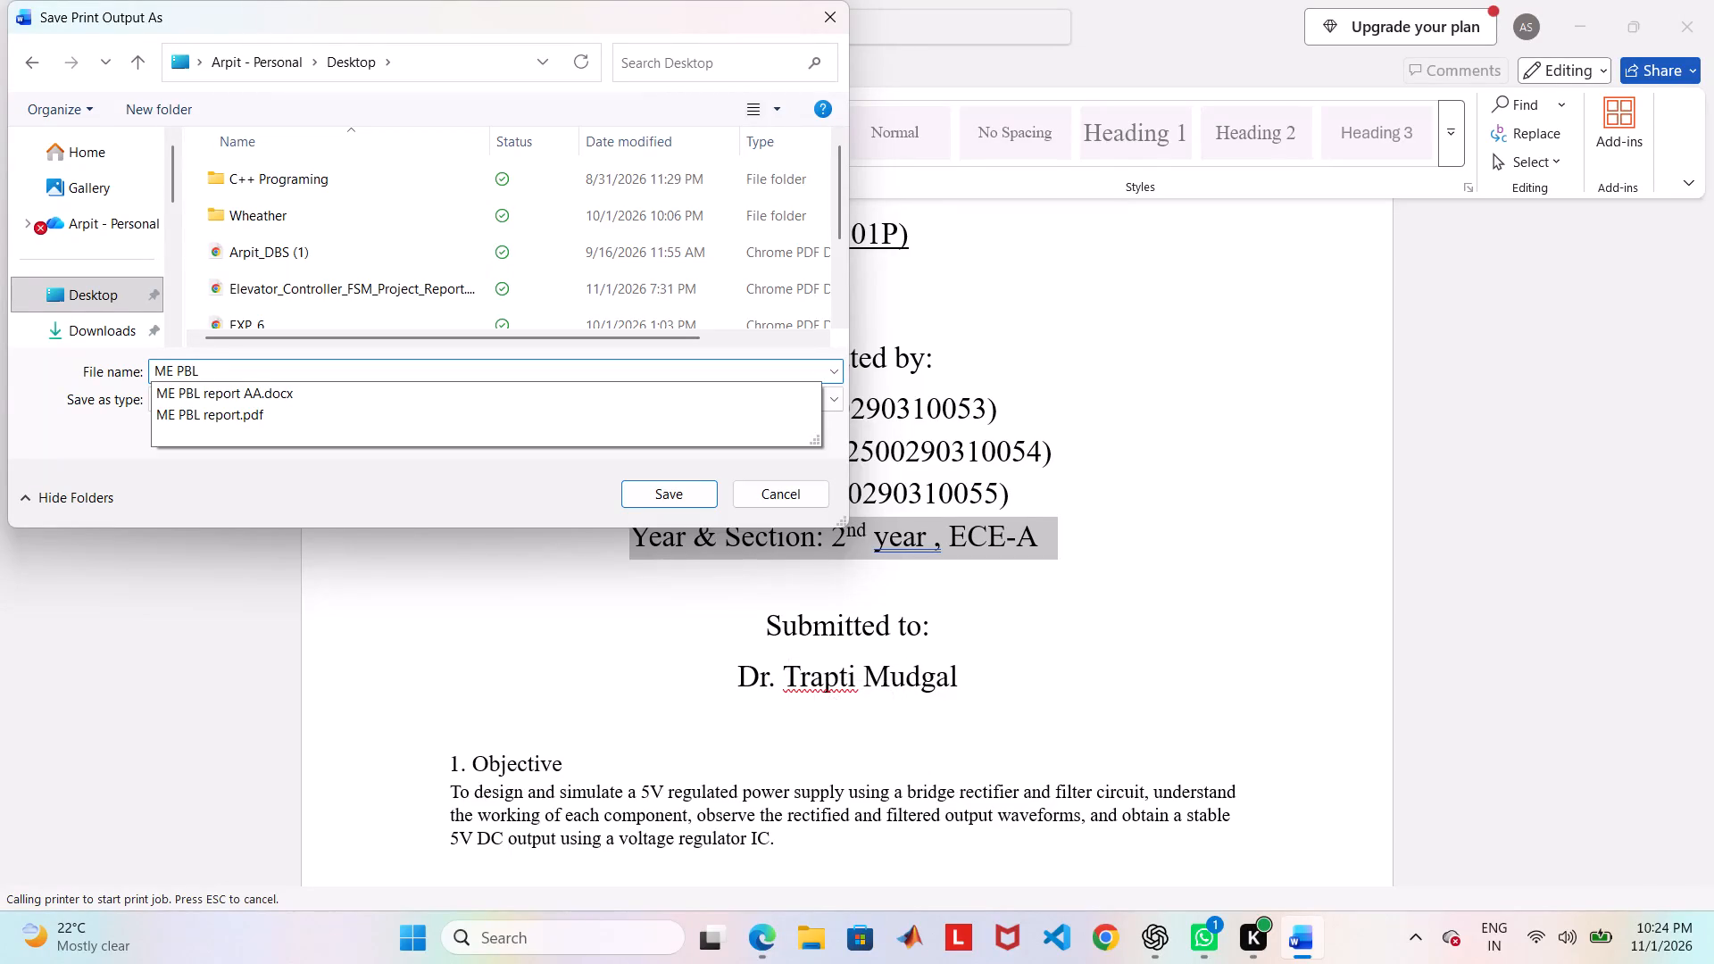
key(a)
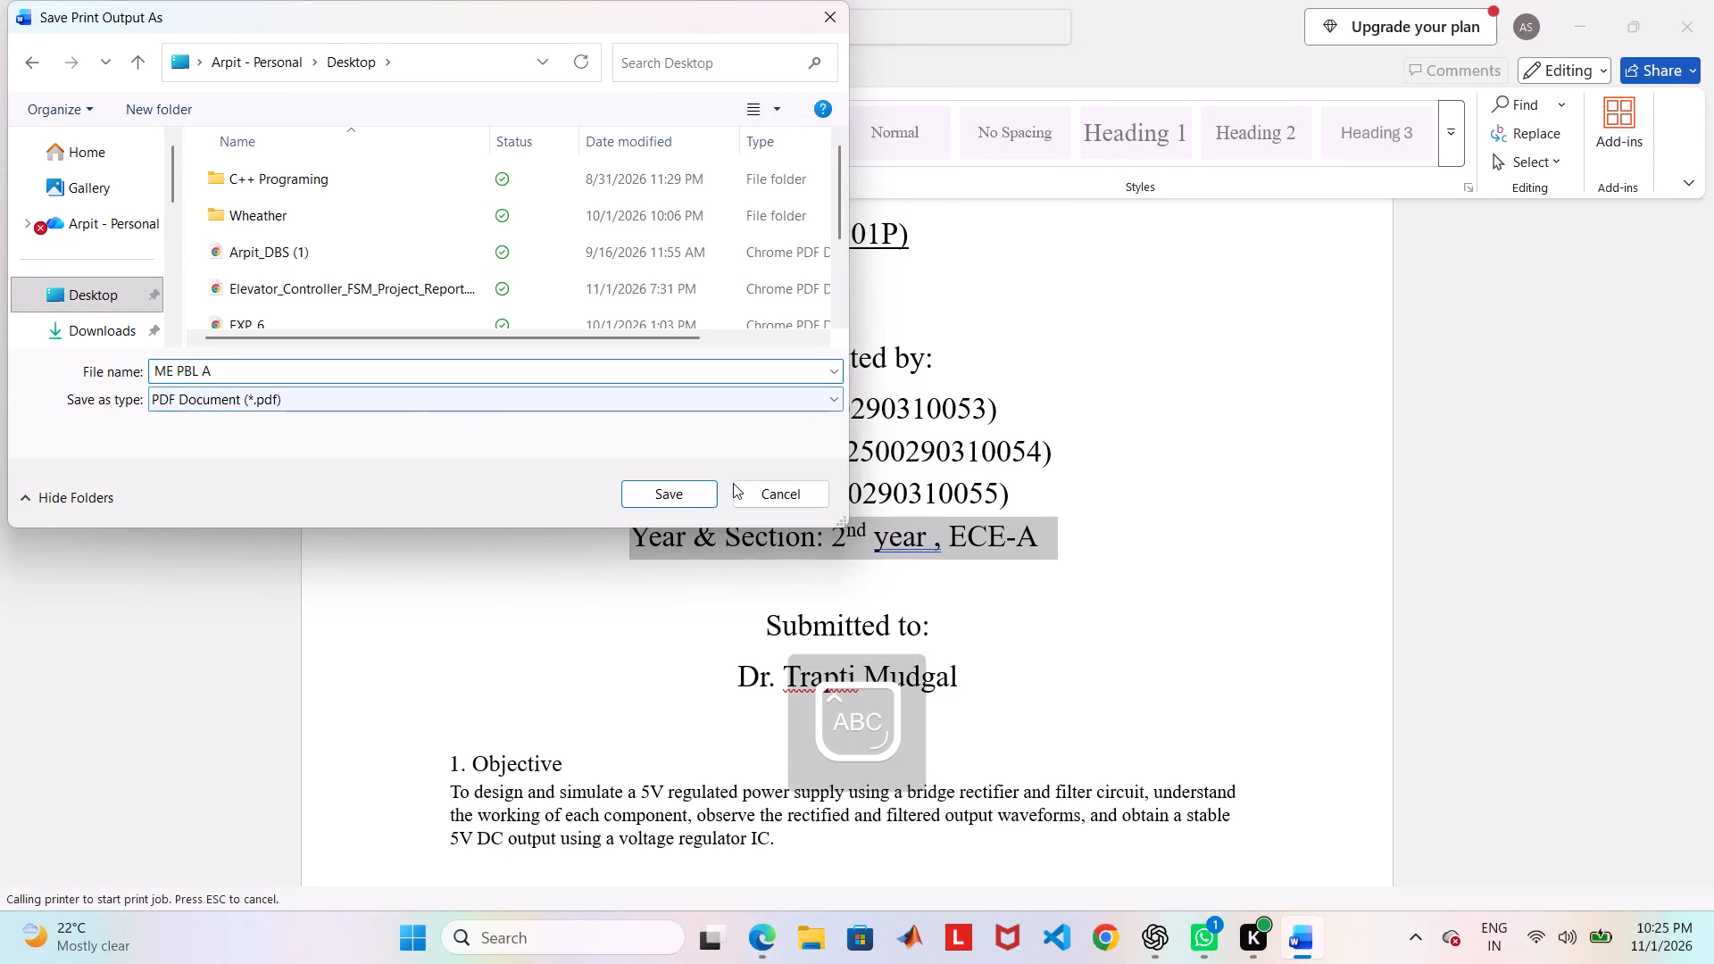
click(679, 494)
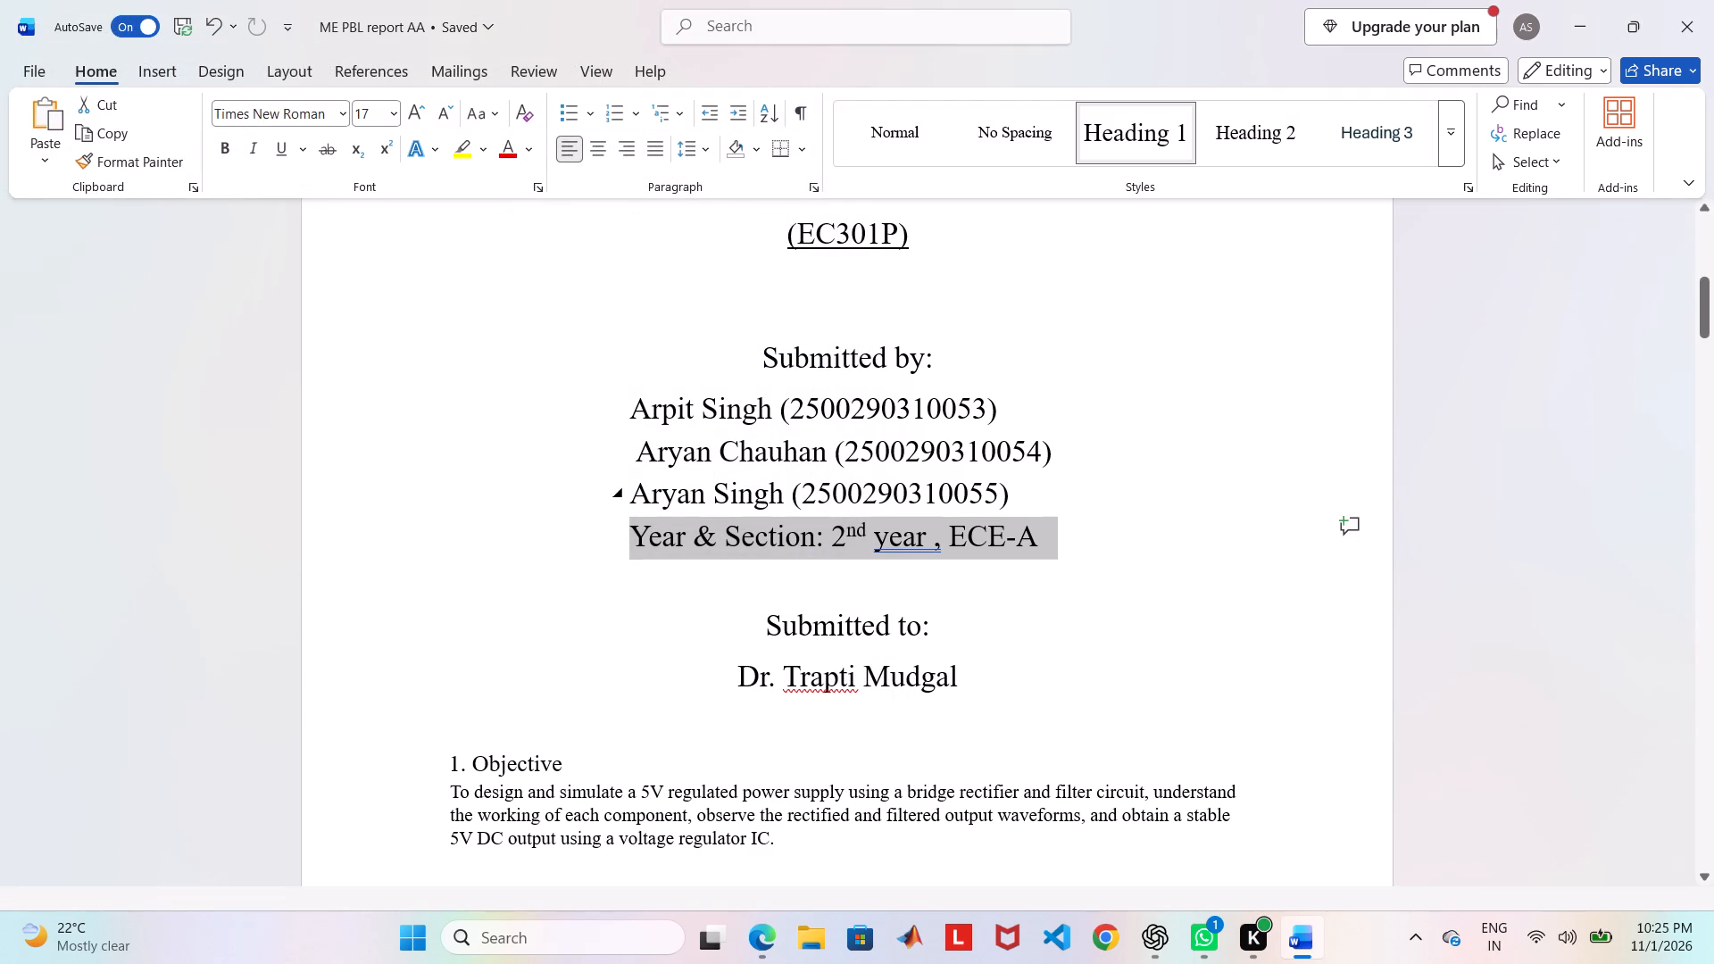
click(1583, 12)
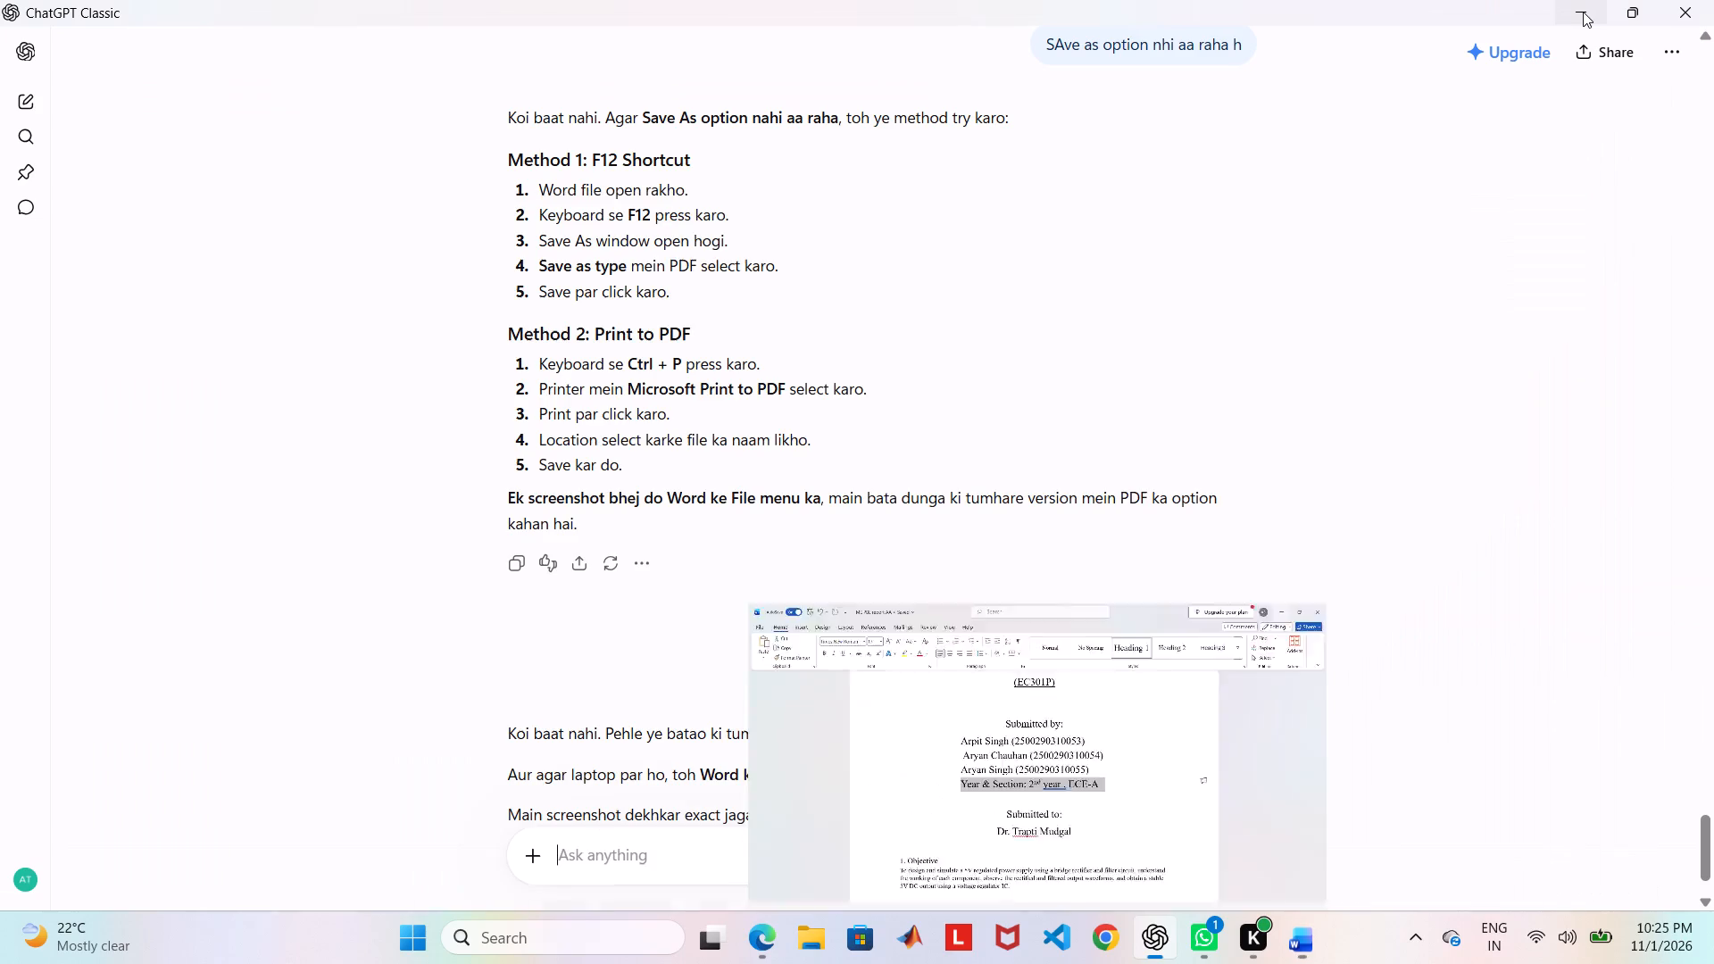
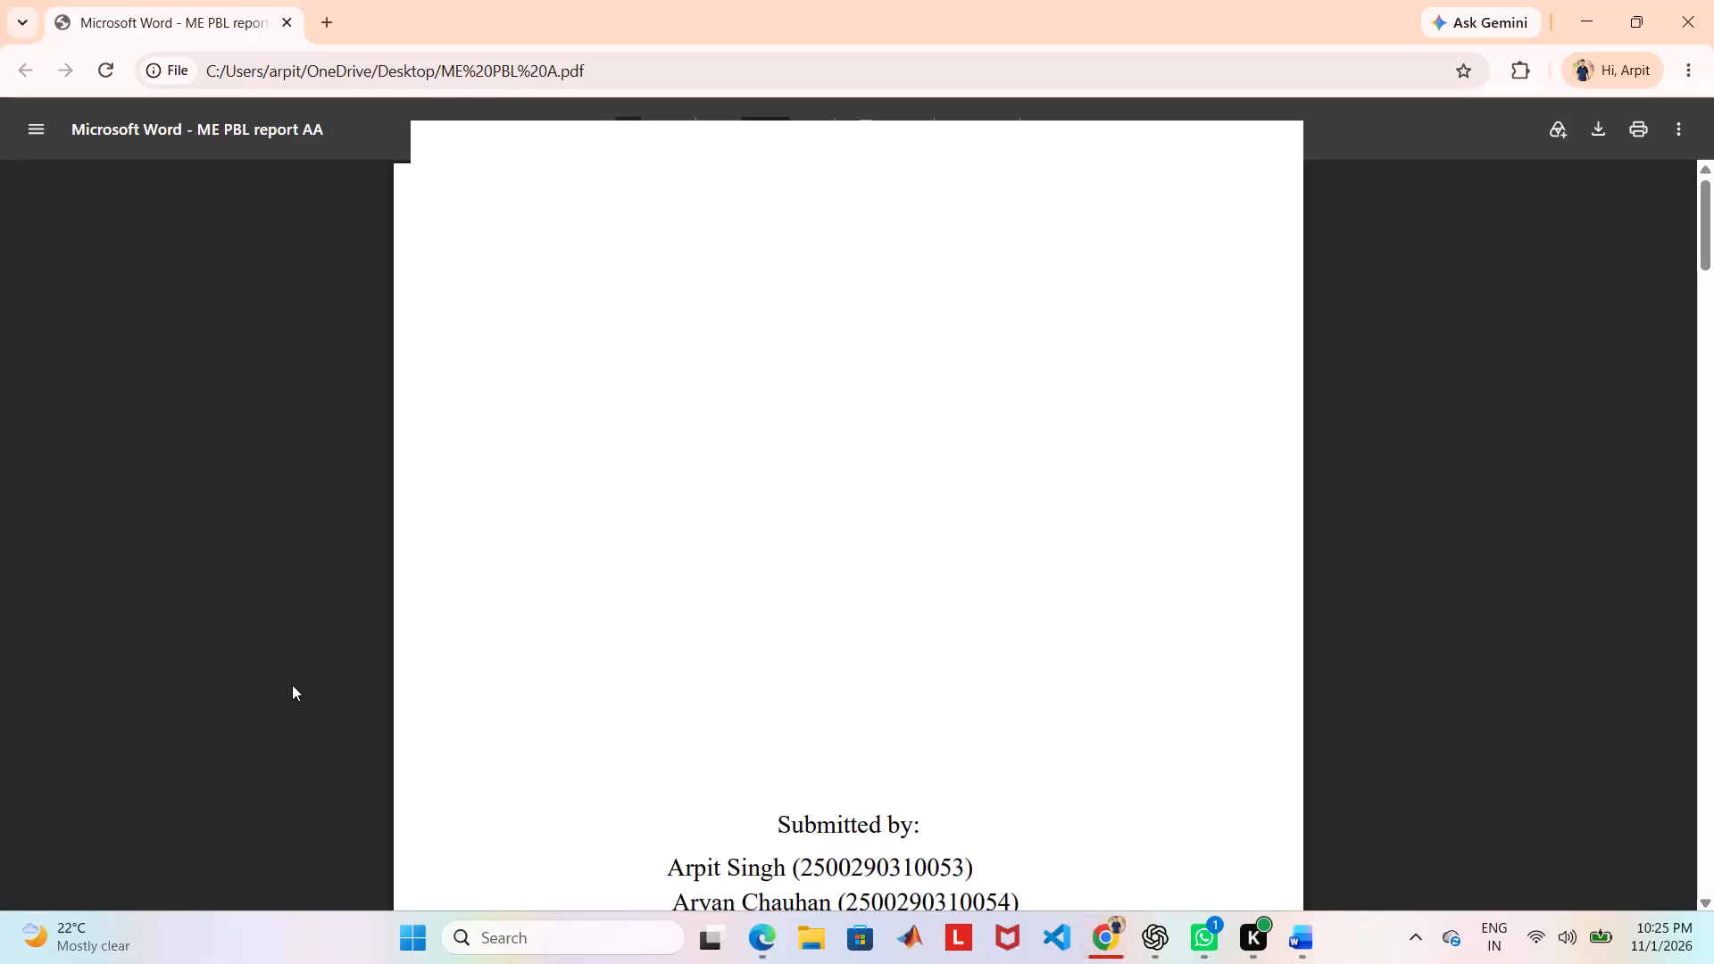
Review the exported PDF "ME PBL A" in Chrome, checking how the report's cover page came out.
scroll(492, 560, down, 2)
scroll(492, 560, up, 6)
scroll(504, 550, down, 6)
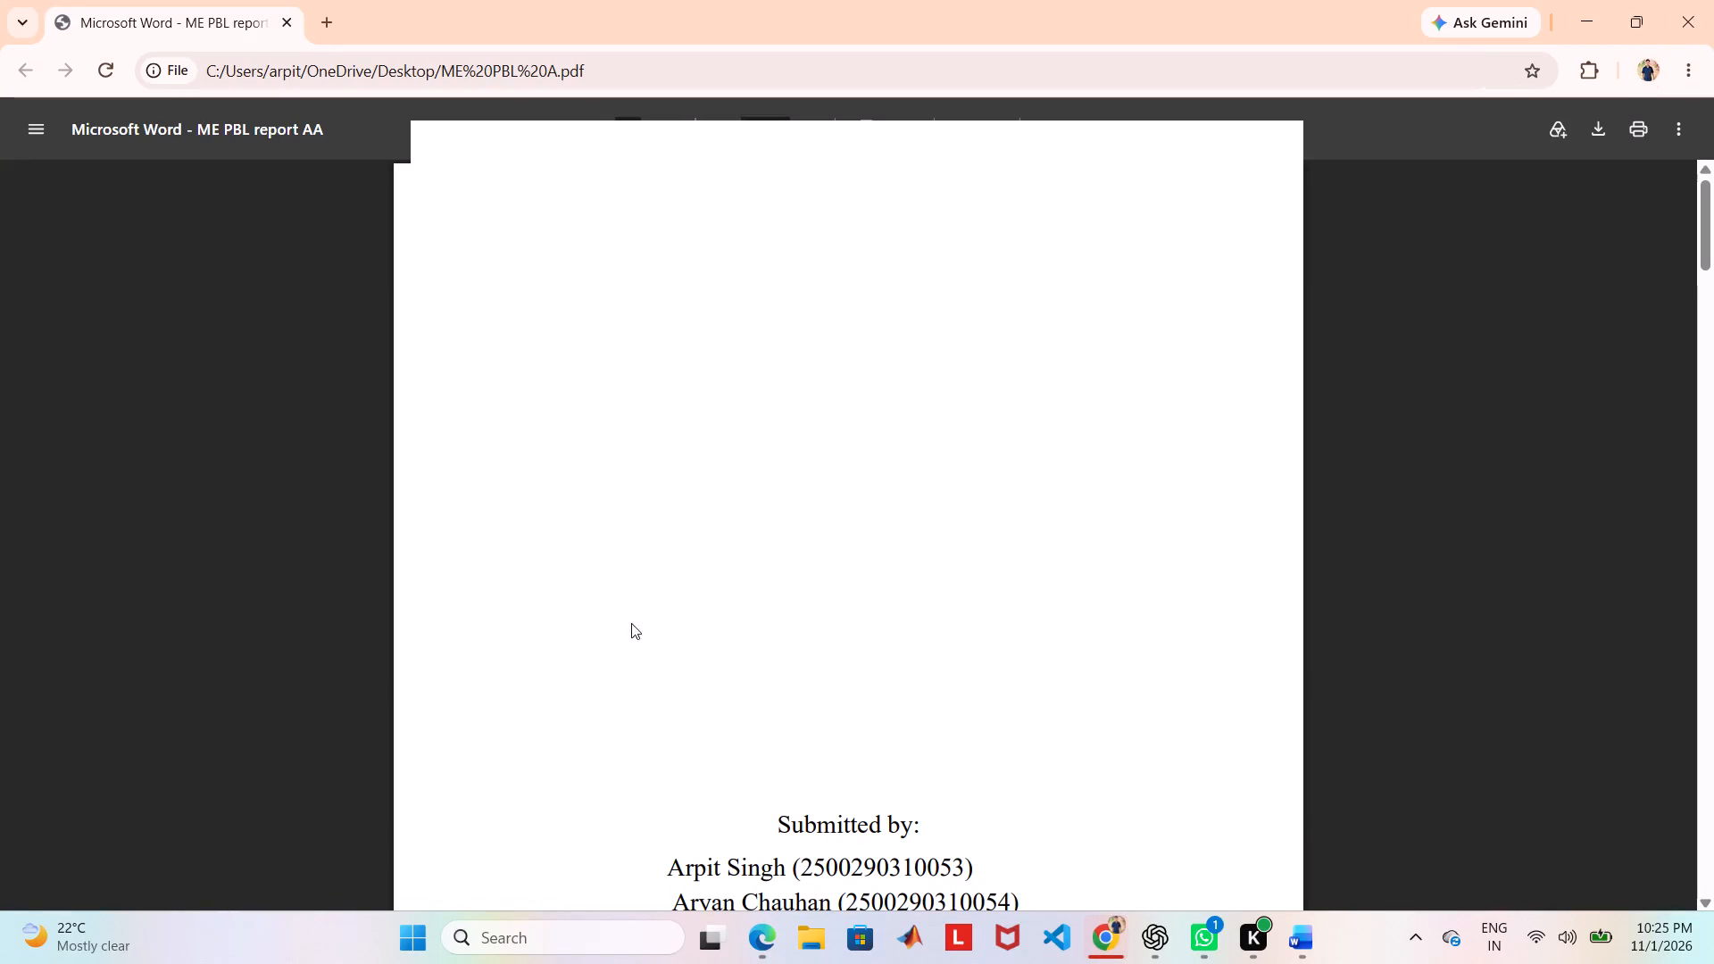
scroll(840, 677, down, 4)
scroll(924, 216, down, 1)
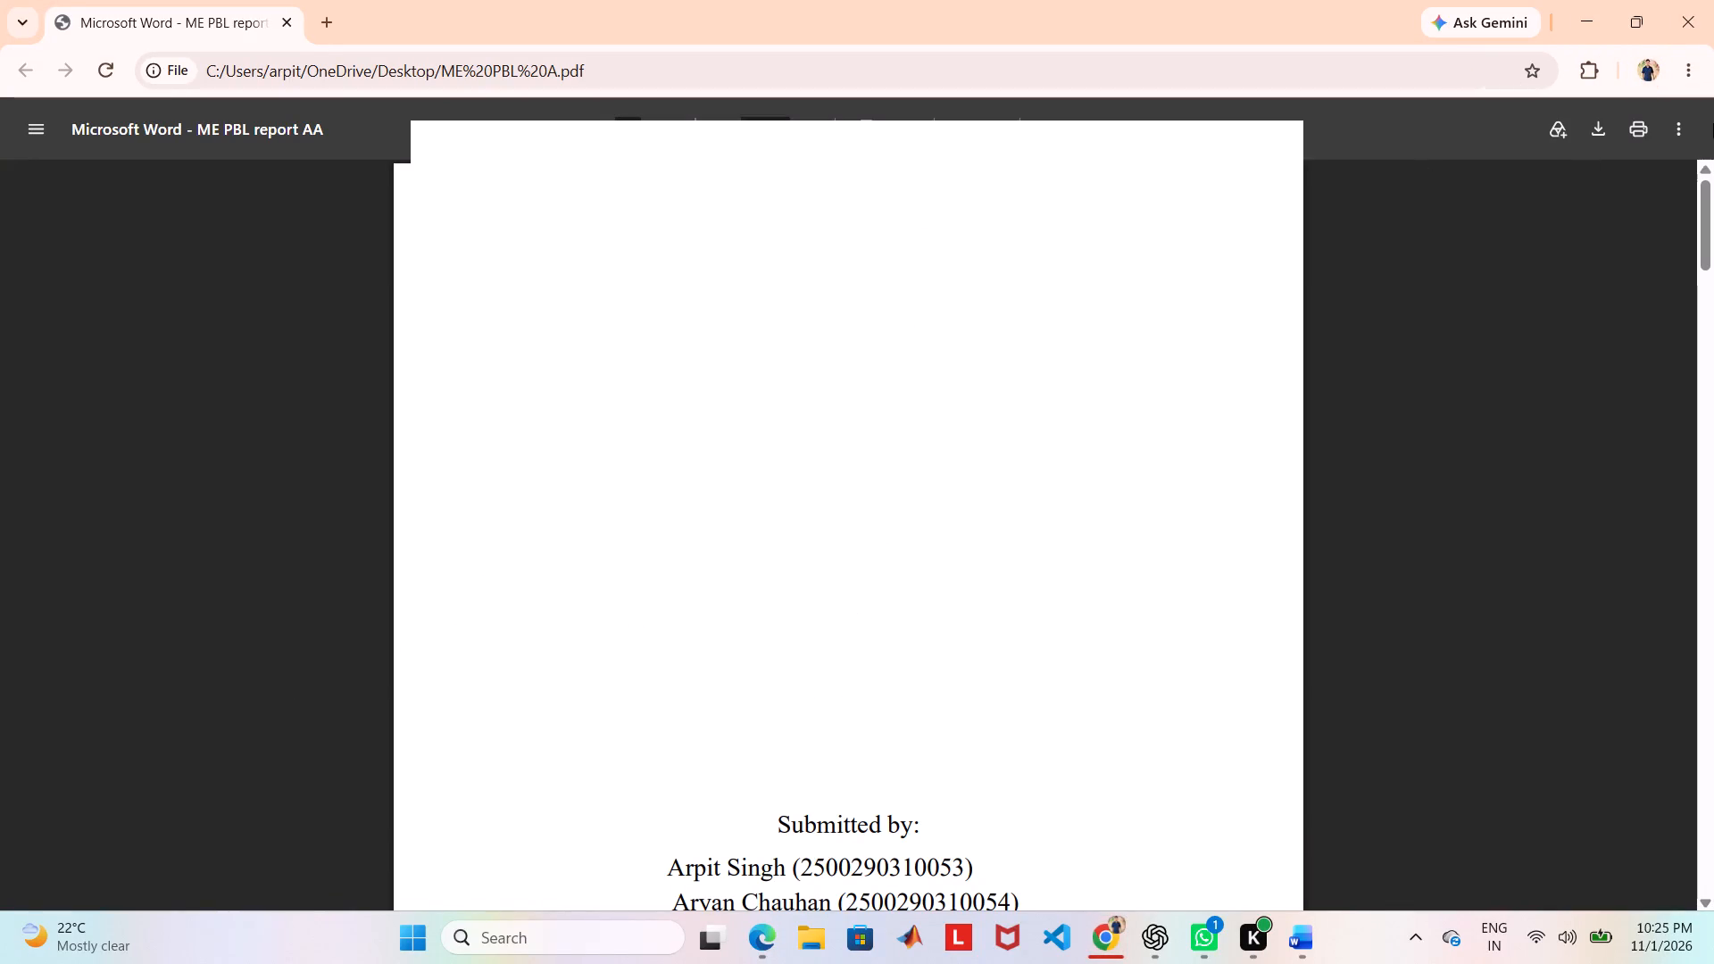
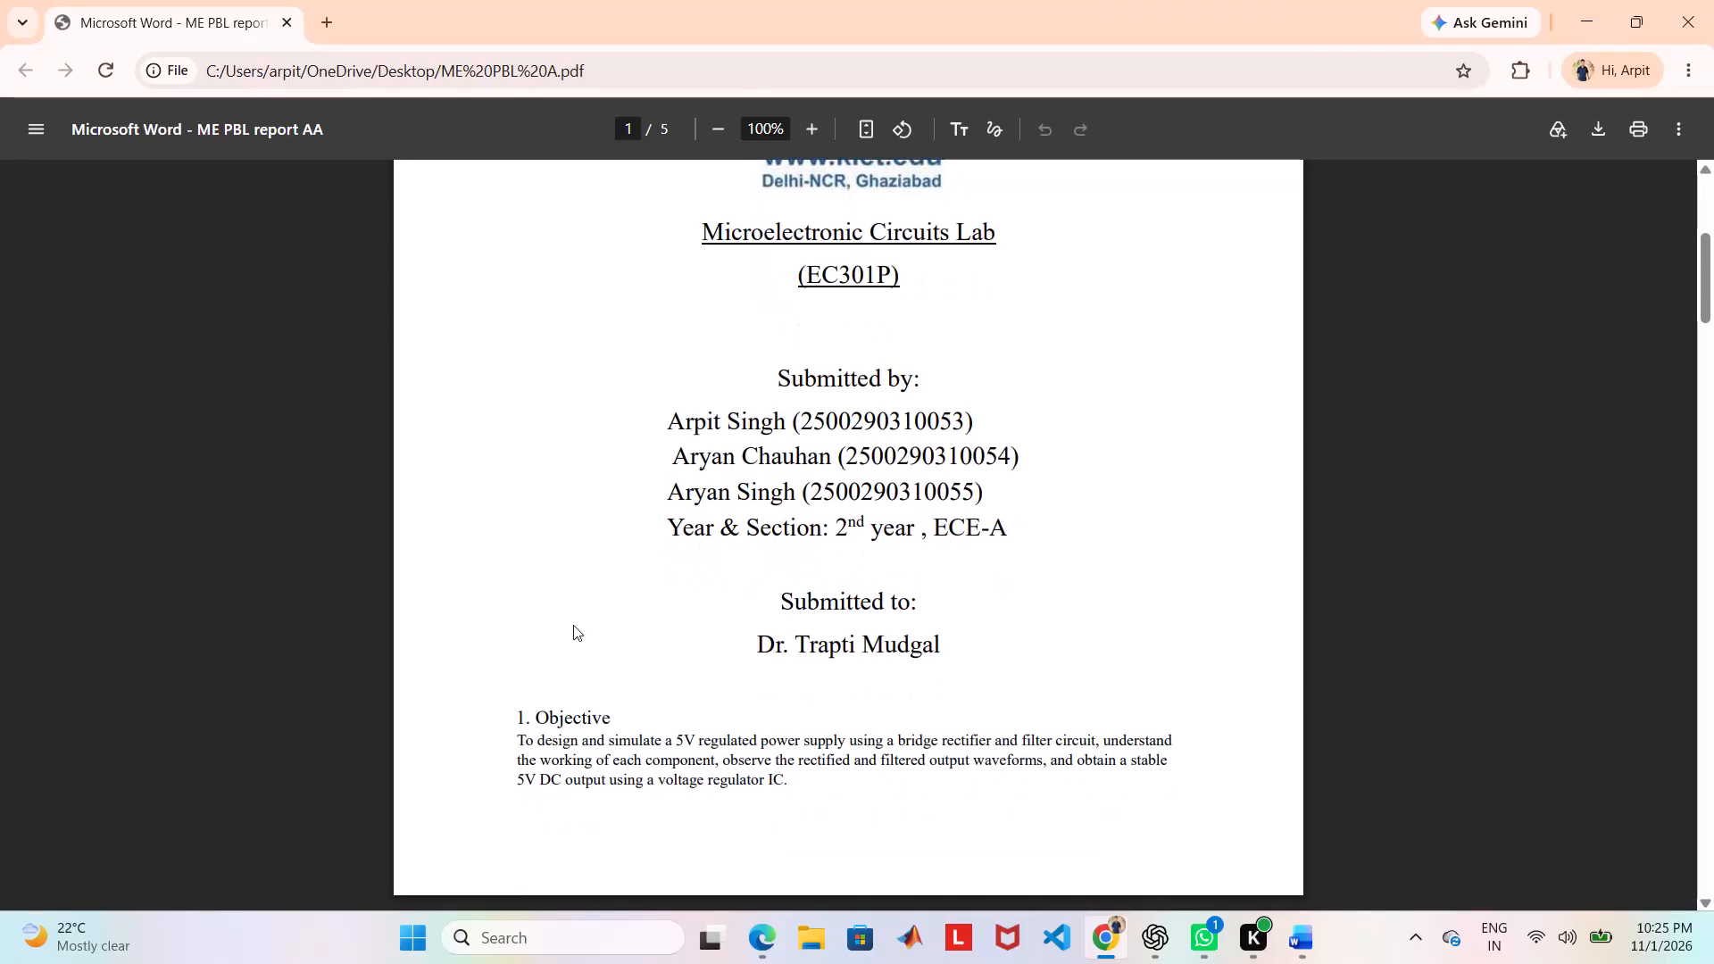
Review the rest of the exported PDF, checking the apparatus list, component theory, tables and circuit diagrams through section 4.2 on page 5.
scroll(573, 625, down, 4)
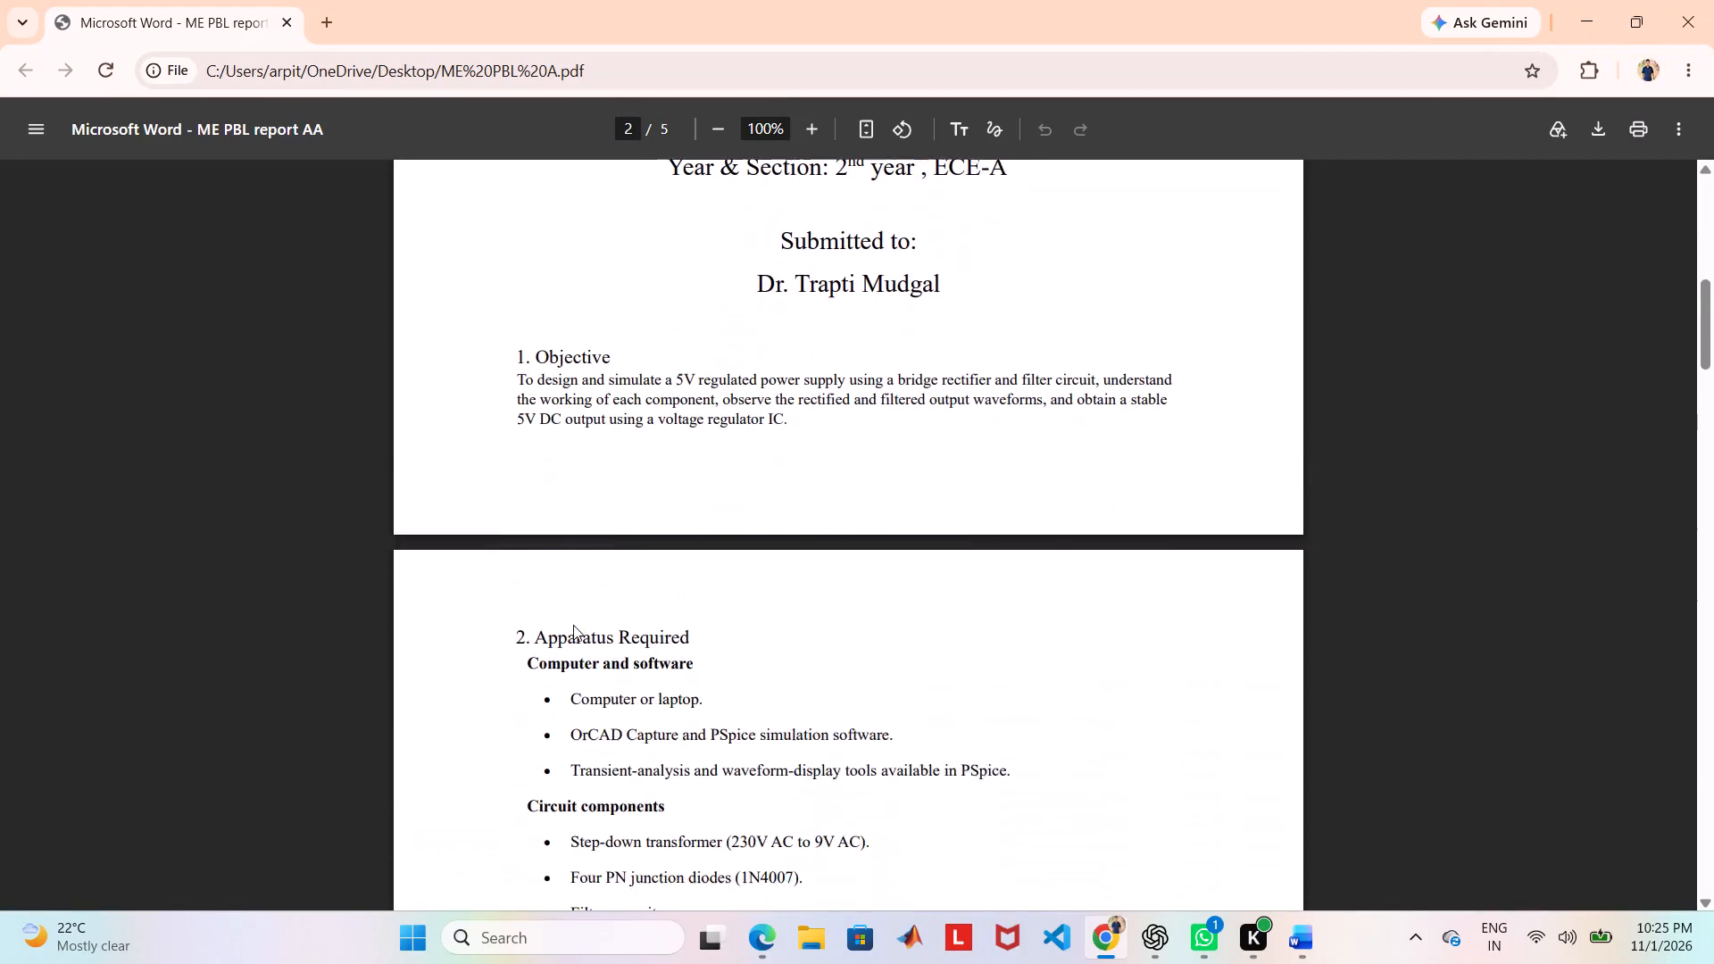
scroll(573, 625, down, 7)
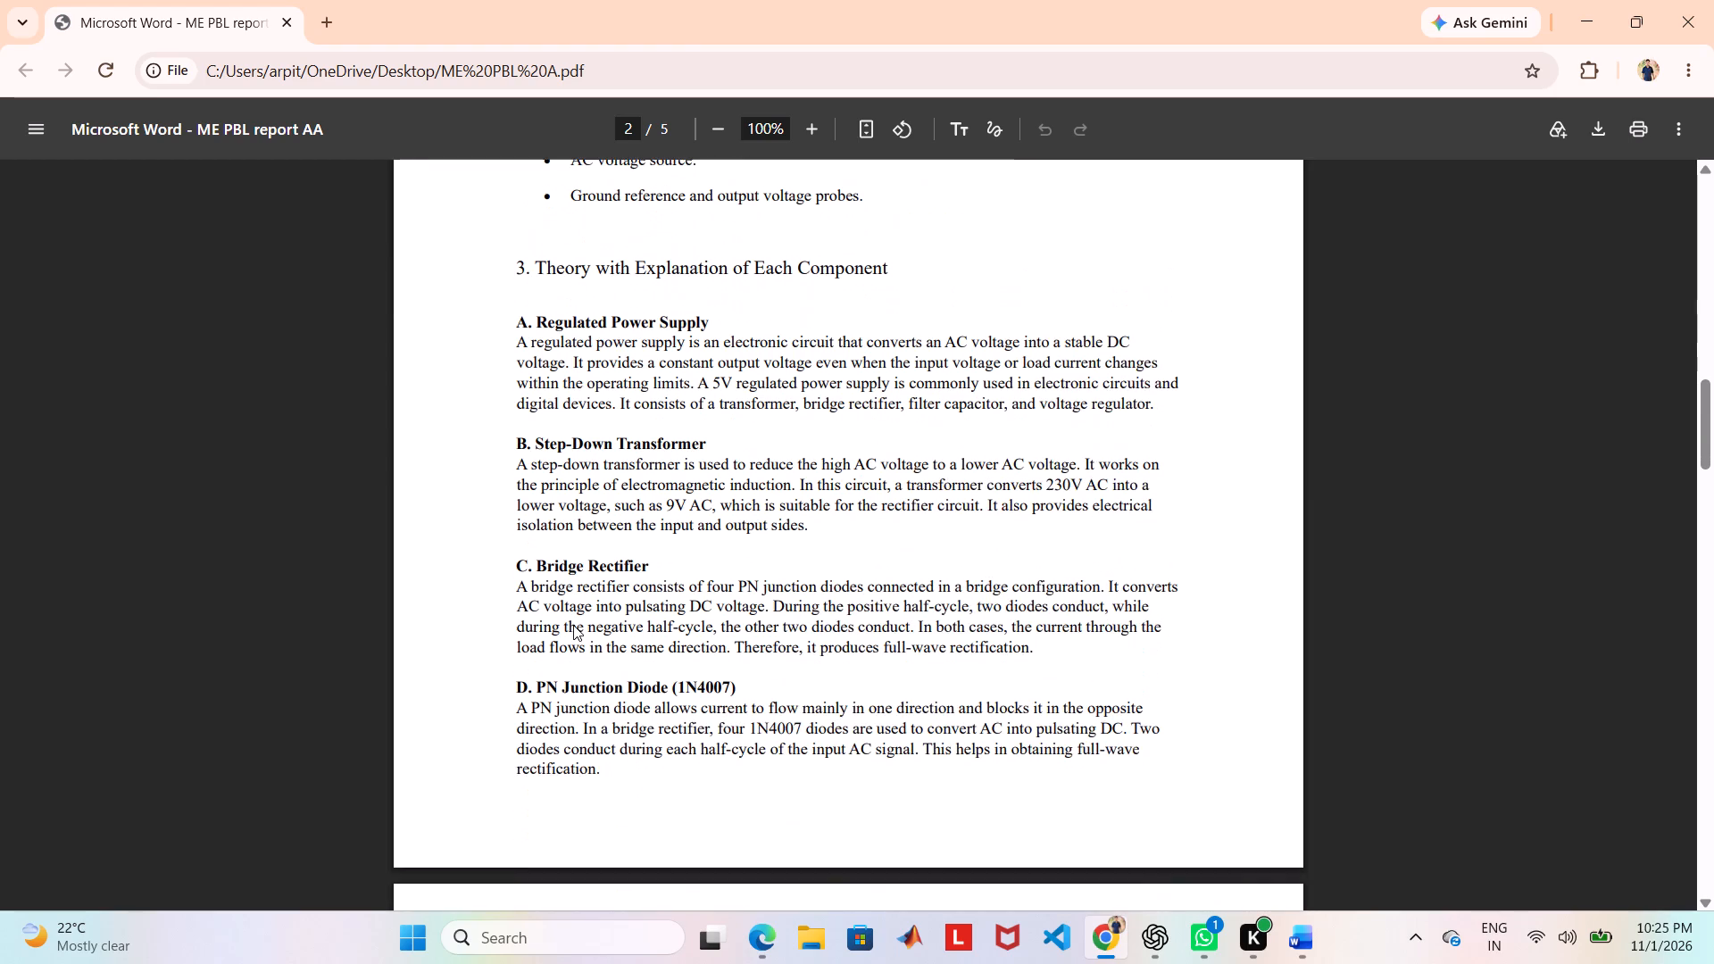
scroll(573, 625, down, 12)
scroll(573, 625, up, 2)
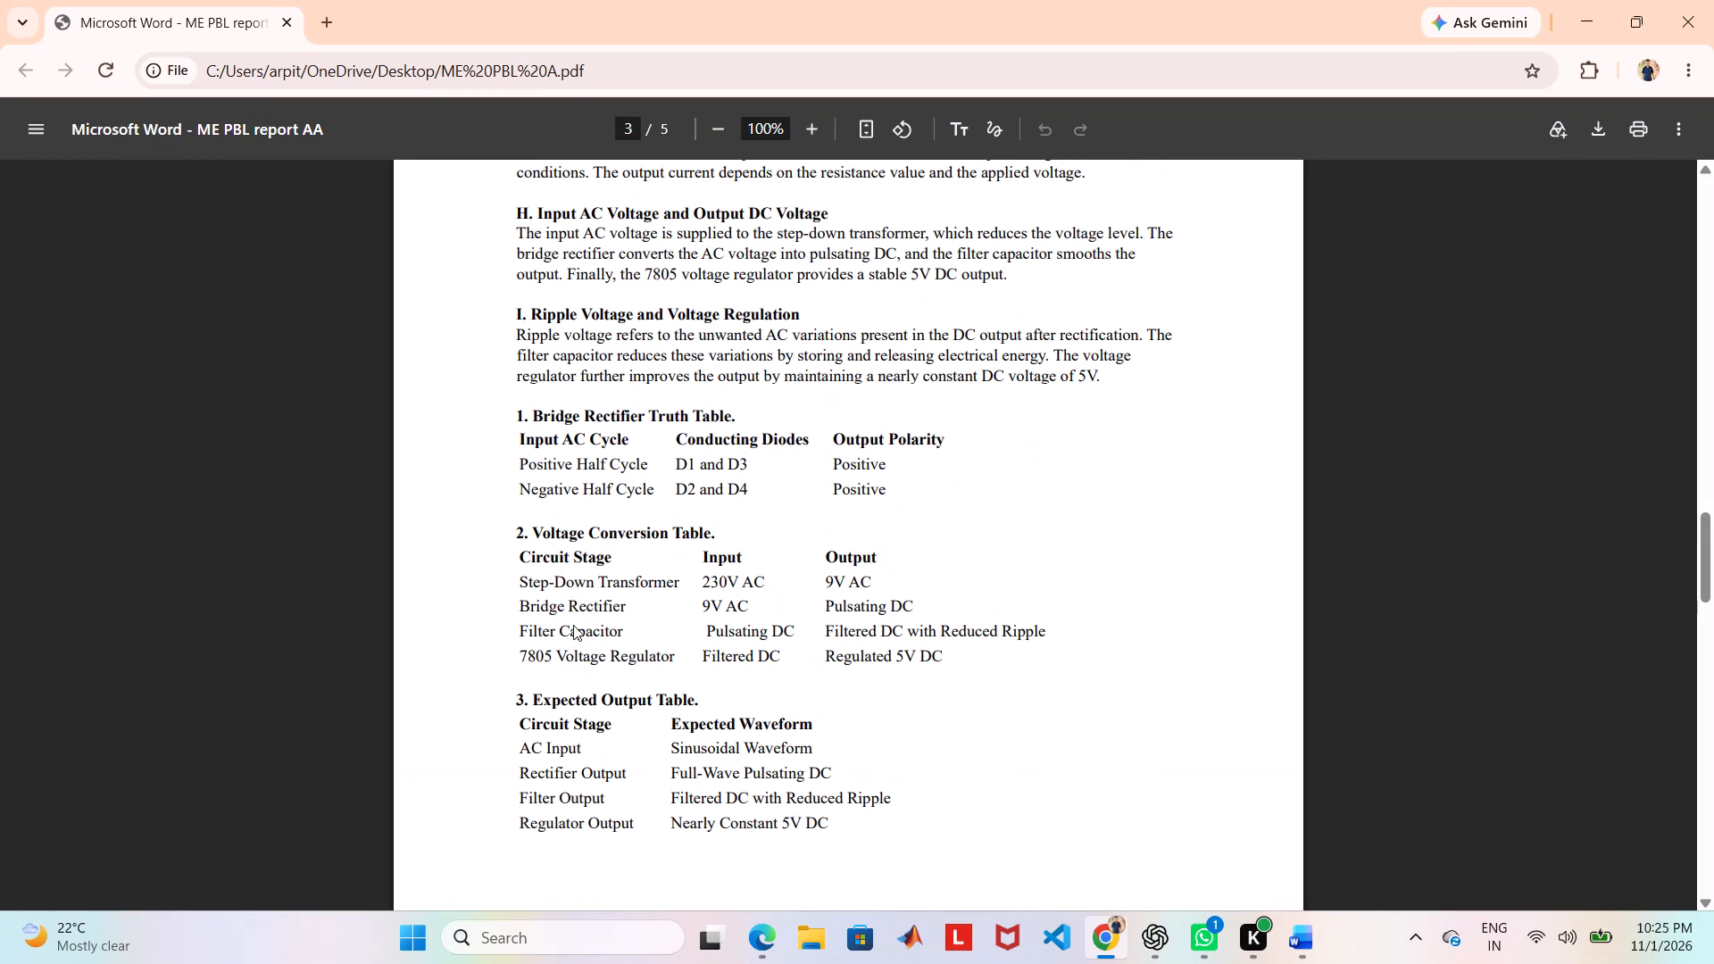
scroll(573, 625, down, 2)
scroll(573, 625, up, 2)
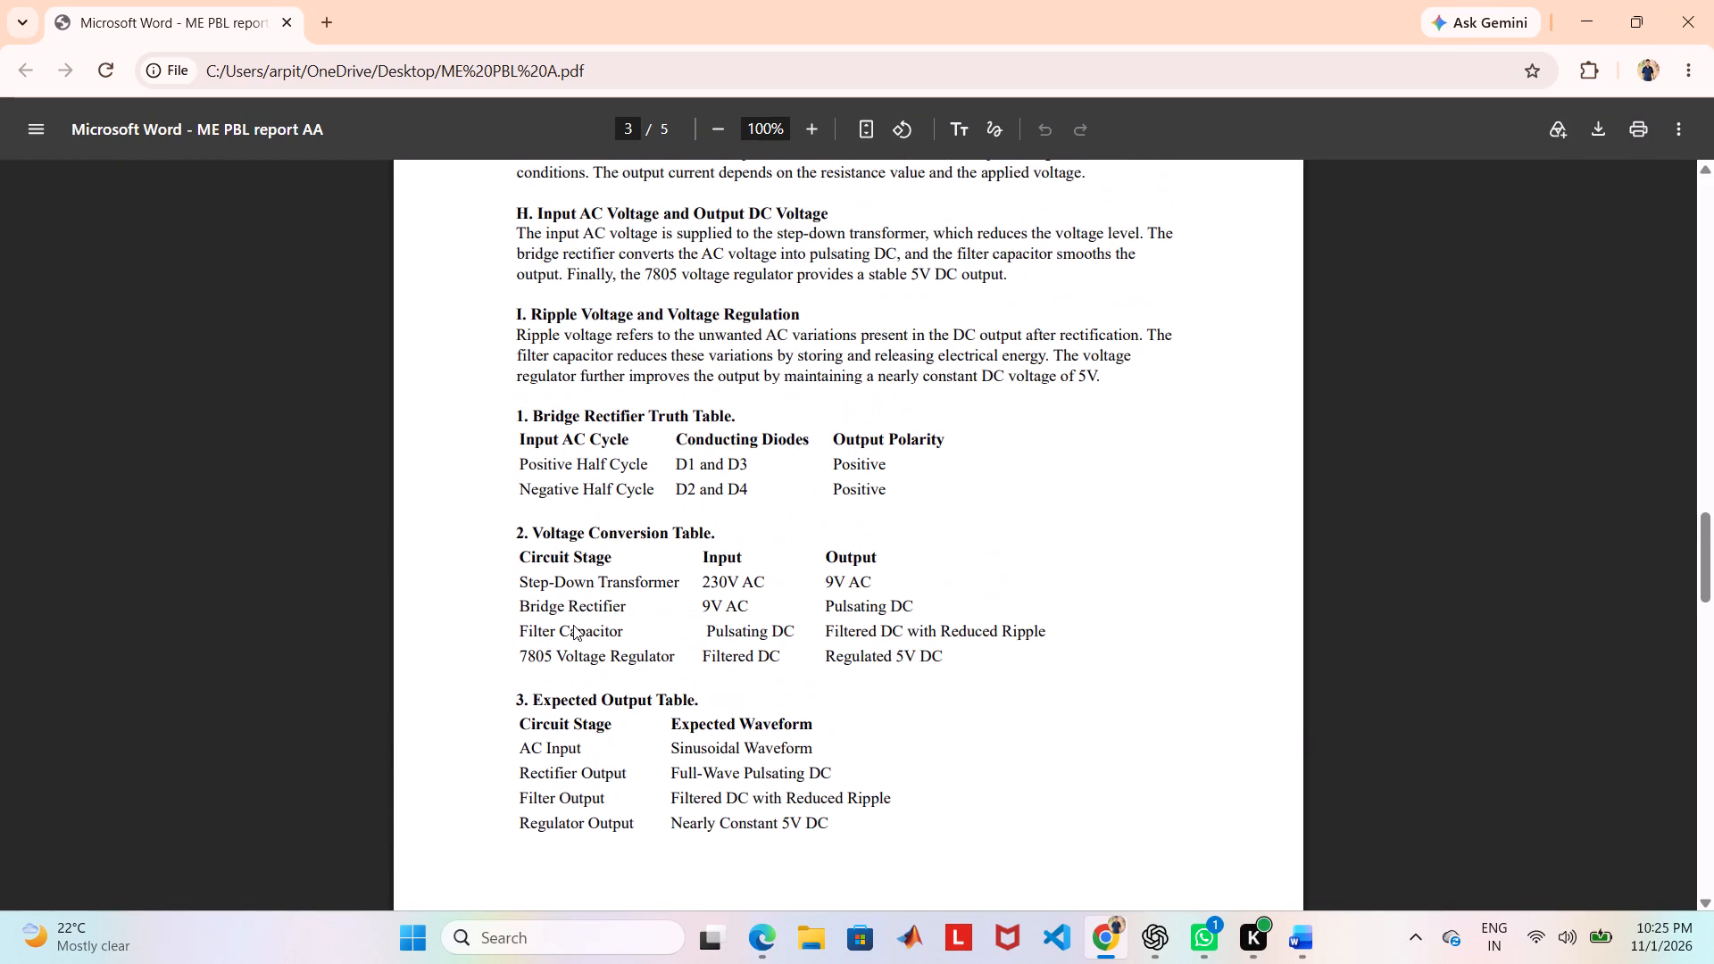
scroll(573, 625, down, 5)
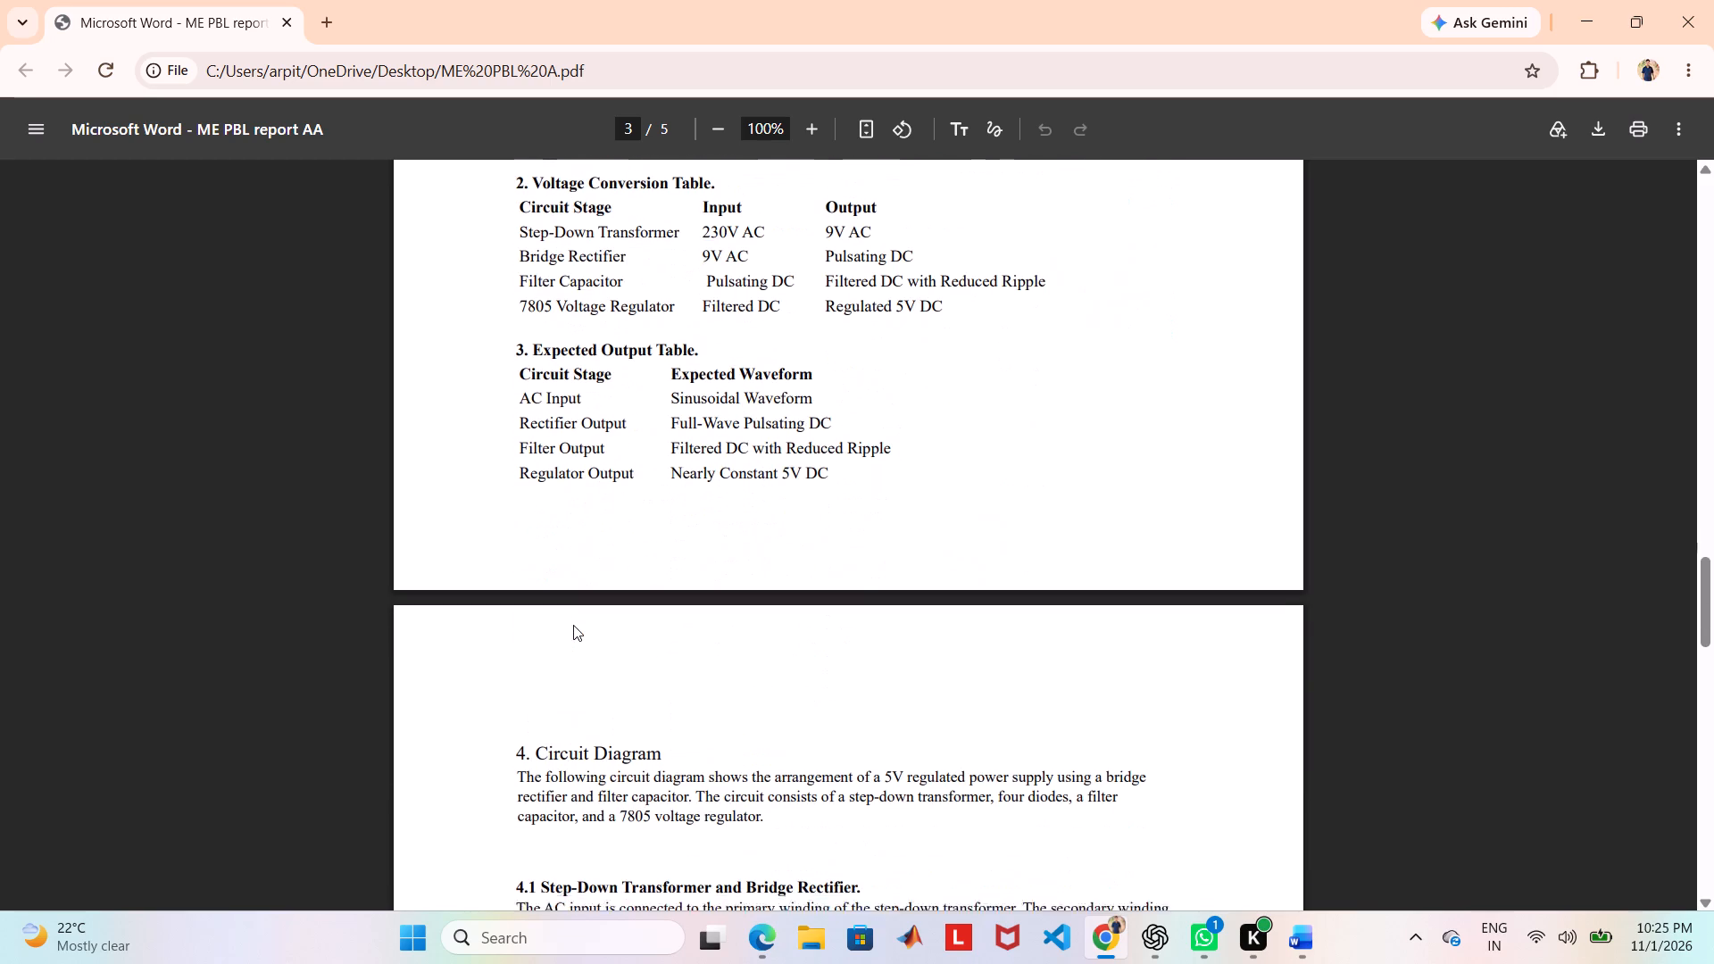
scroll(573, 625, down, 12)
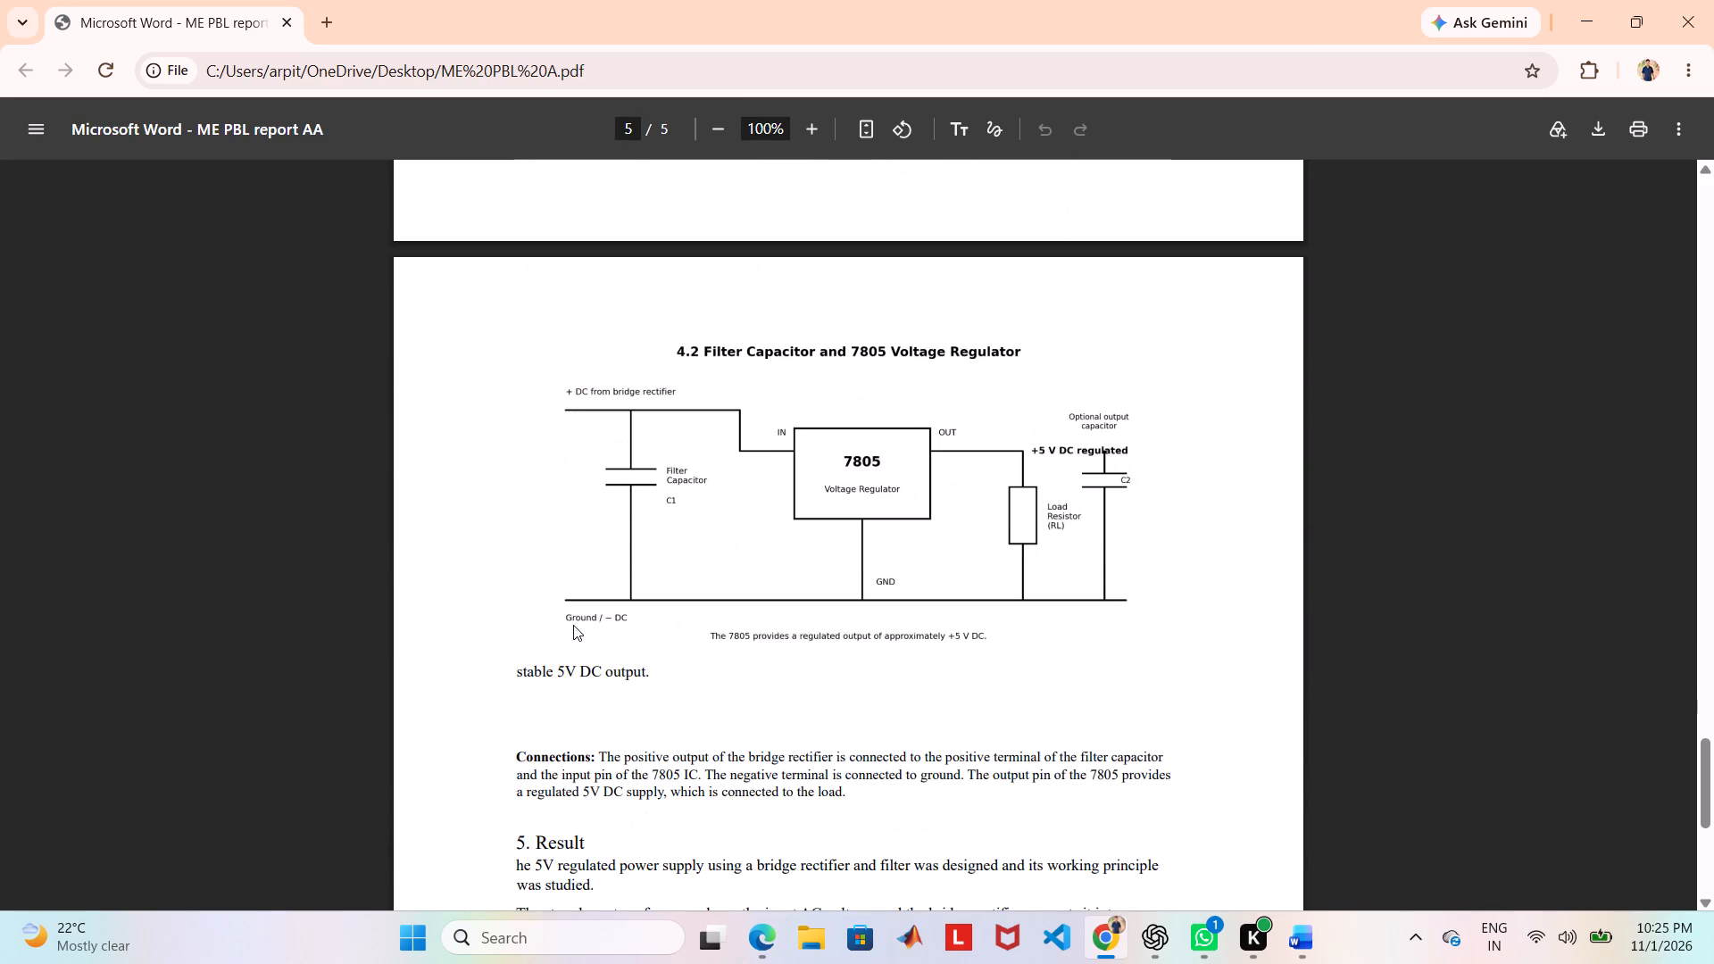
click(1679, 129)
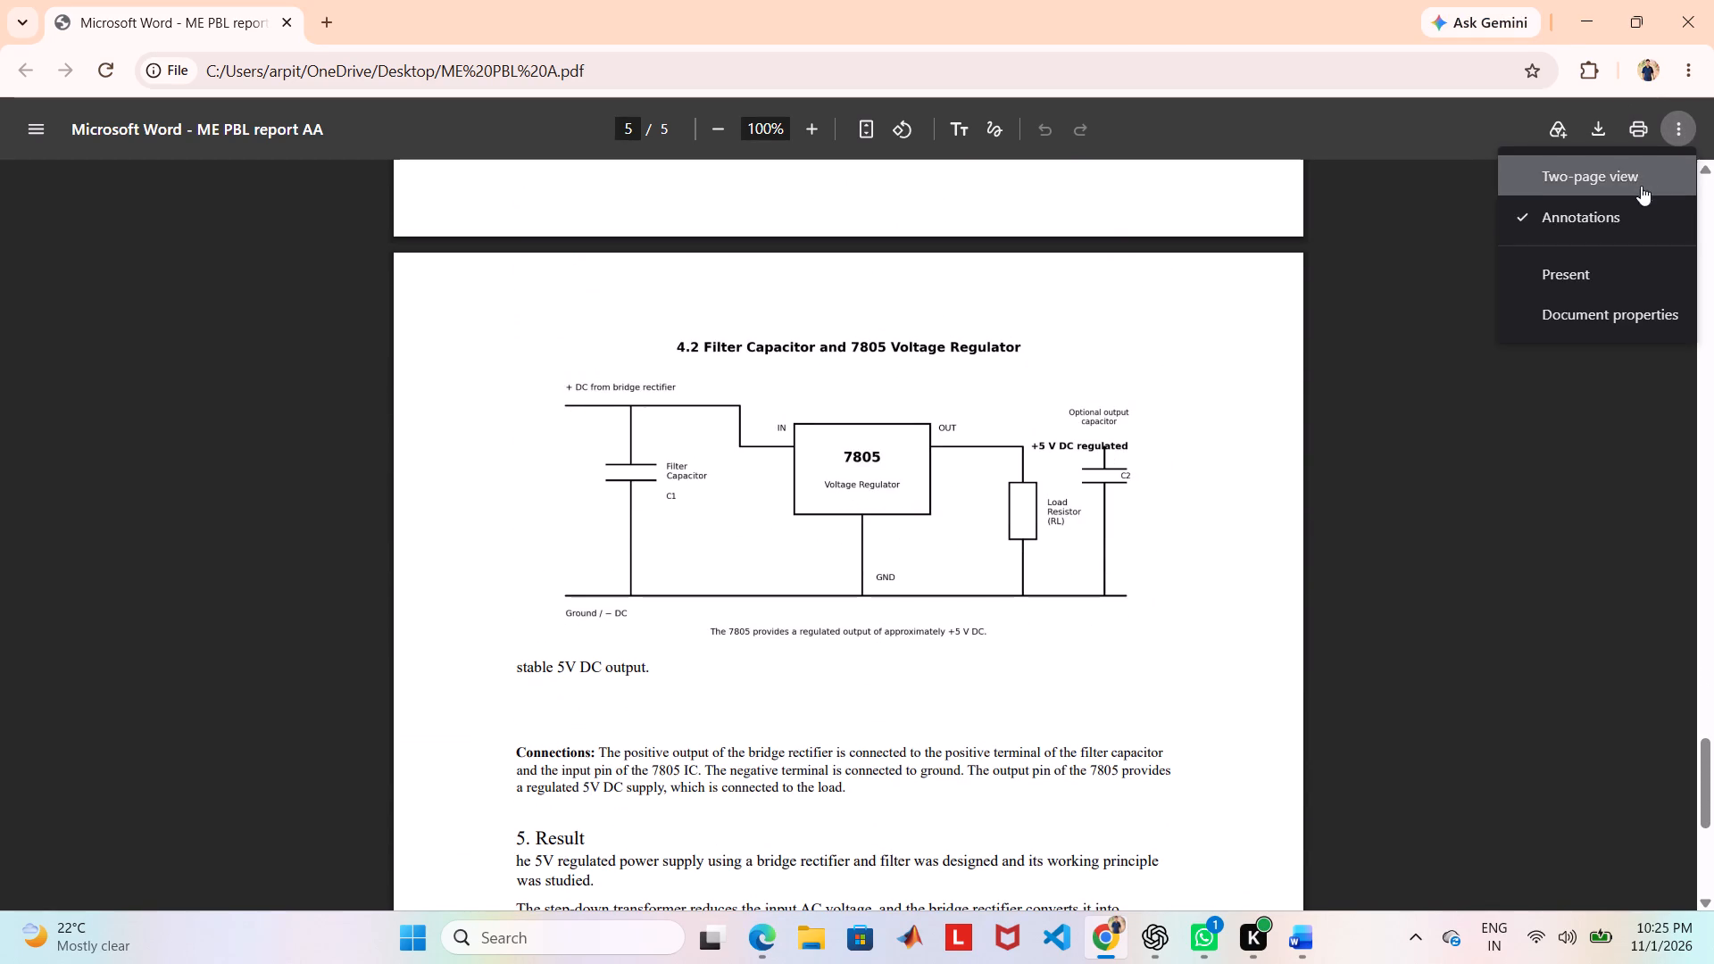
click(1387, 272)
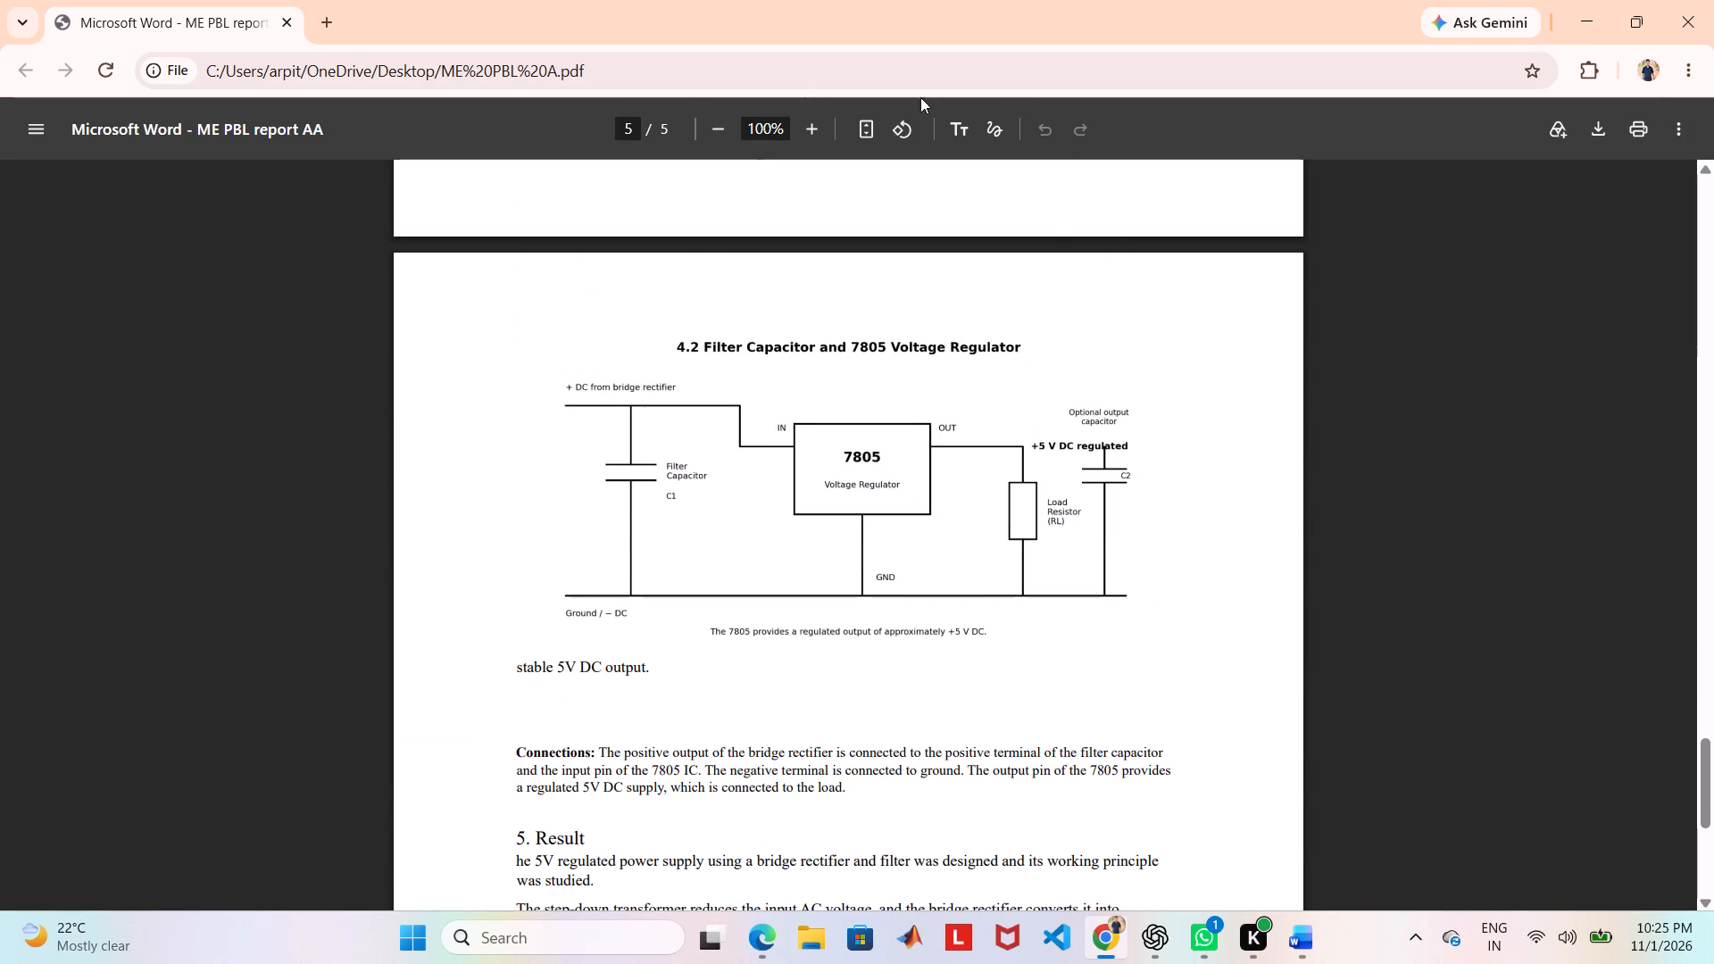
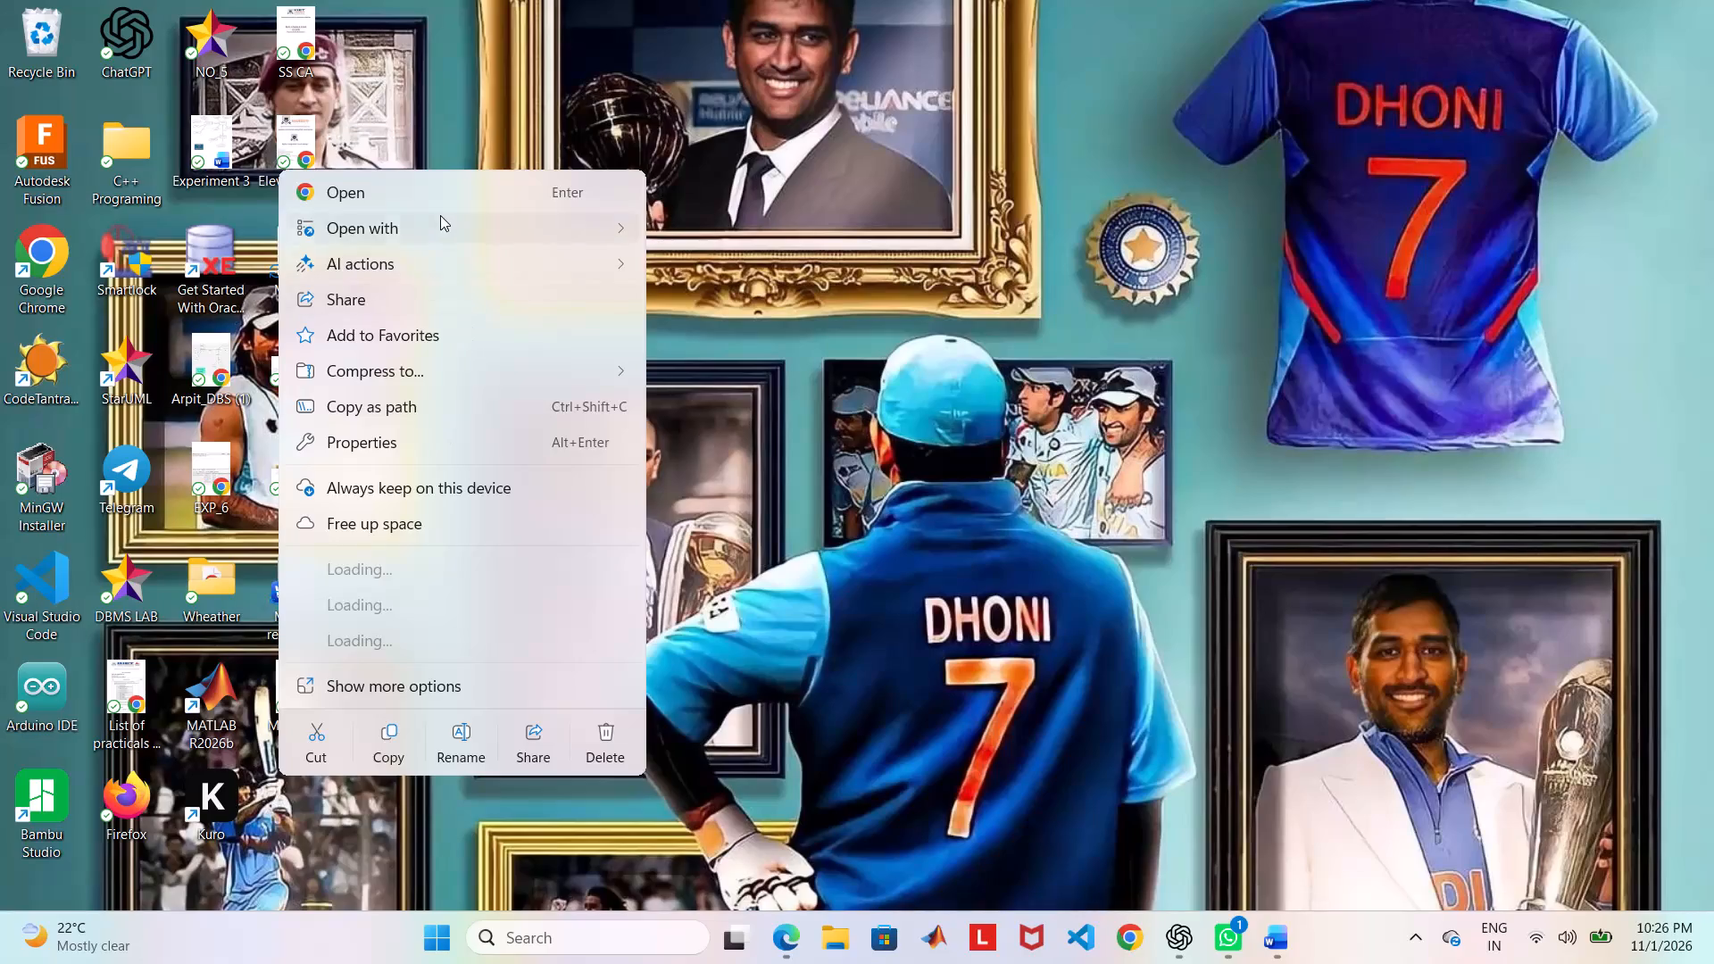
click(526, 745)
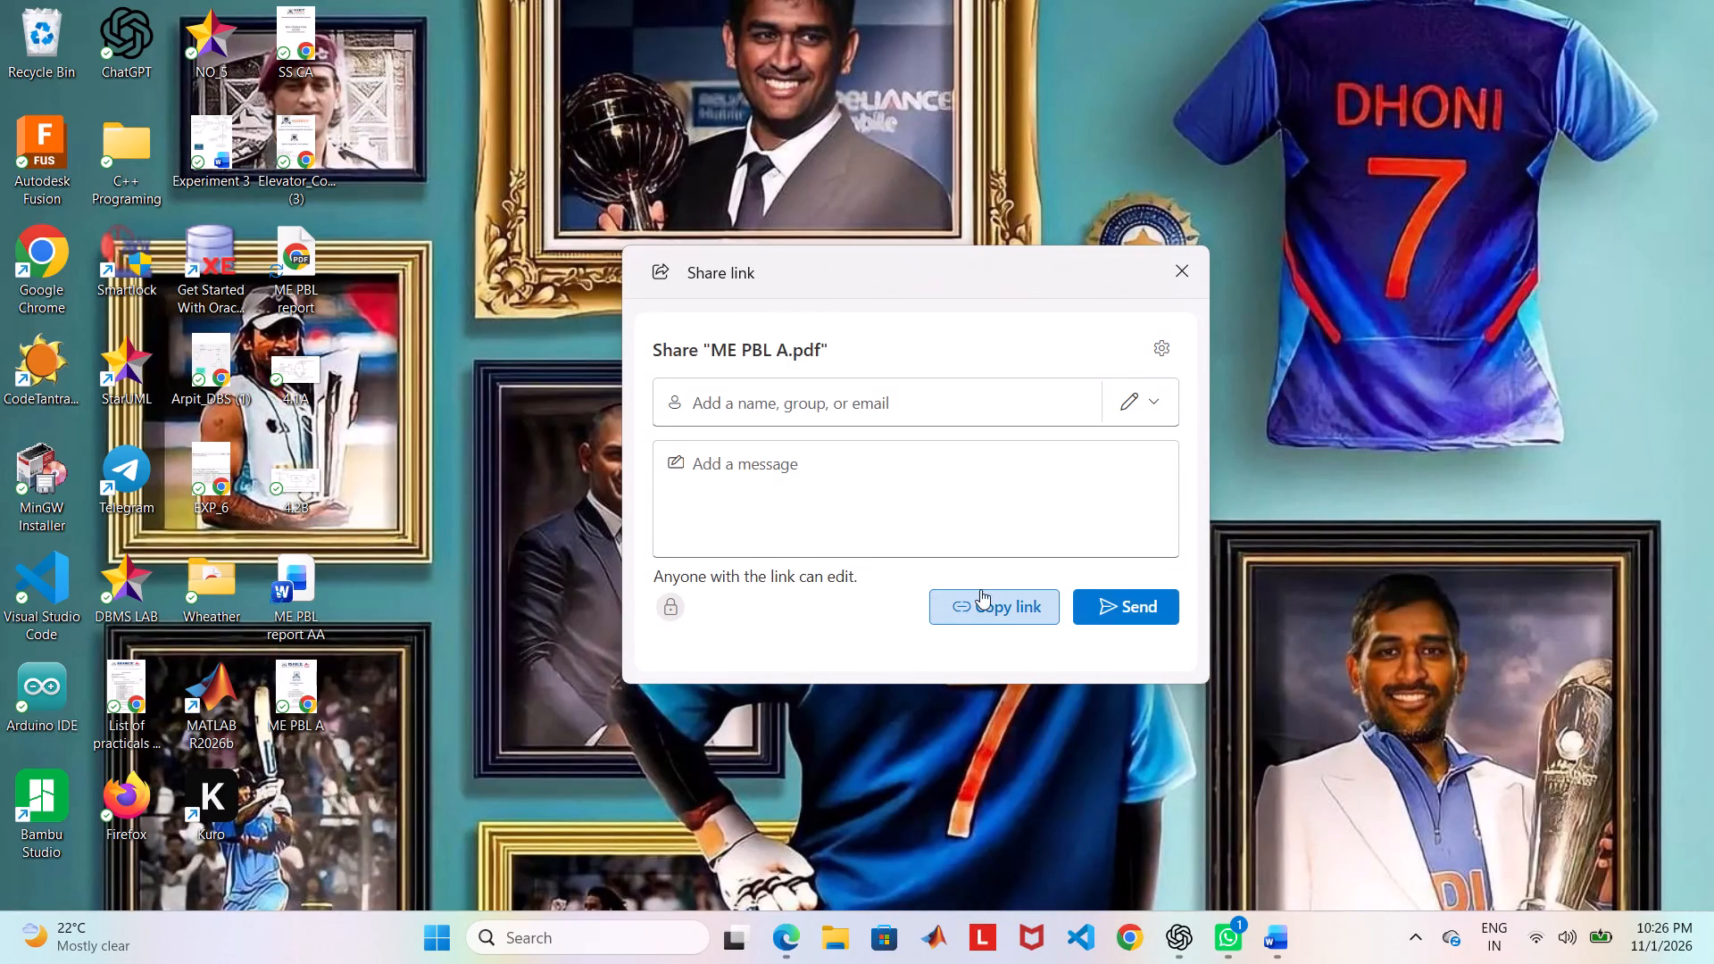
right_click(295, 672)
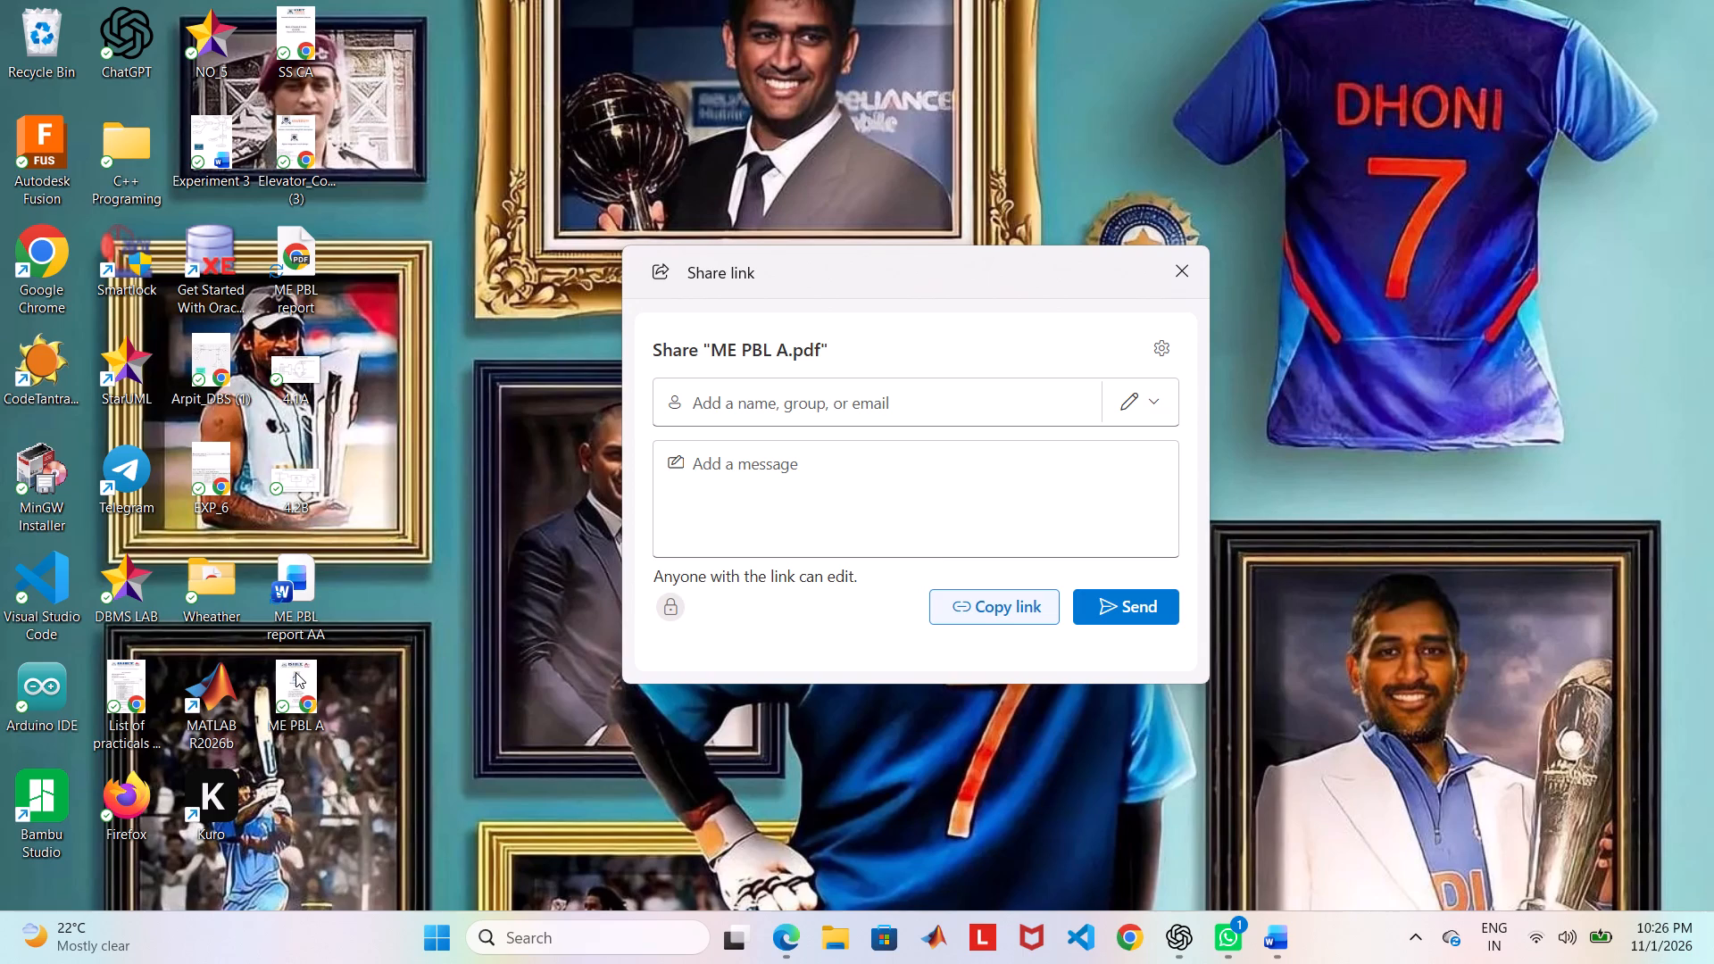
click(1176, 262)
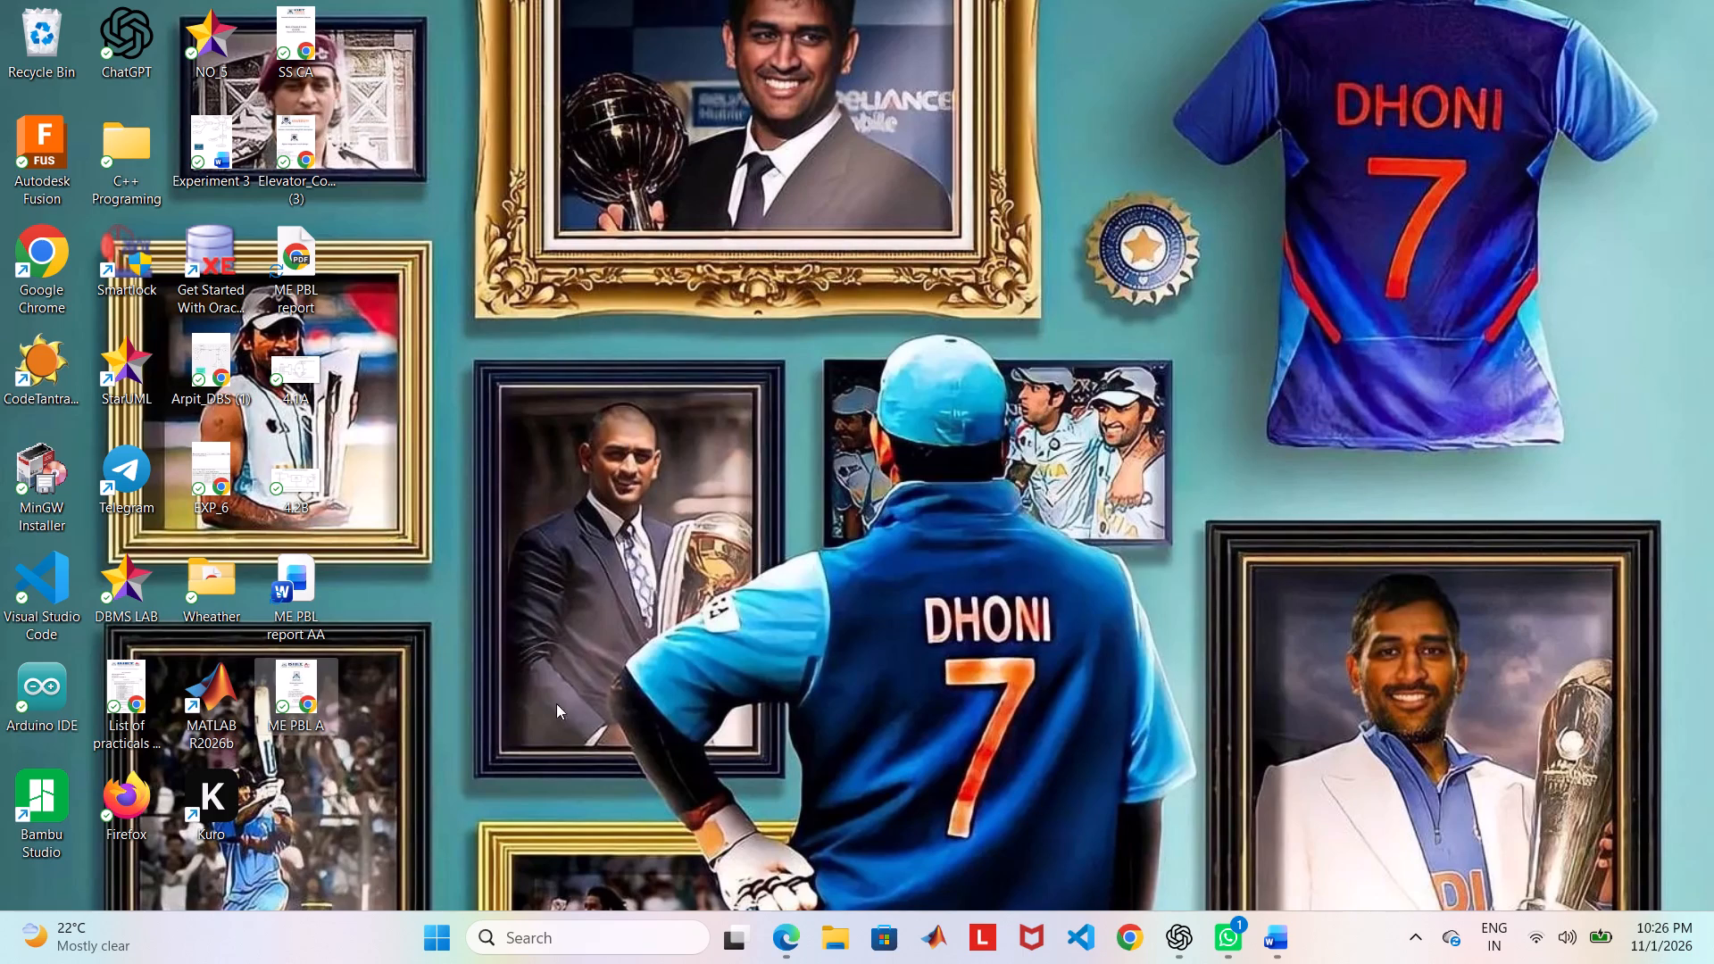
Copy the exported "ME PBL A" PDF file on the Desktop to the clipboard.
right_click(323, 669)
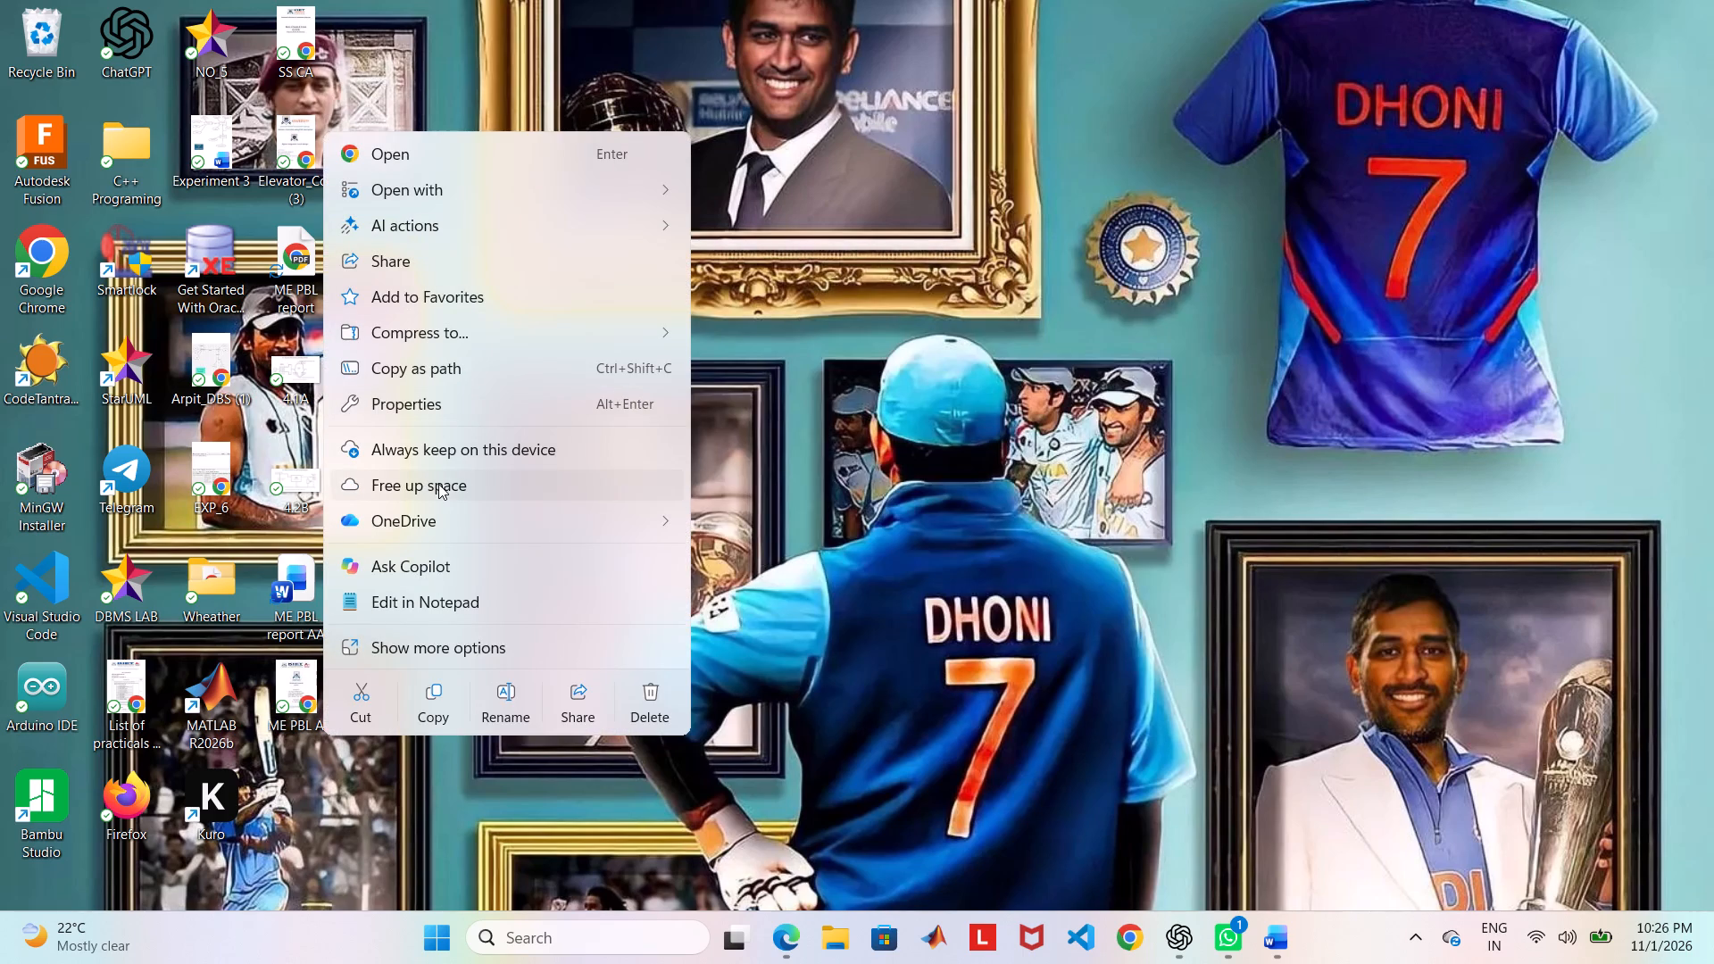
click(436, 684)
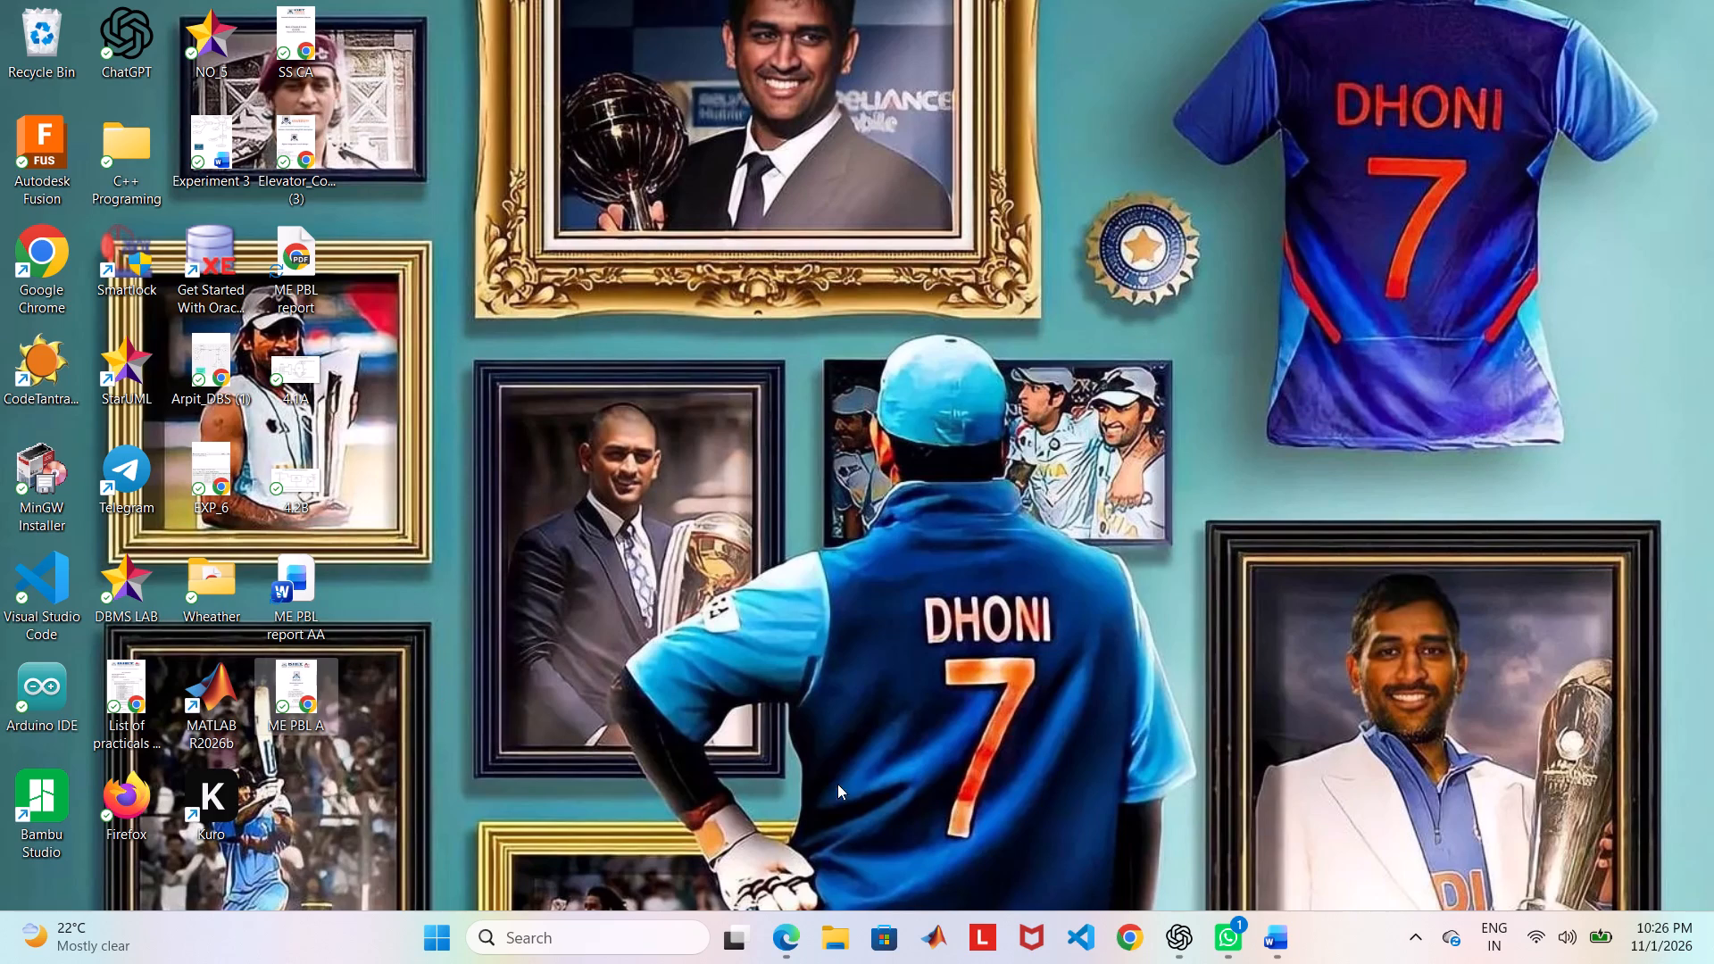
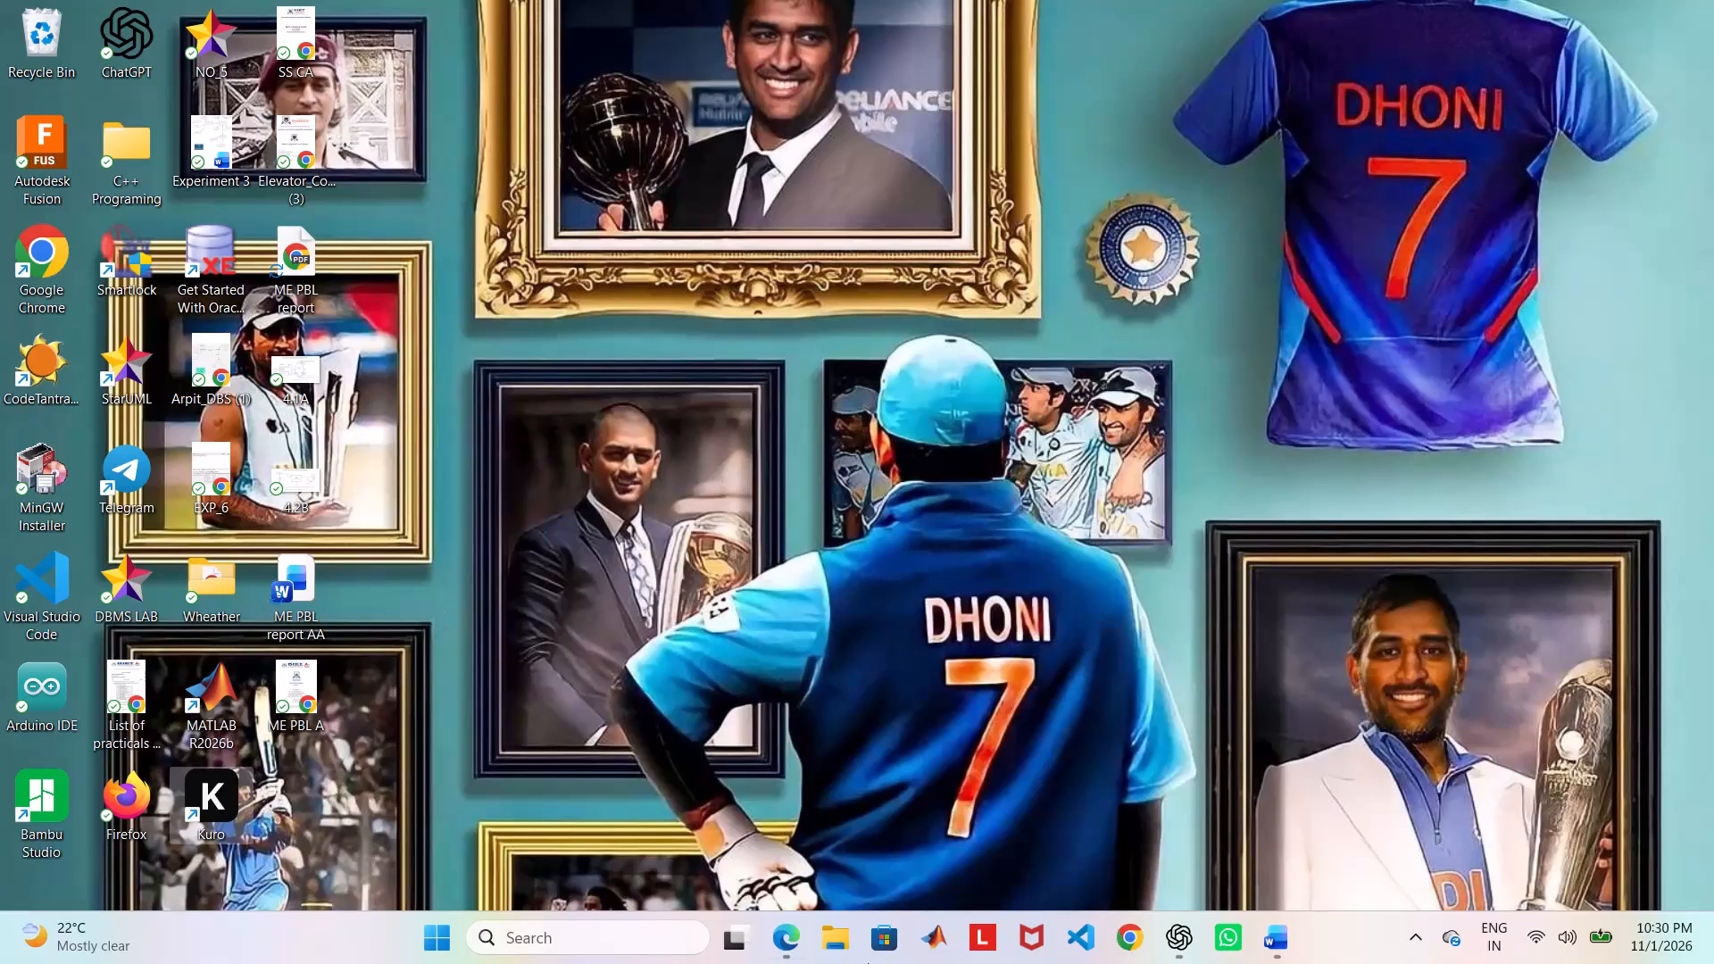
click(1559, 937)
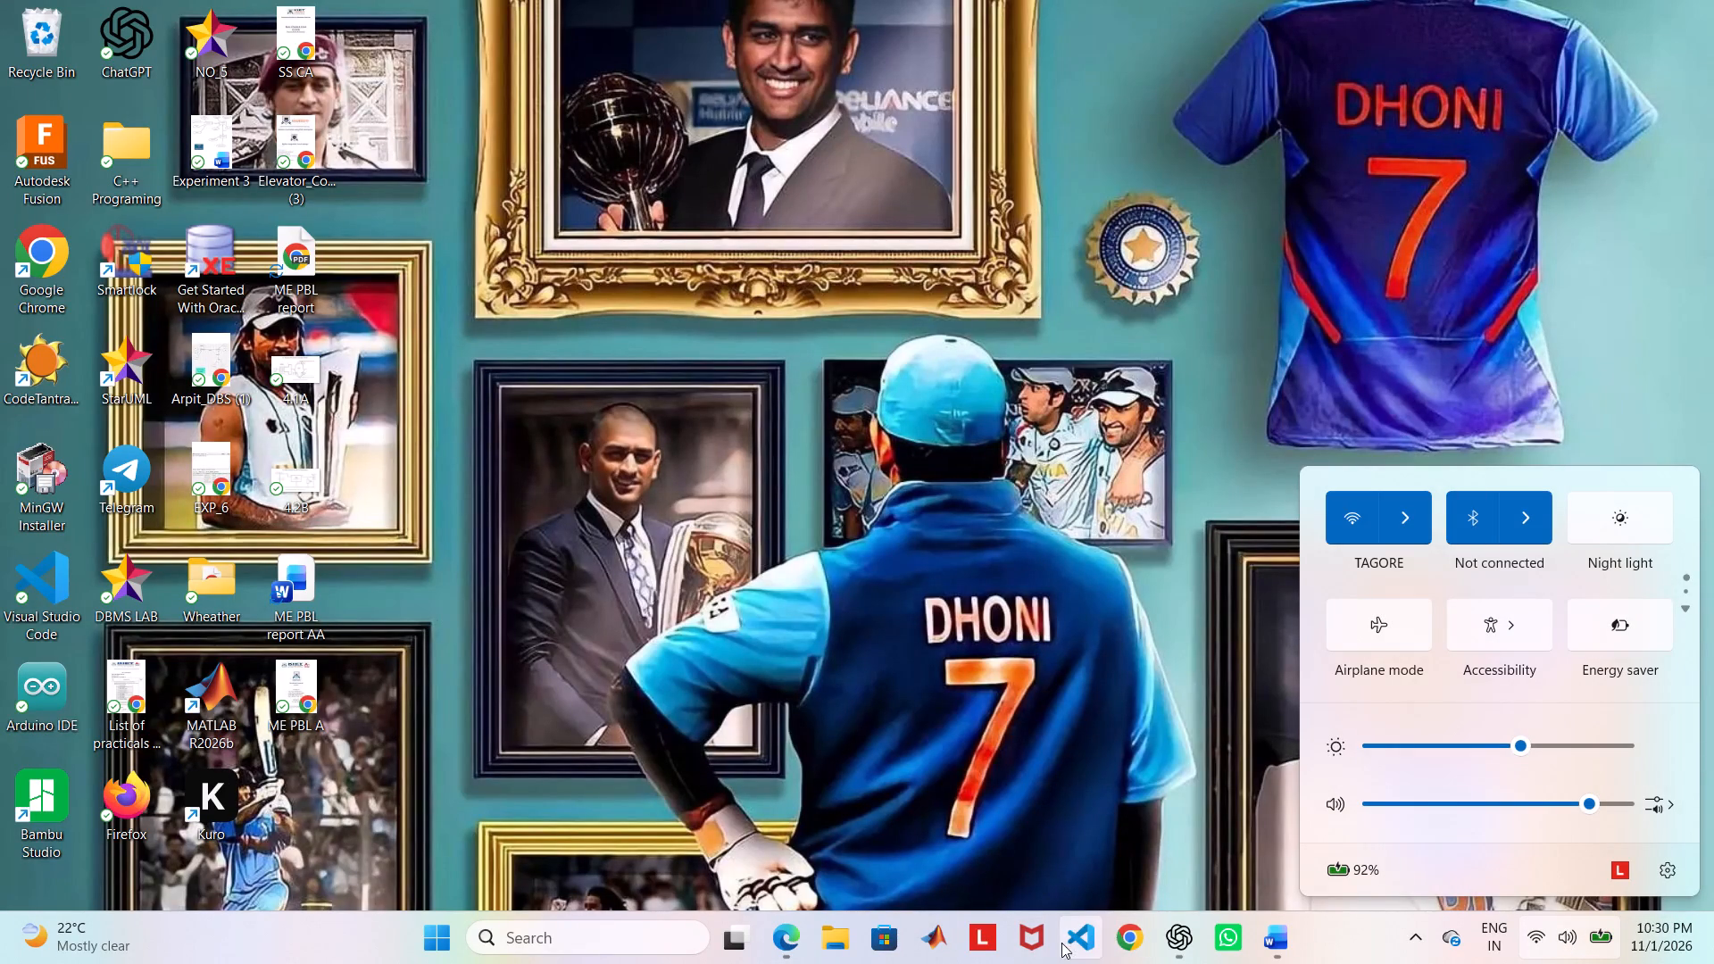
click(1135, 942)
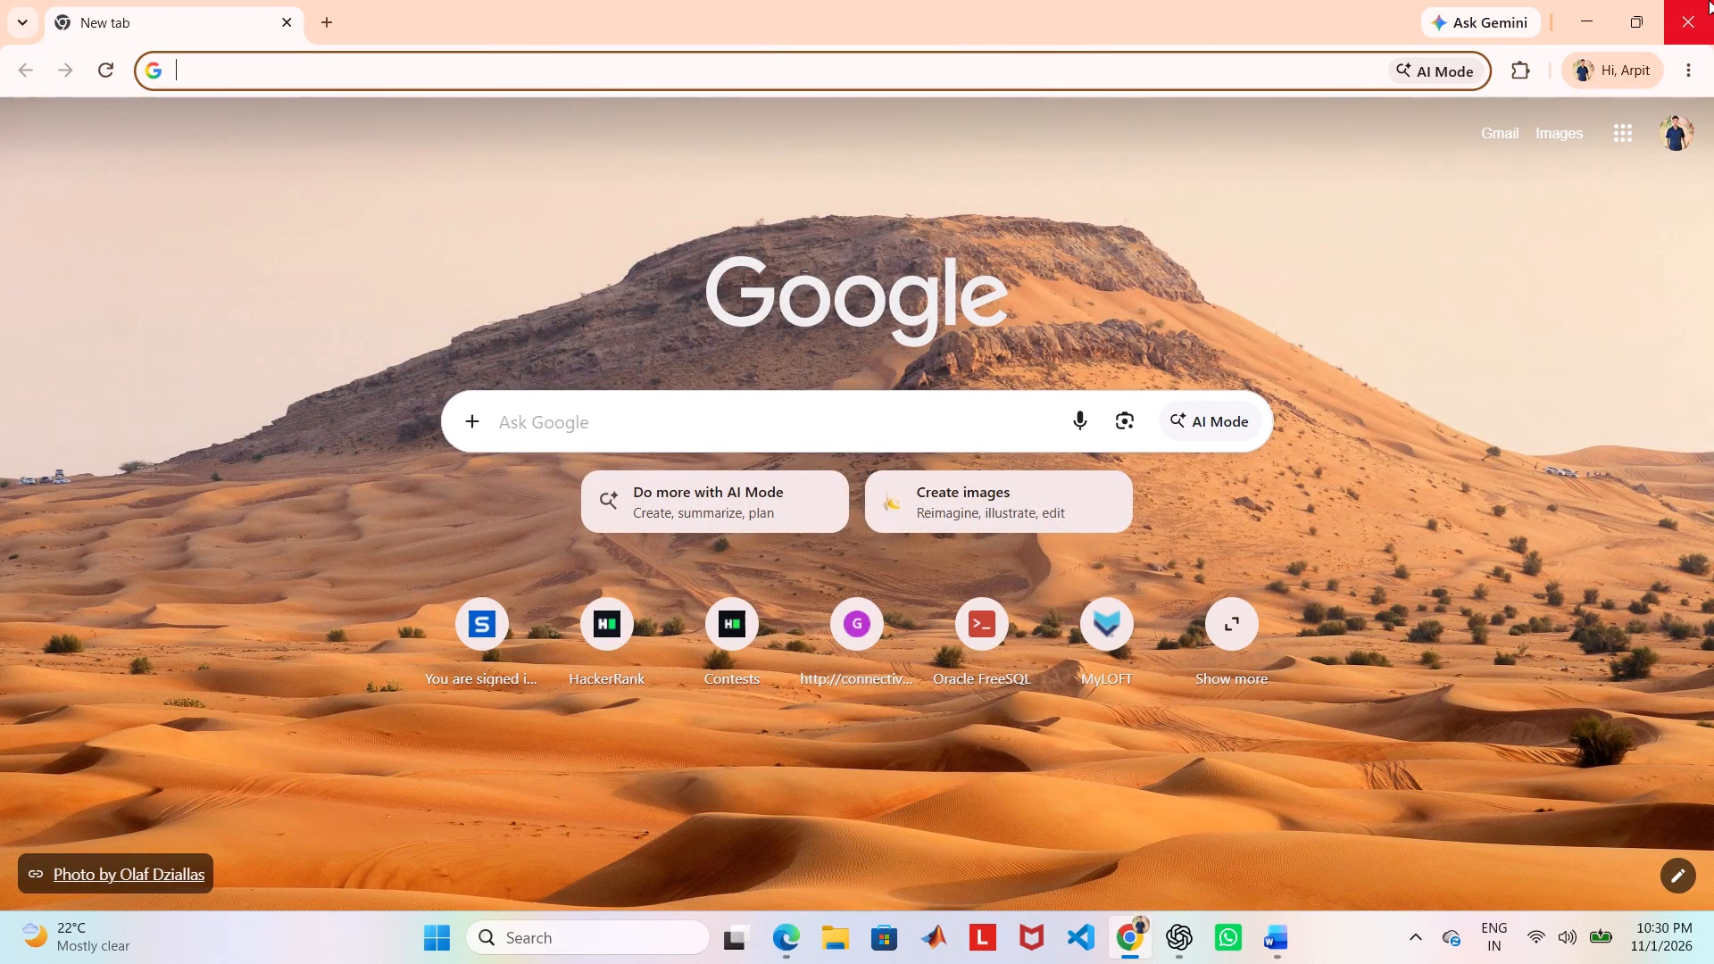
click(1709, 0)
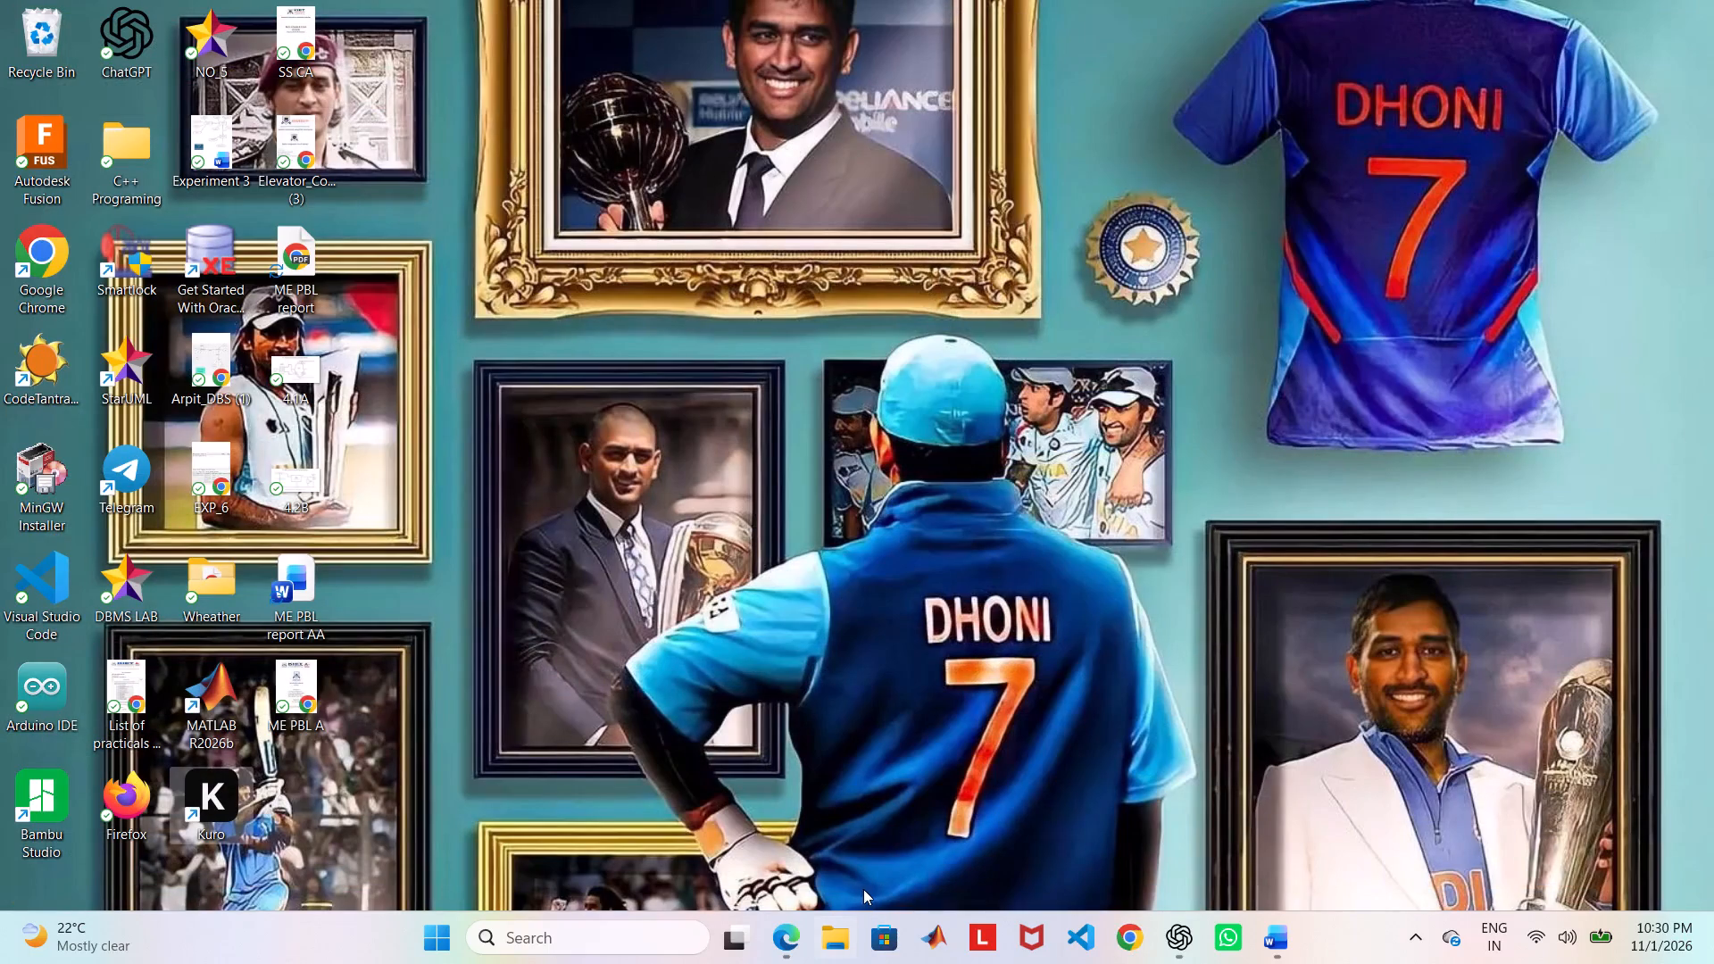
Switch to Microsoft Edge and bring up the KIET network sign-in page.
click(777, 963)
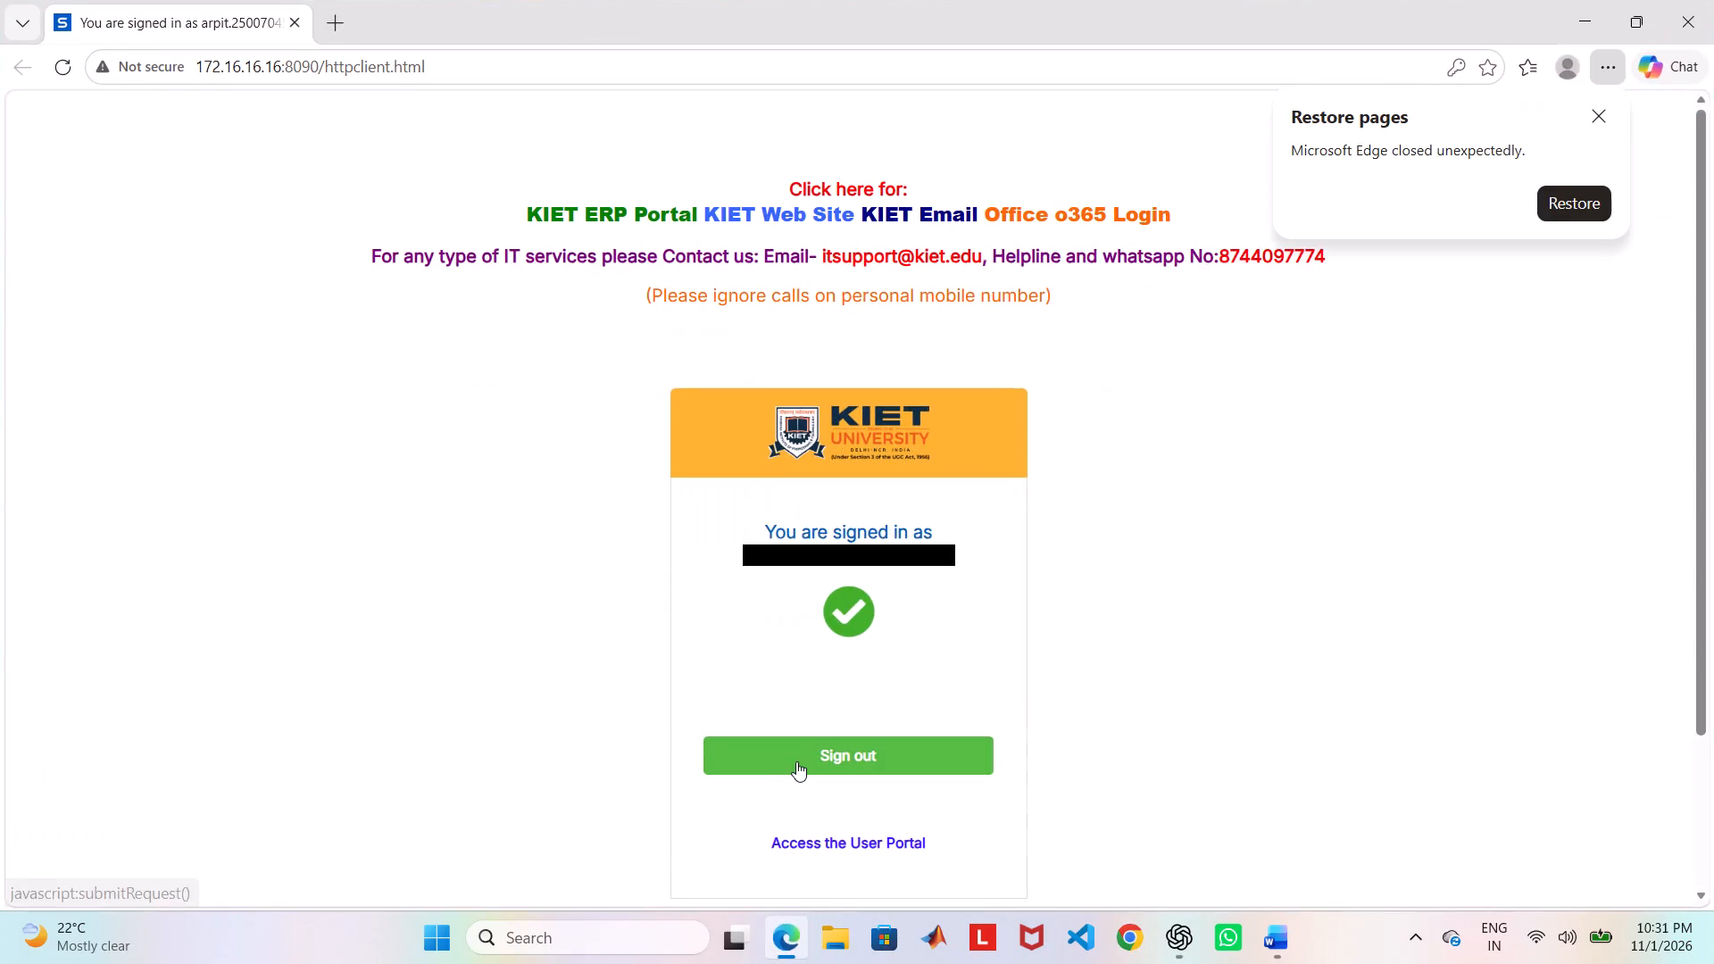